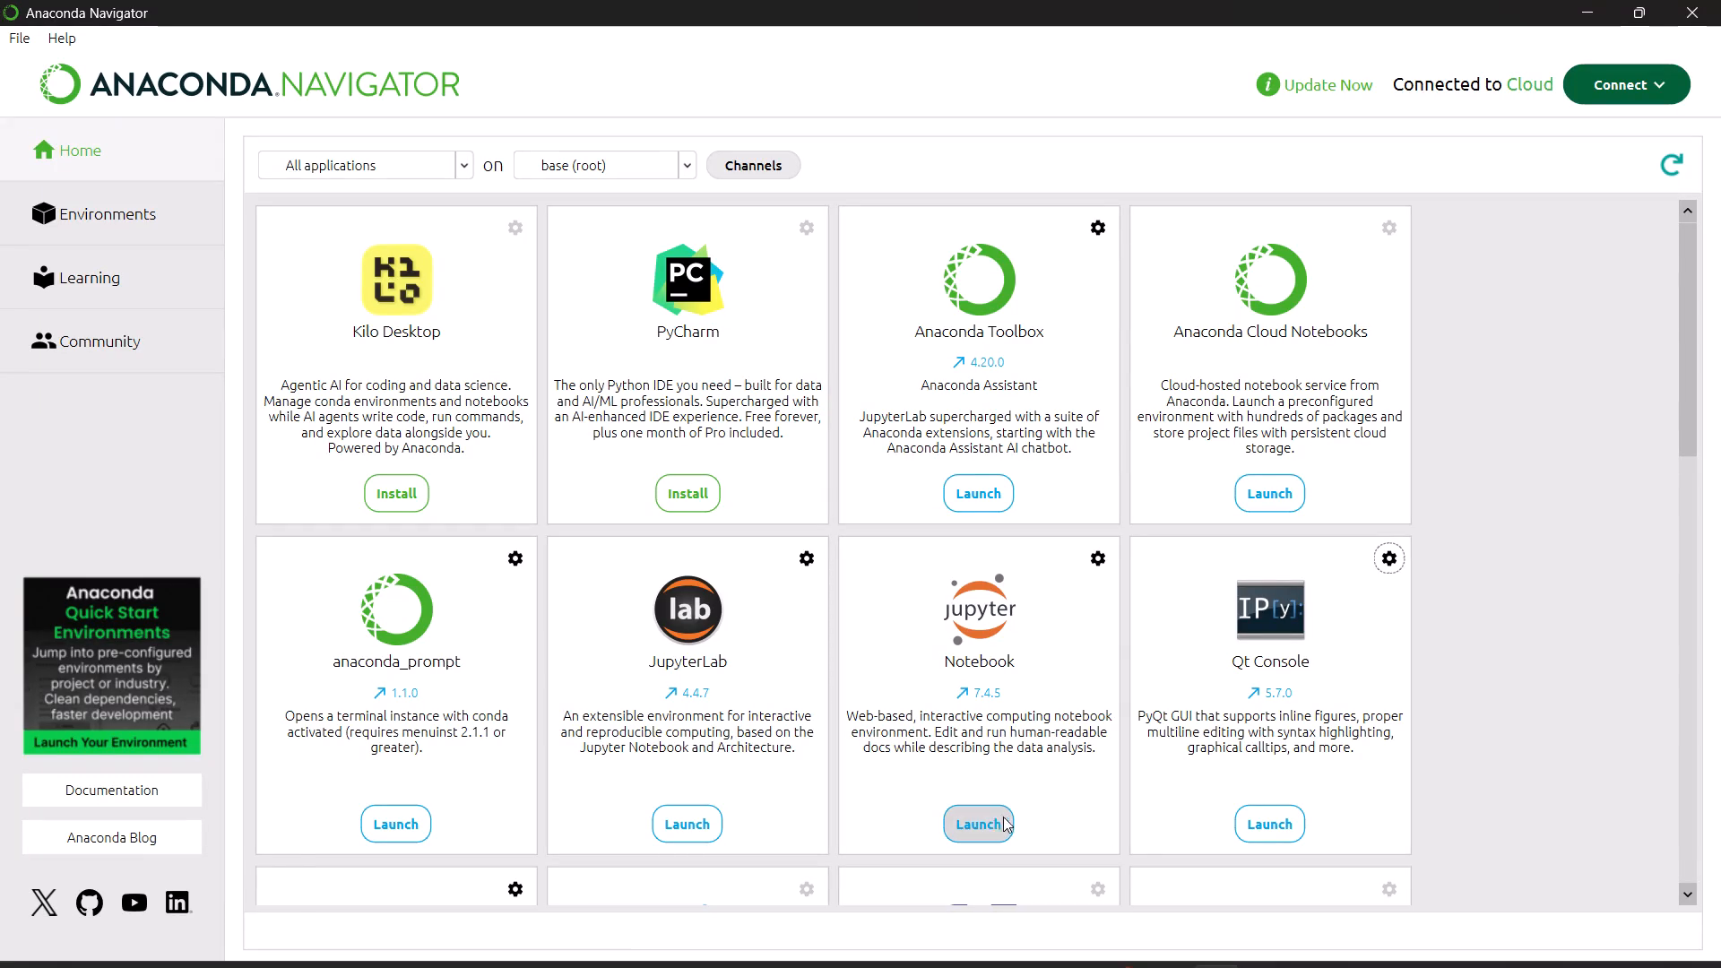
# Launch Jupyter Notebook from the base (root) environment and close the surplus Home pages in Chrome, keeping localhost:8888.
pyautogui.click(996, 819)
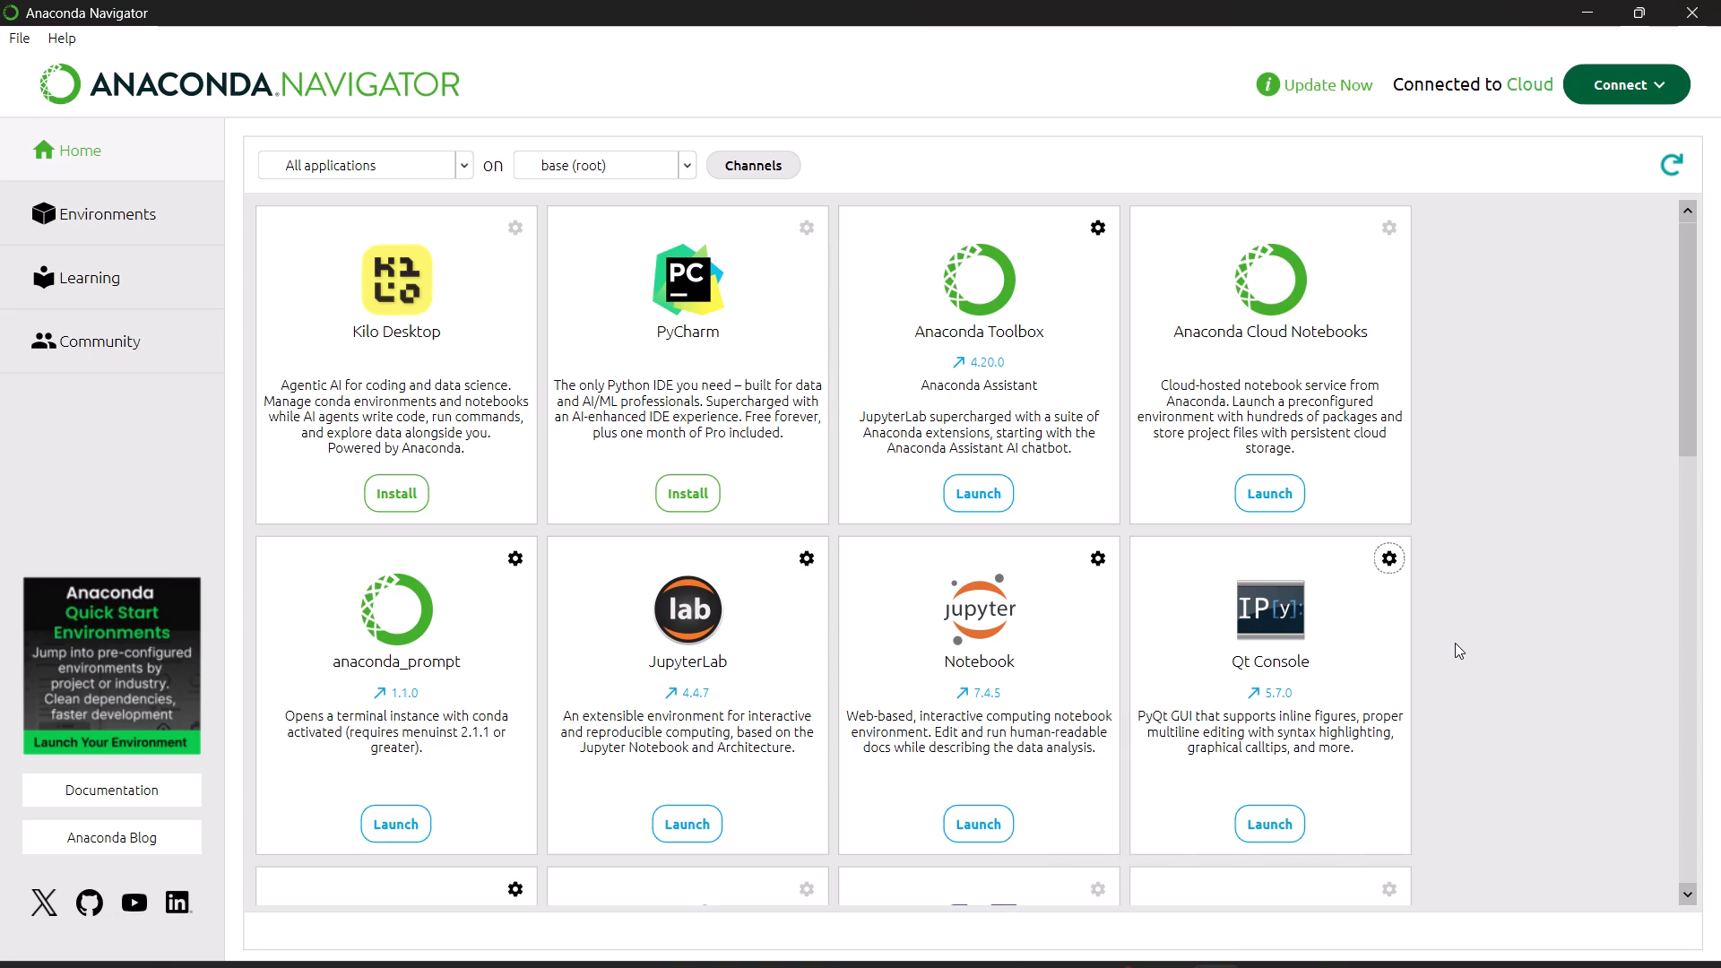
pyautogui.click(1002, 819)
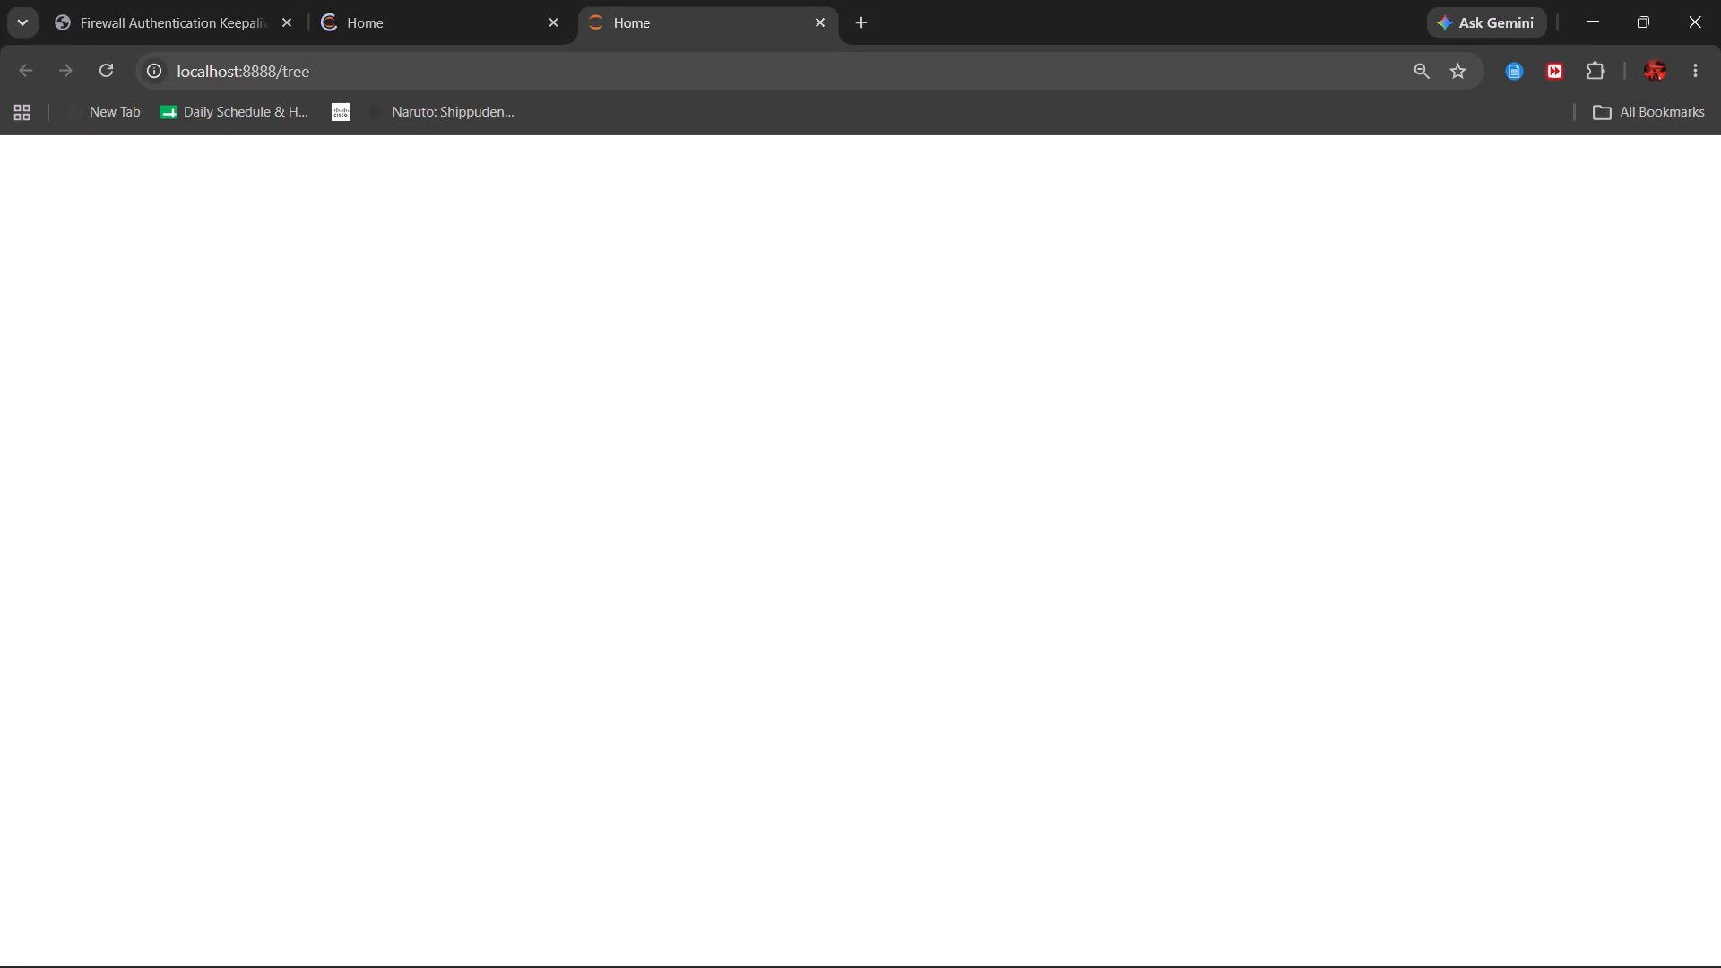
pyautogui.click(558, 20)
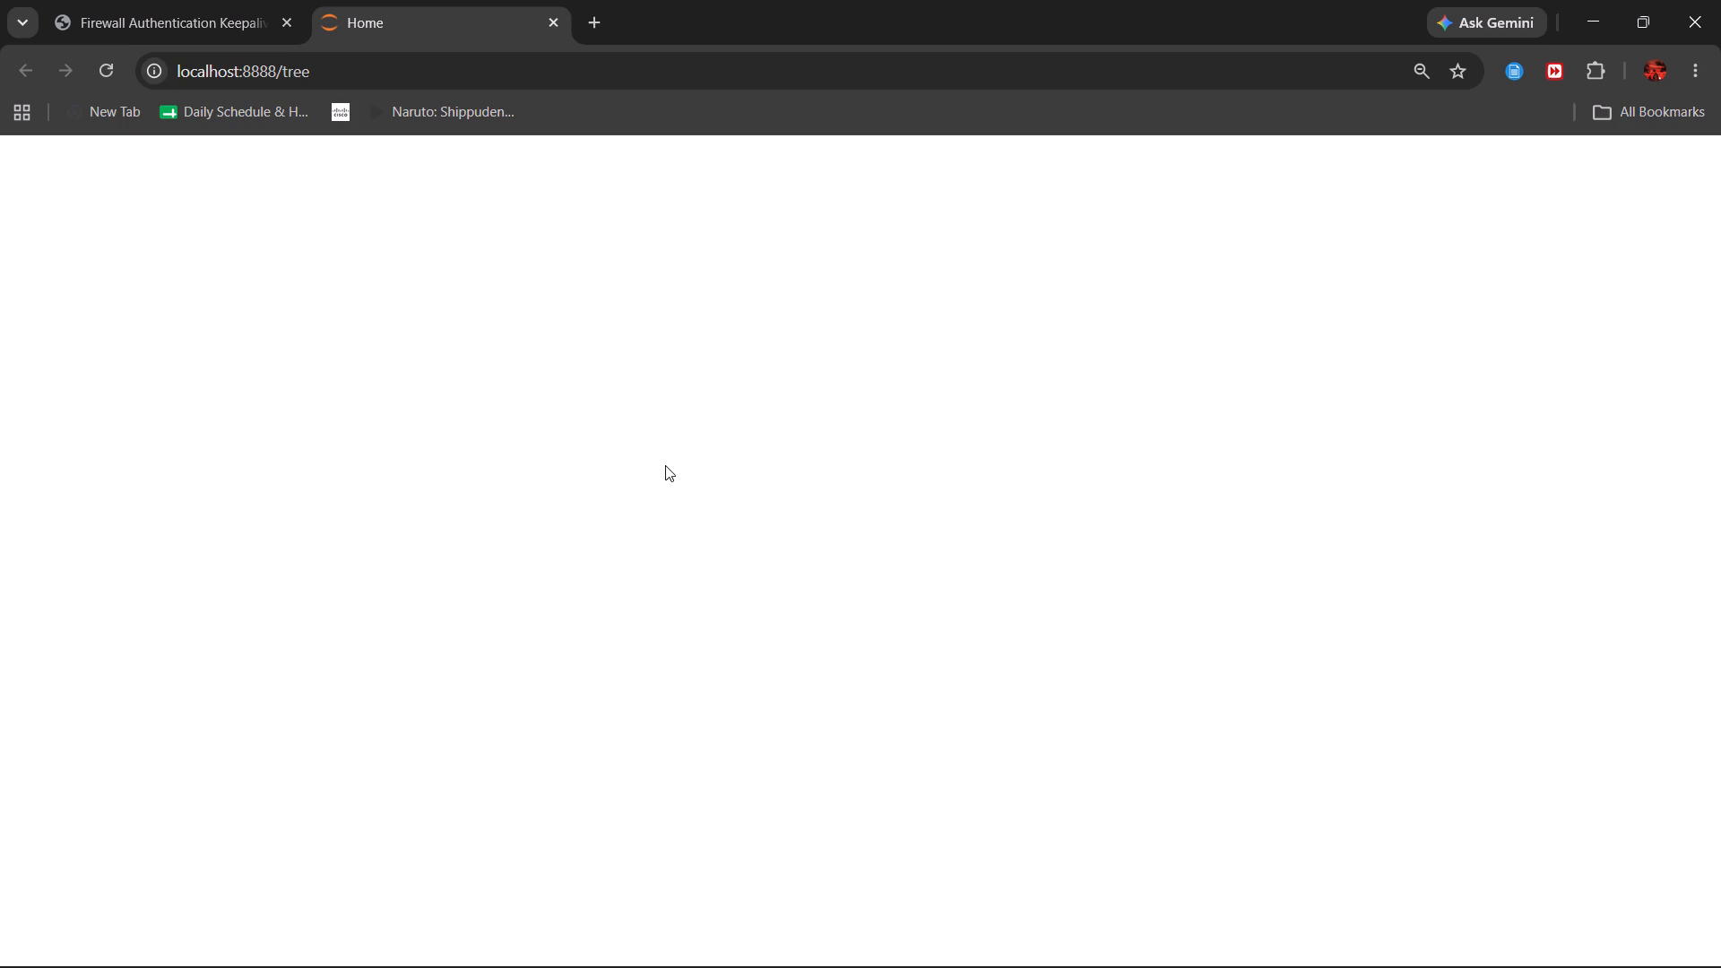
pyautogui.scroll(-7, 665, 465)
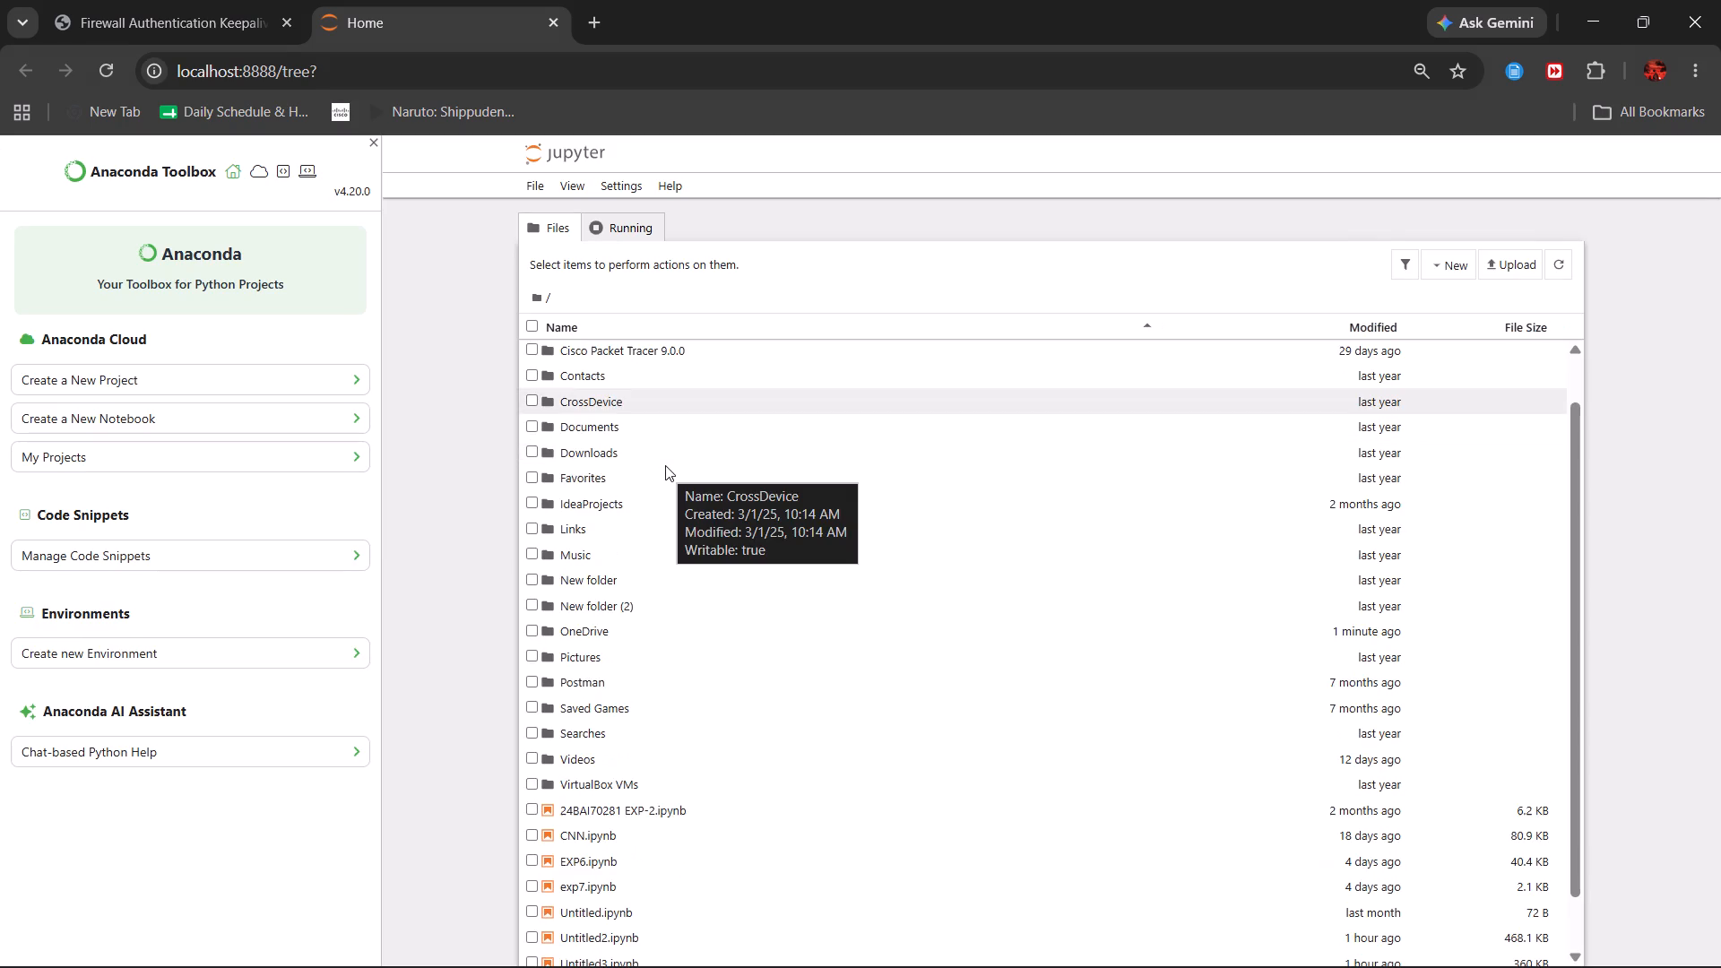
pyautogui.scroll(-1, 665, 465)
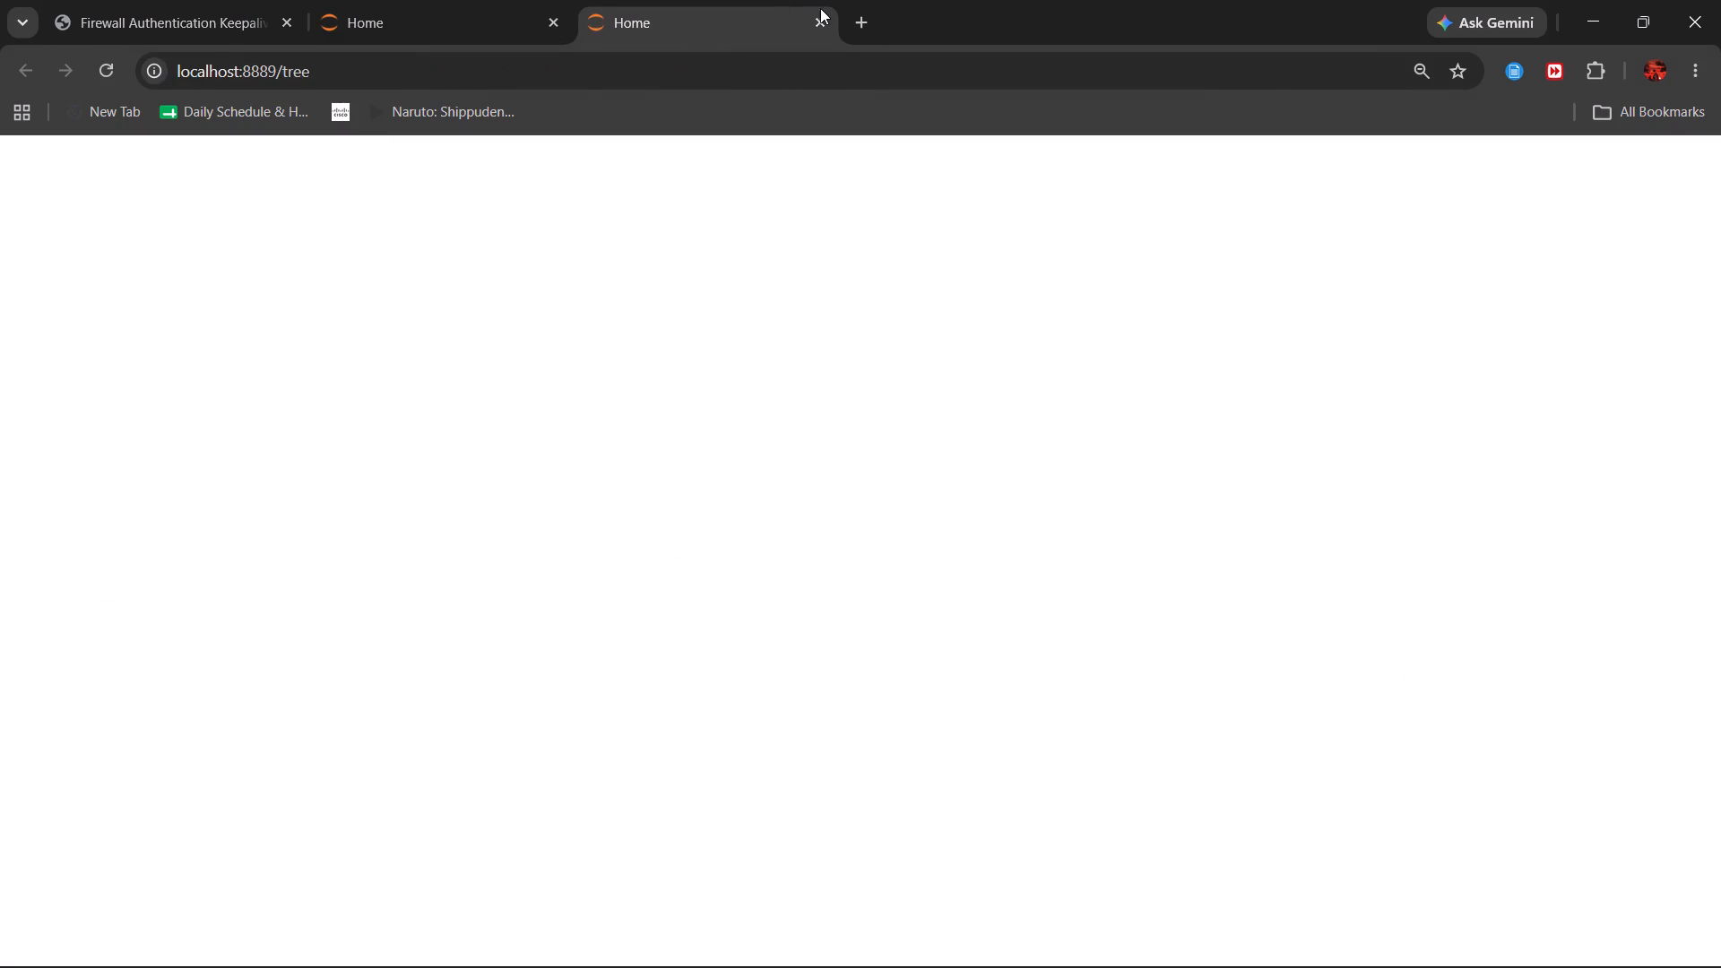
pyautogui.click(546, 0)
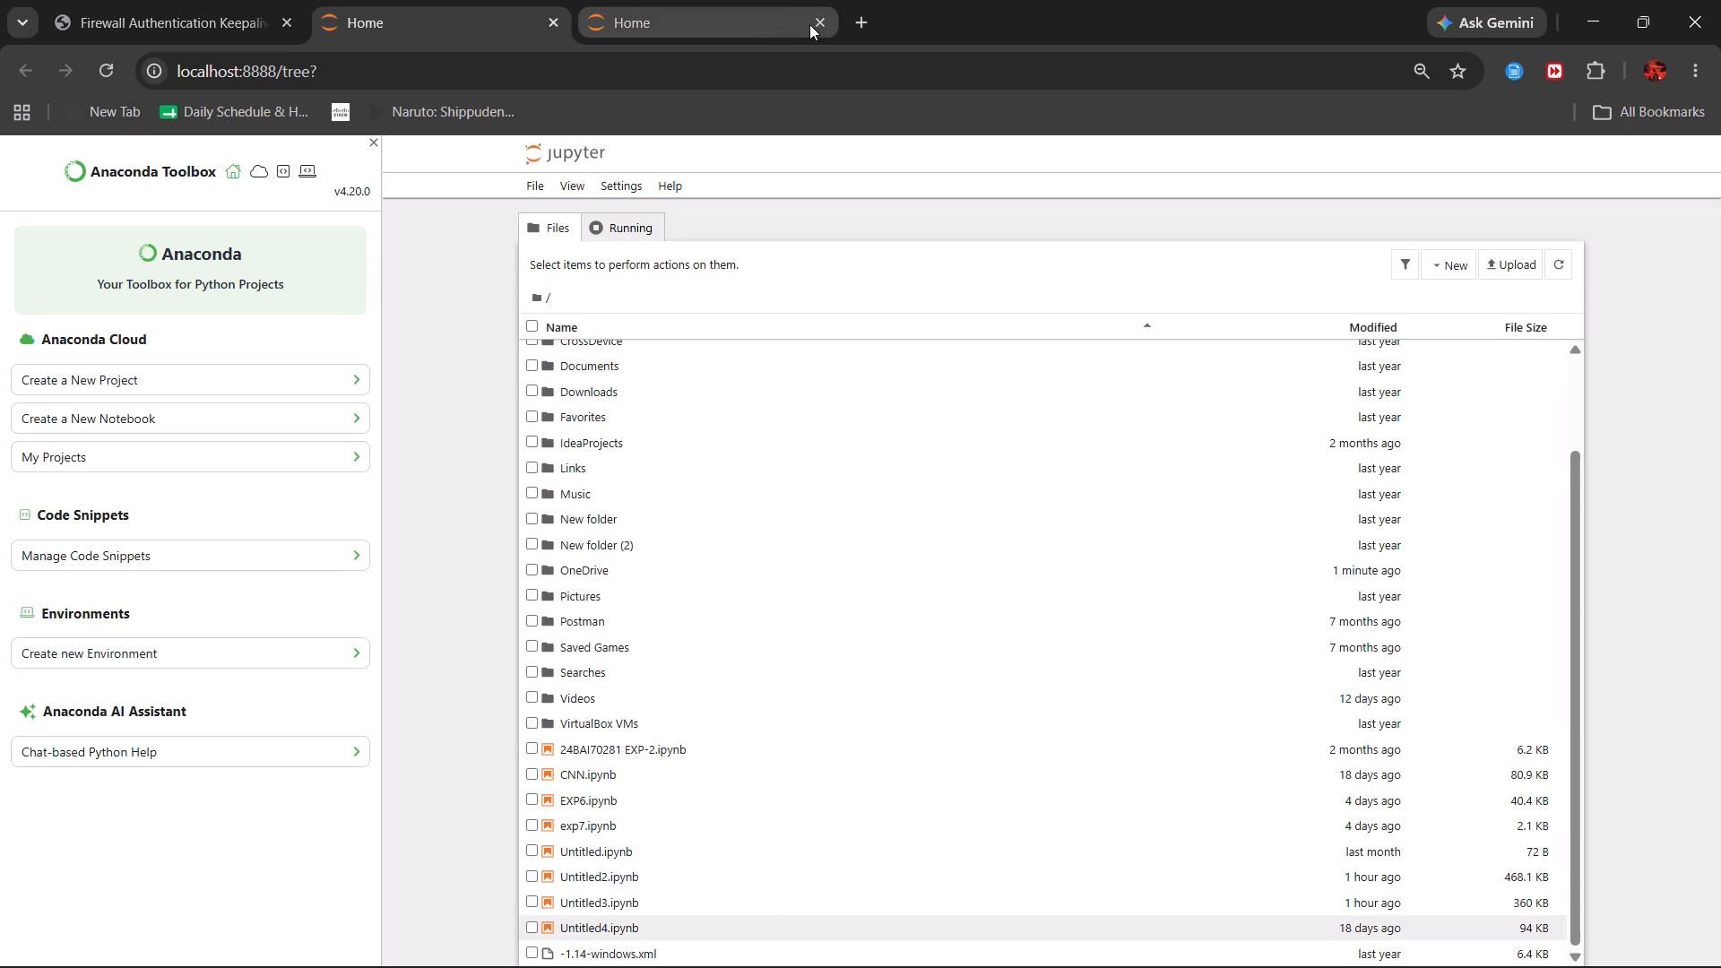
pyautogui.click(817, 24)
pyautogui.scroll(-2, 695, 684)
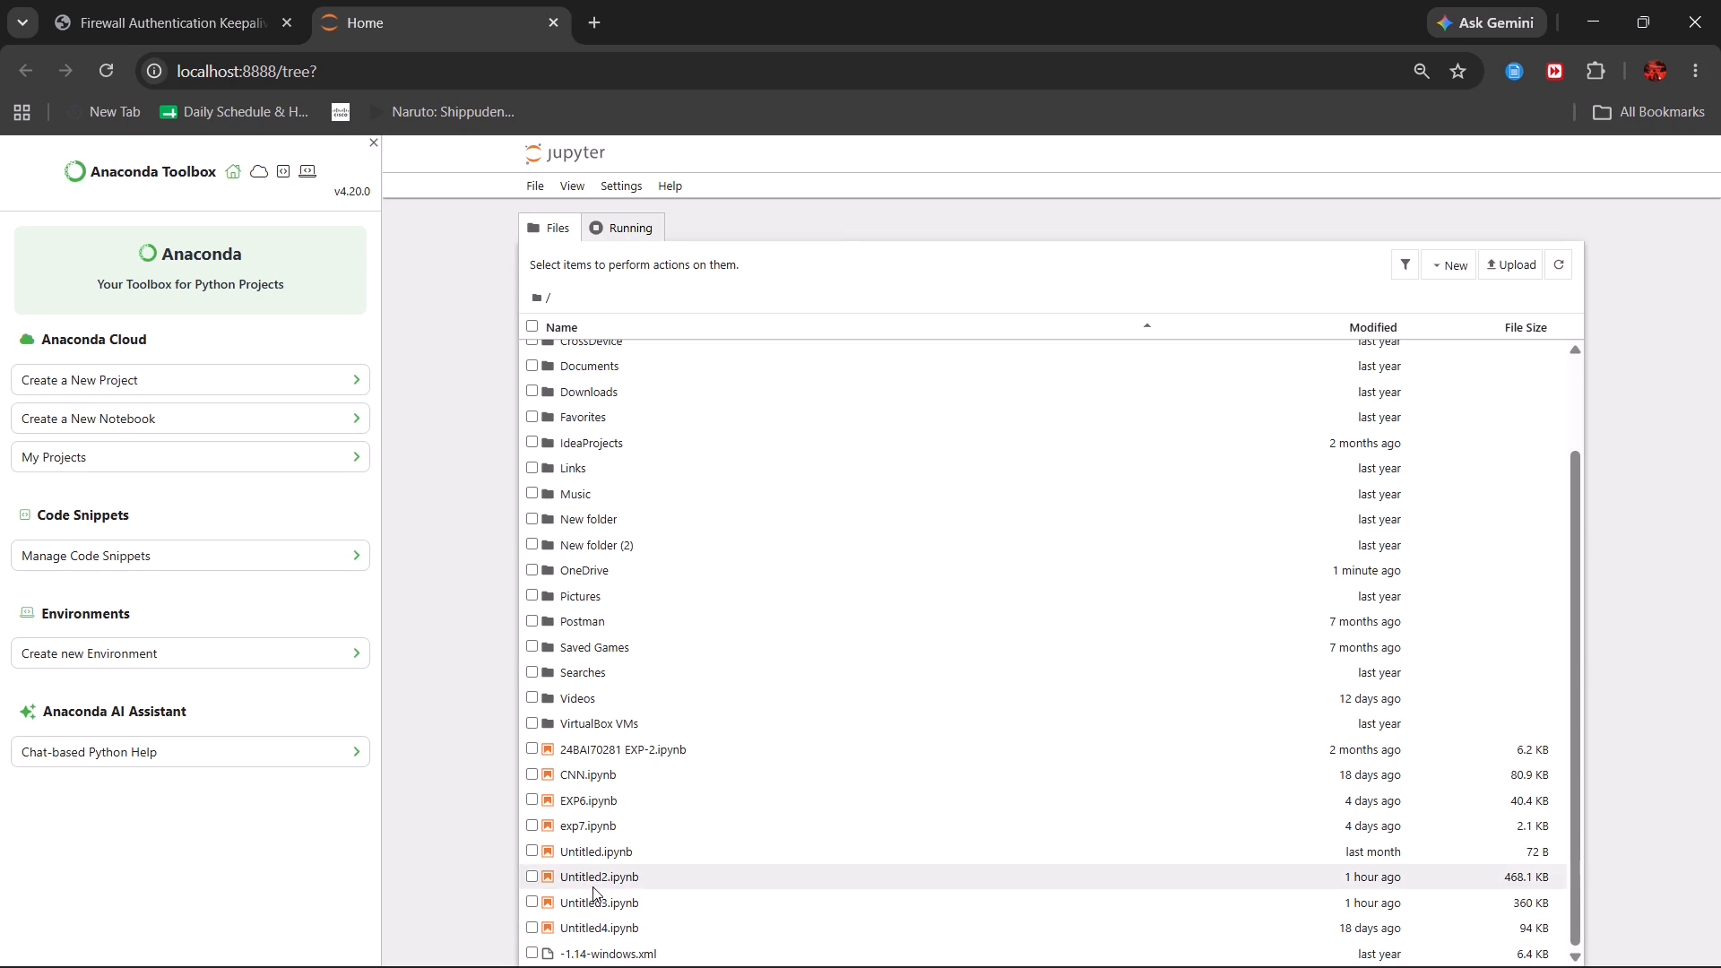
# Open the Untitled3.ipynb notebook and close the duplicate notebook pages and Untitled2.
pyautogui.tripleClick(595, 880)
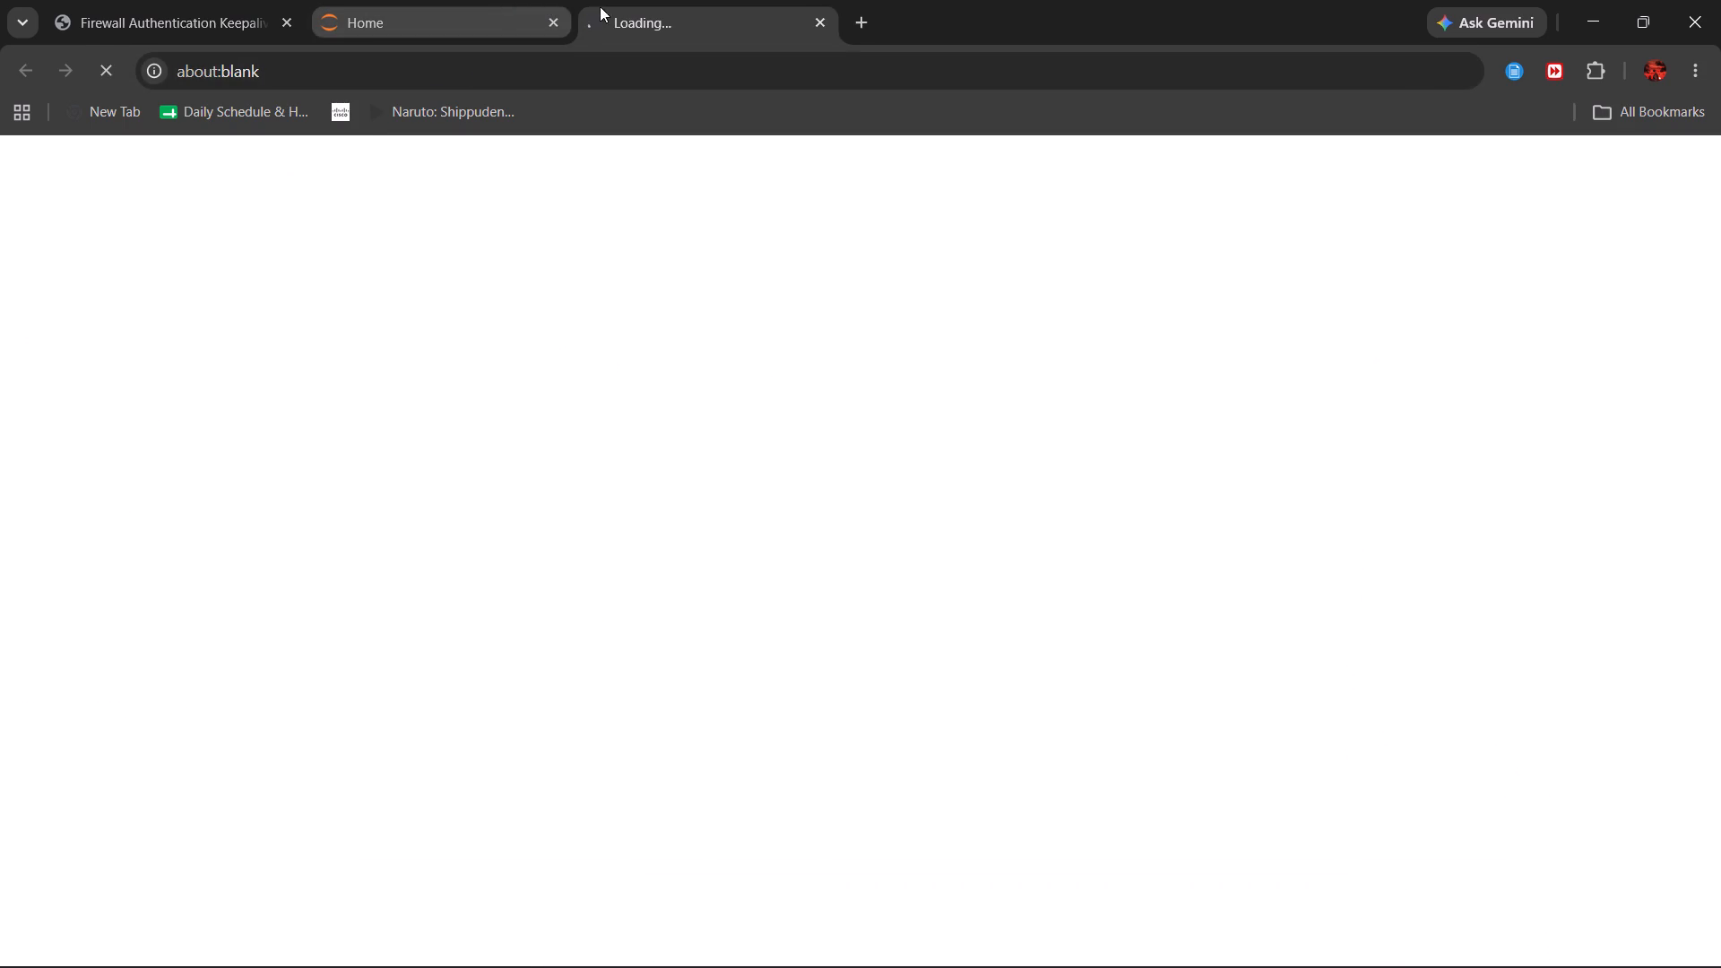
pyautogui.click(508, 0)
pyautogui.tripleClick(626, 906)
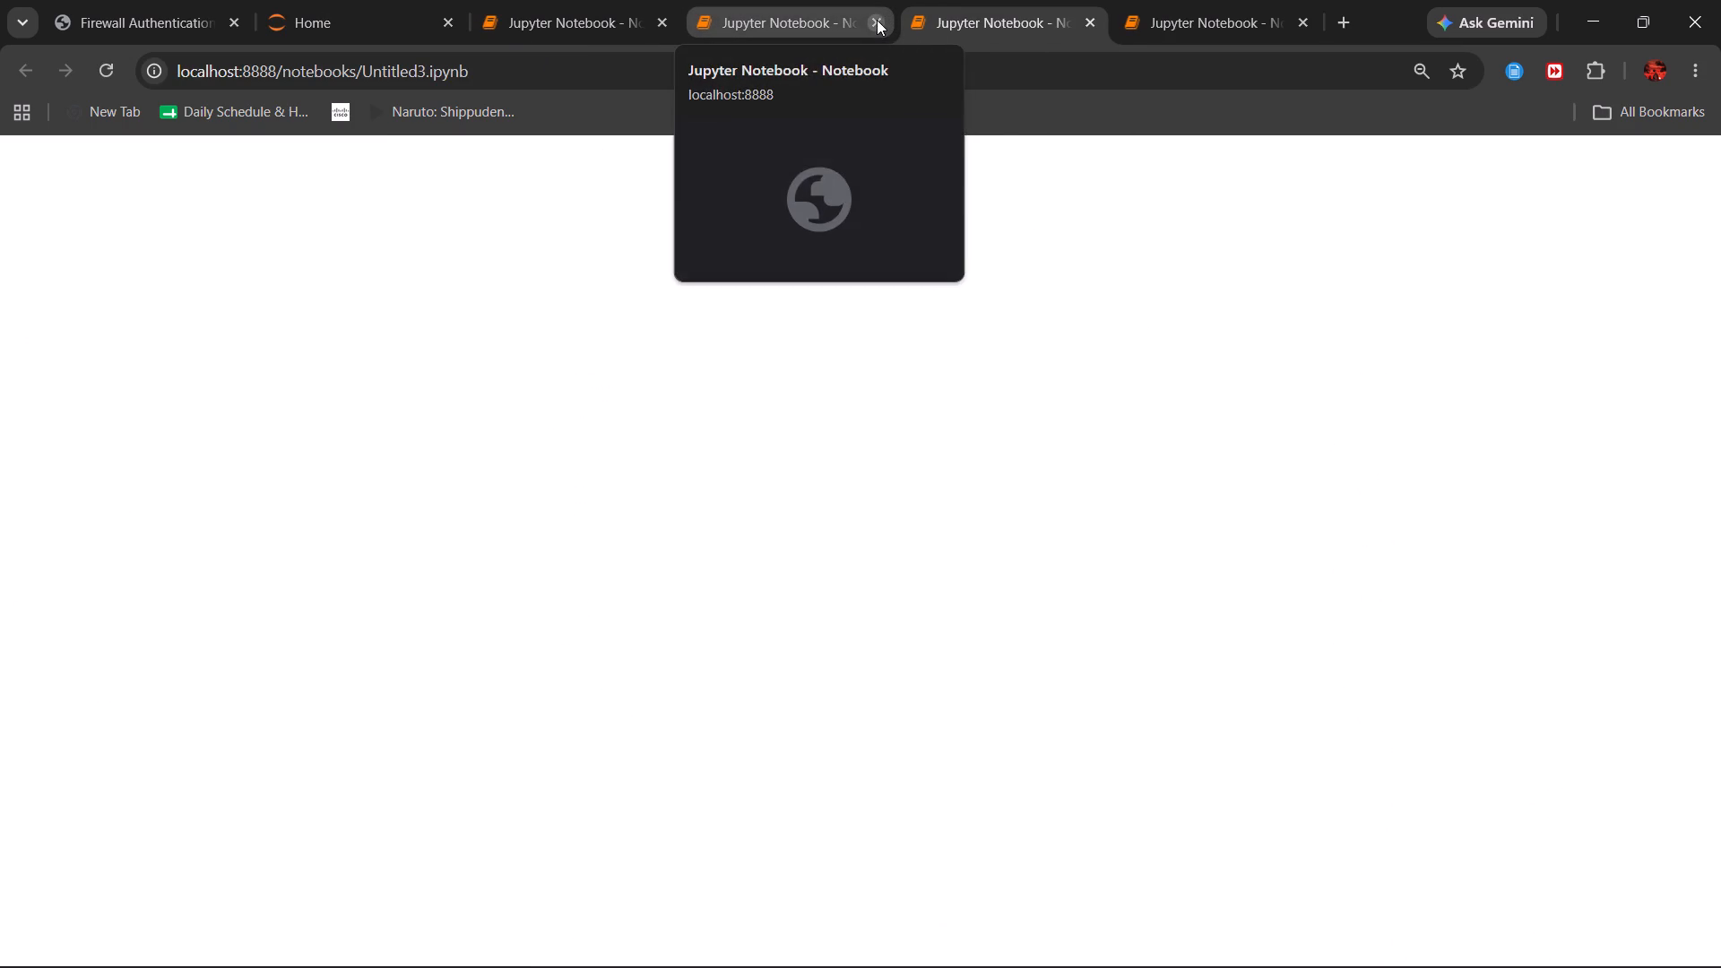
pyautogui.click(876, 20)
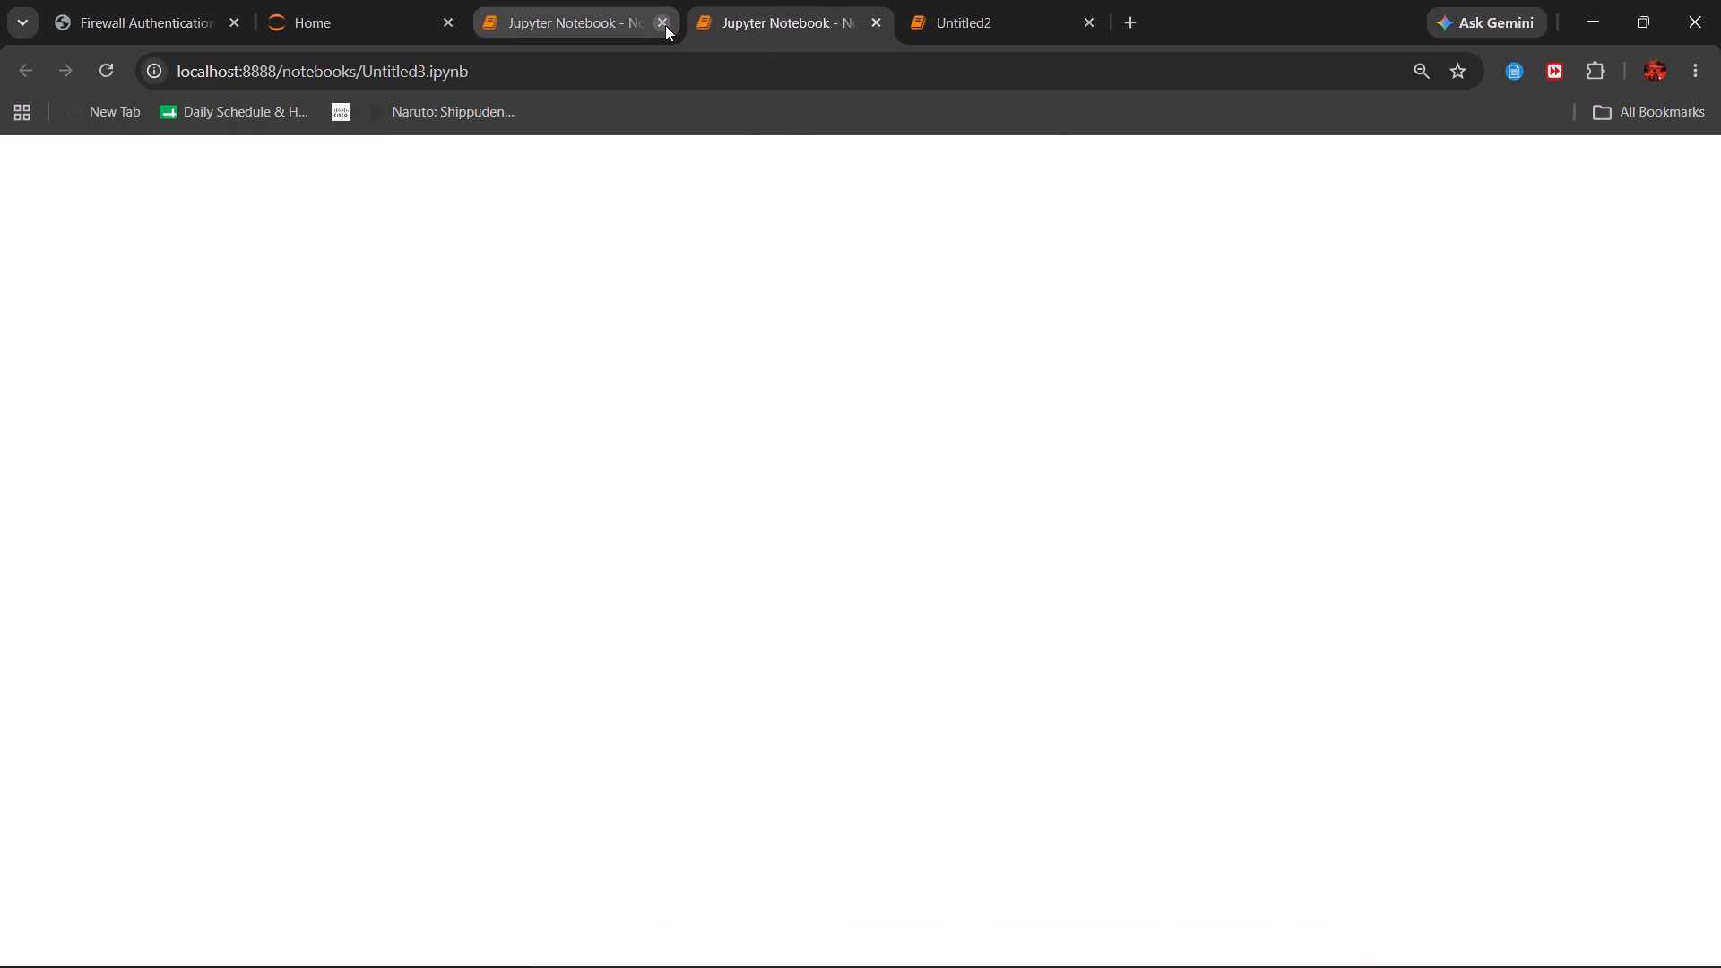
pyautogui.click(665, 25)
pyautogui.click(878, 29)
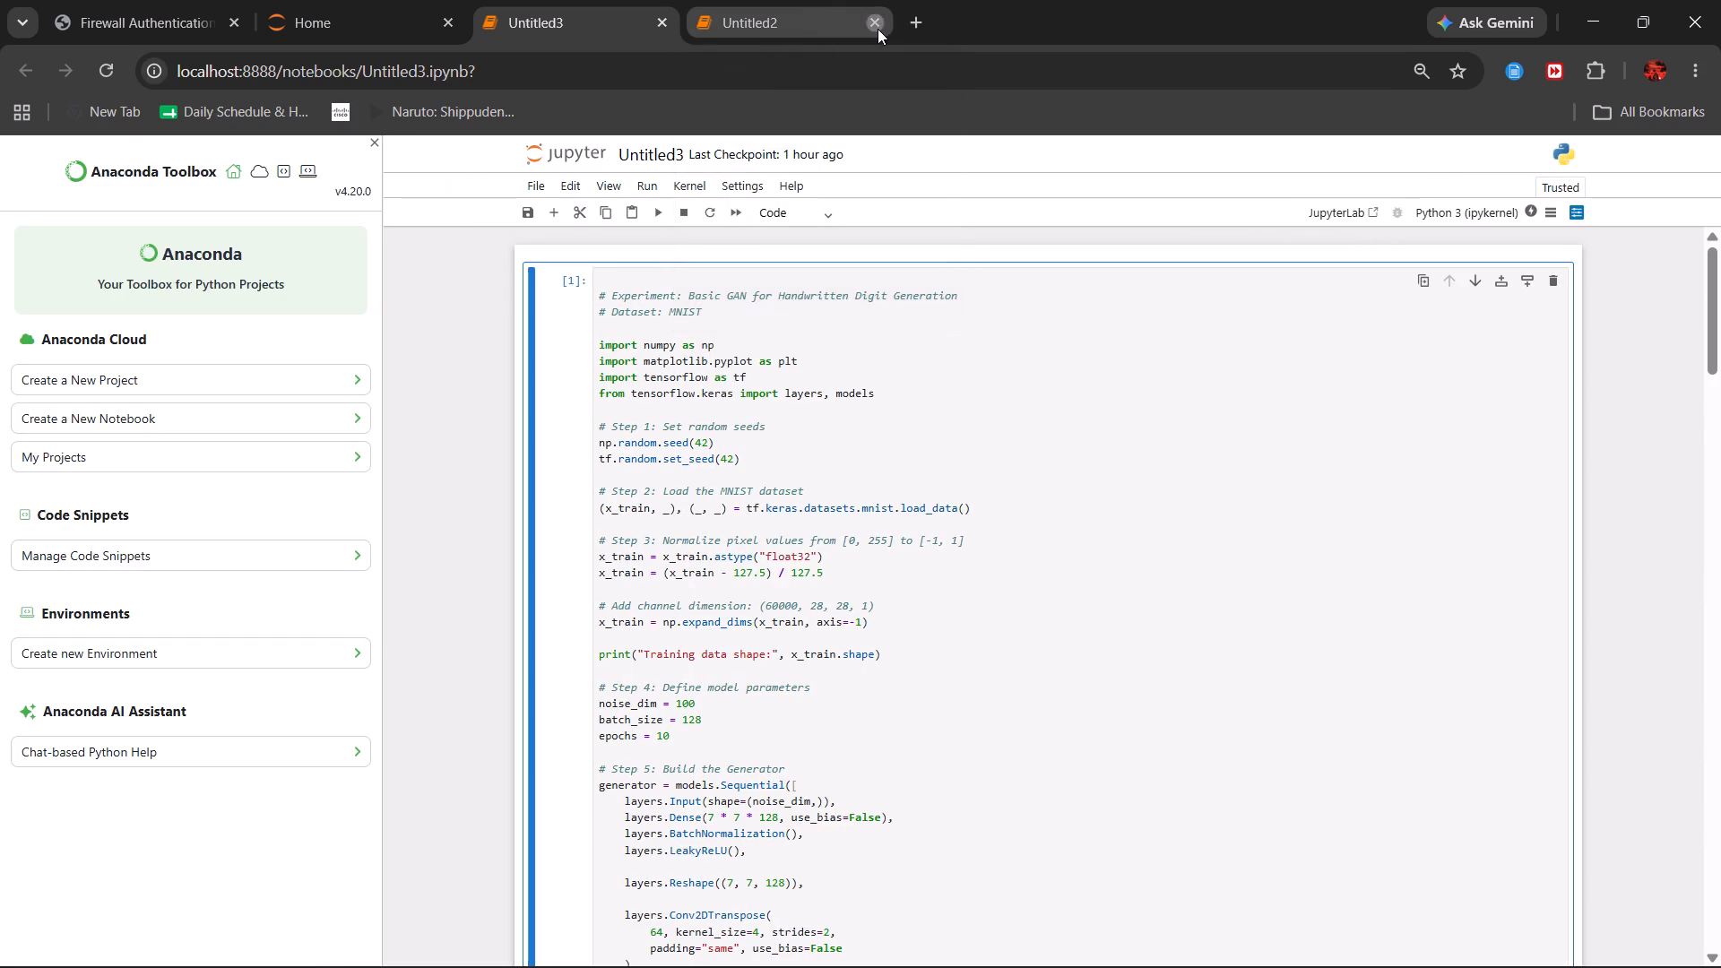
# Enlarge the output area beneath the GAN code cell so more of the model summary fits.
pyautogui.scroll(-13, 889, 369)
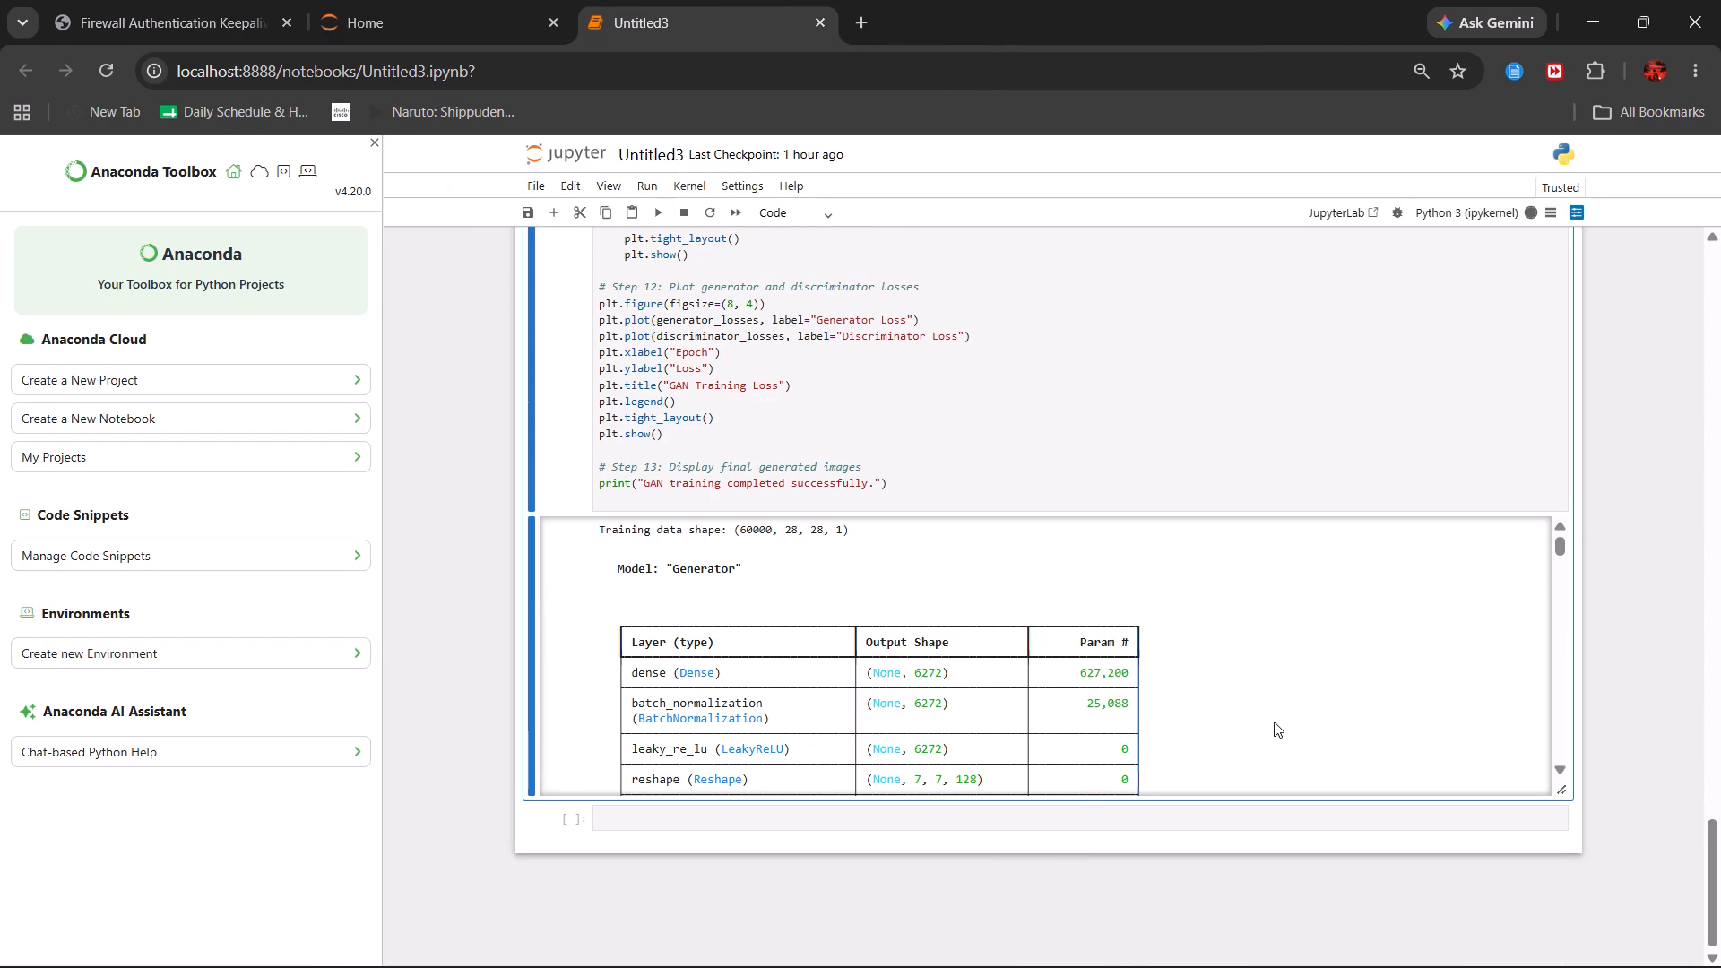
pyautogui.scroll(-2, 1274, 722)
pyautogui.scroll(2, 1274, 722)
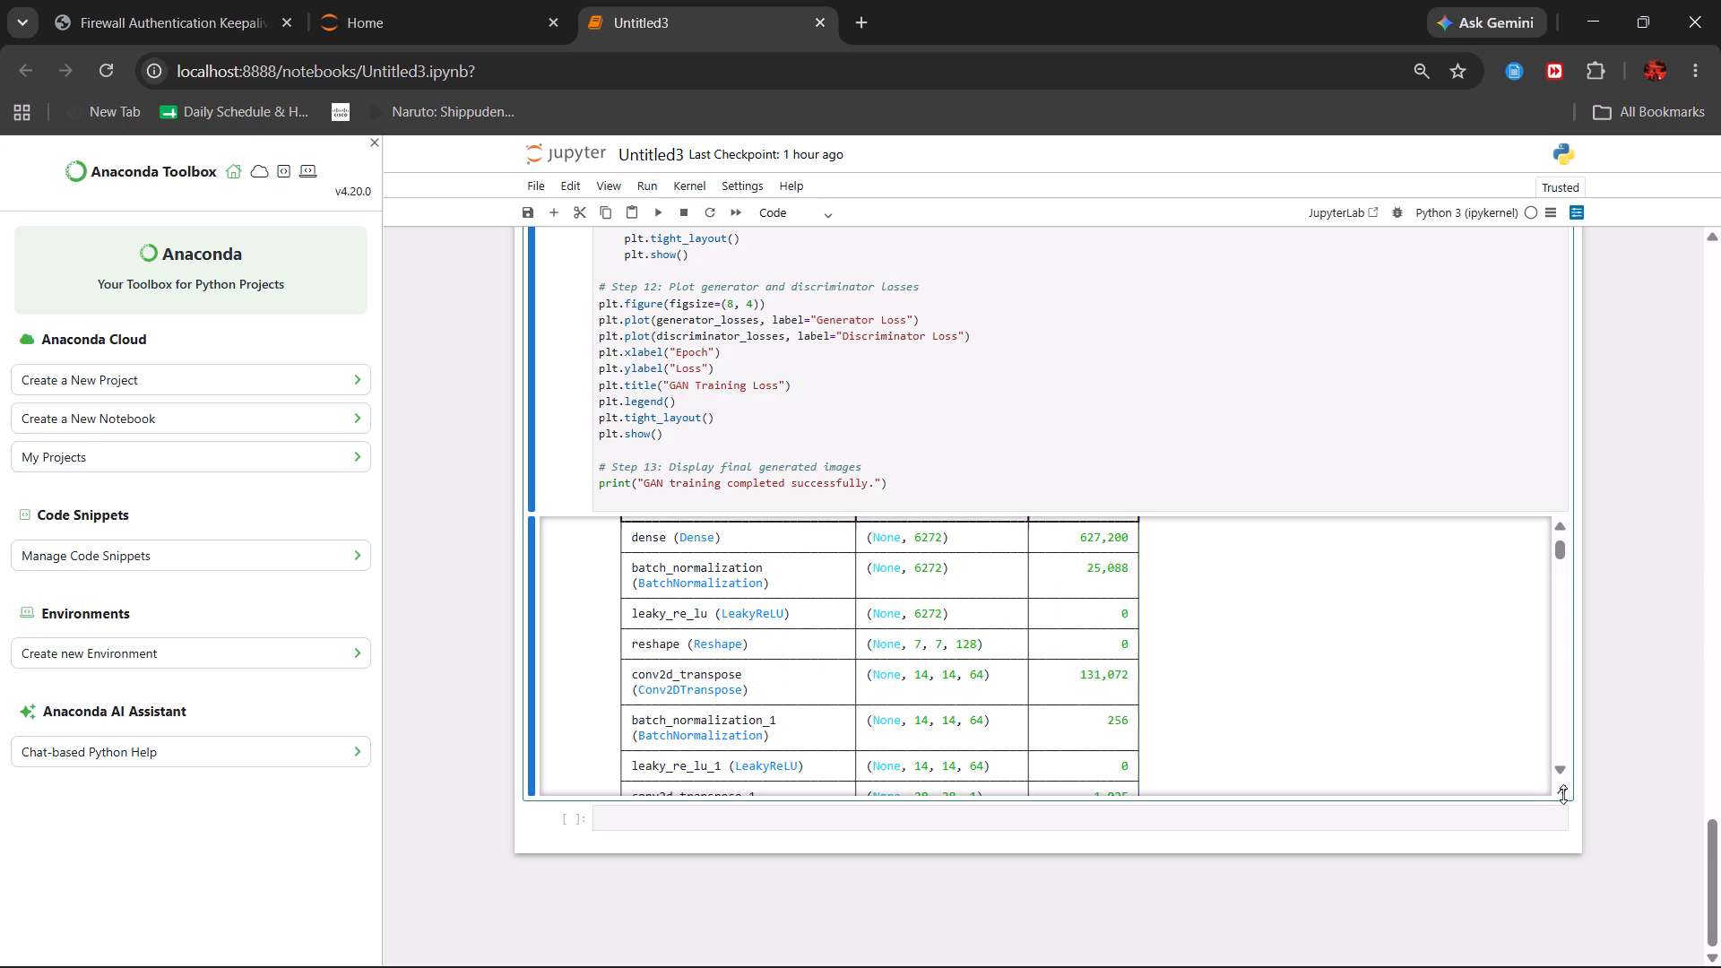
pyautogui.moveTo(1563, 794); pyautogui.dragTo(1621, 967)
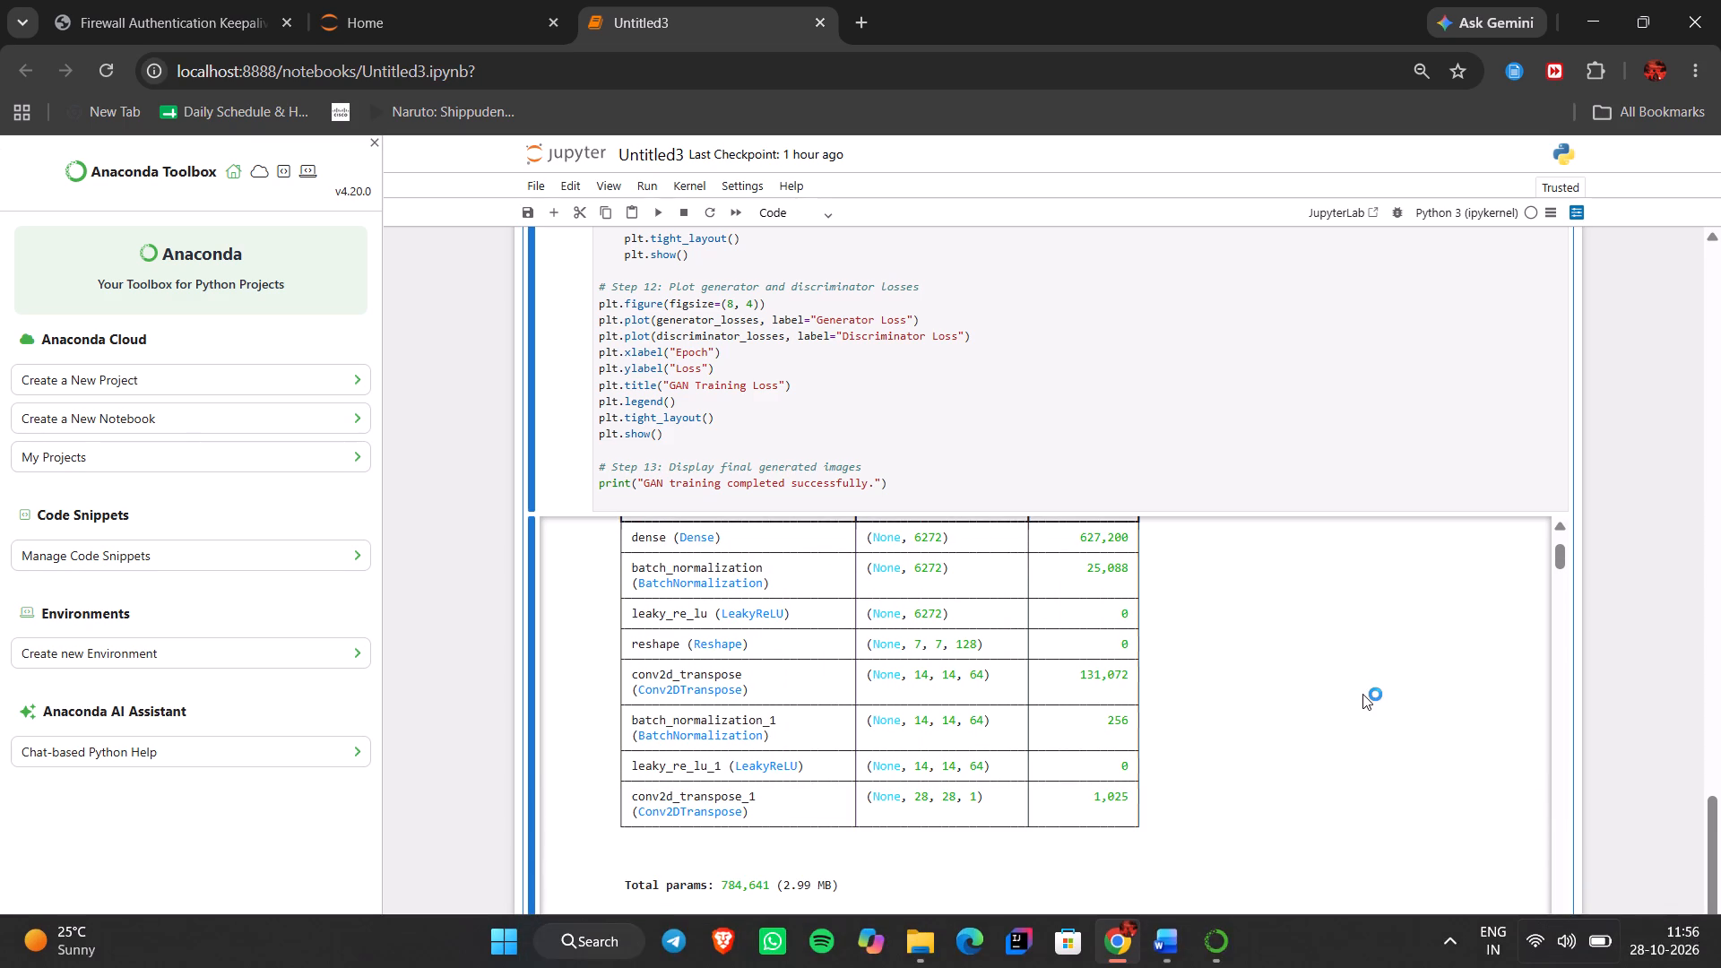
# Capture a screenshot of the complete Generator layer table in the cell output, from the header row to conv2d_transpose_1.
pyautogui.scroll(-1, 1362, 694)
pyautogui.scroll(1, 1342, 813)
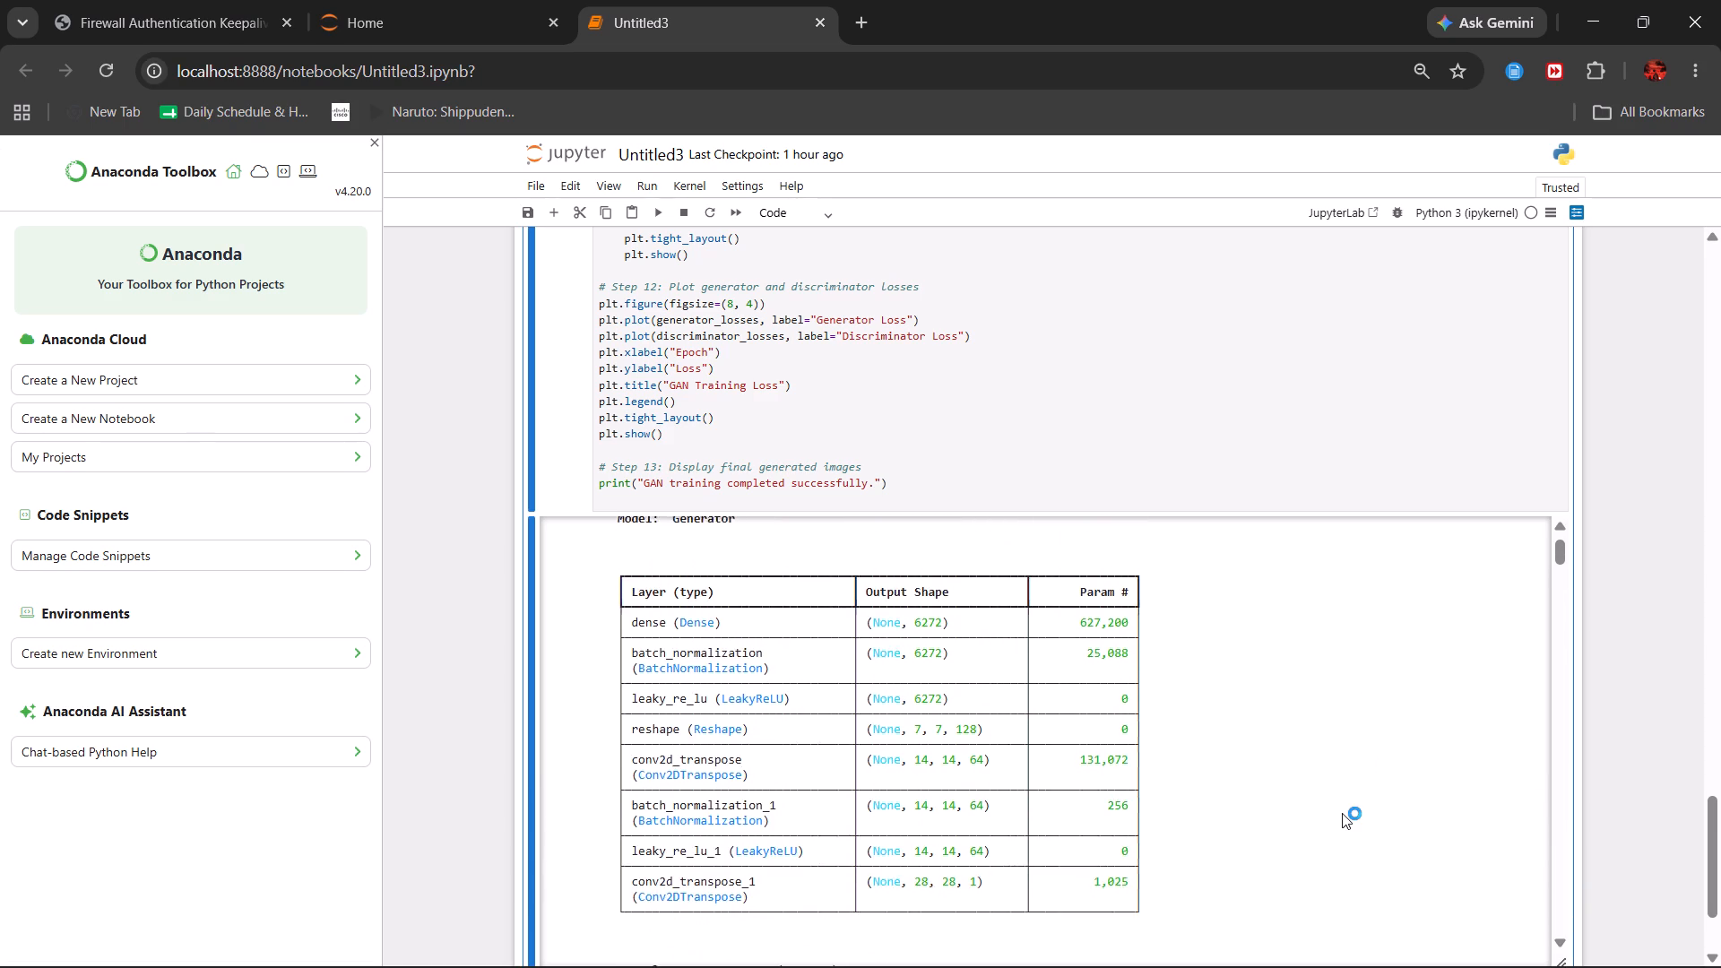
pyautogui.scroll(1, 1342, 813)
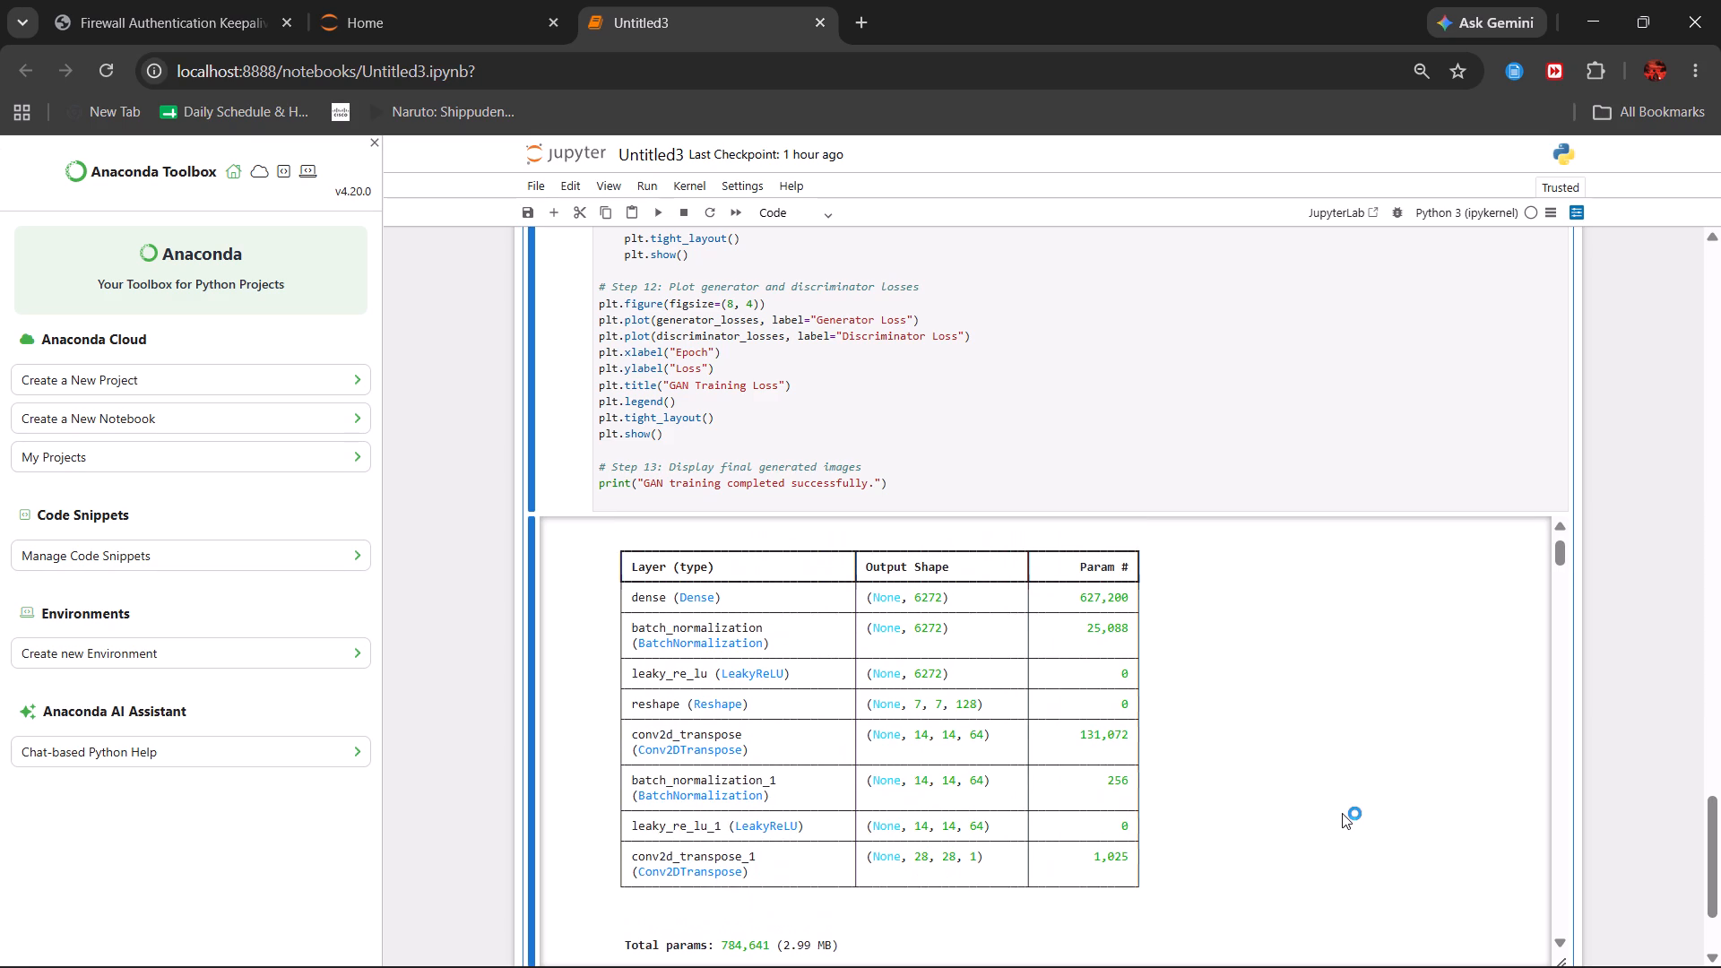
pyautogui.scroll(1, 1342, 813)
pyautogui.press('Print')
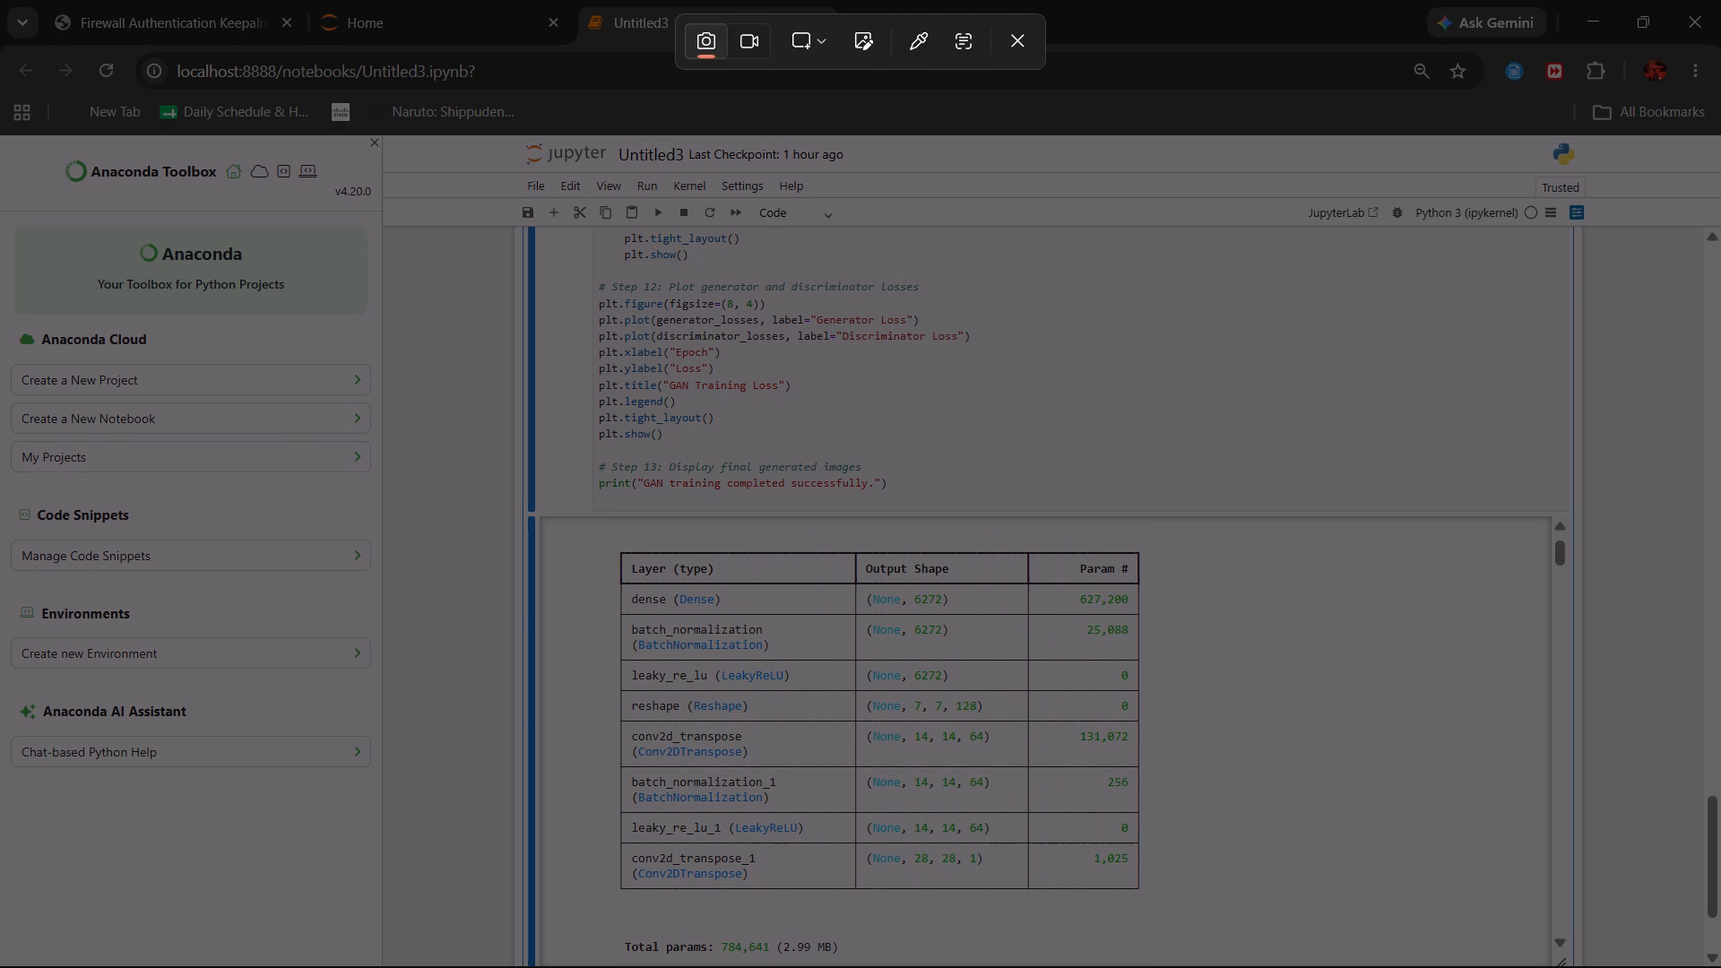
pyautogui.moveTo(598, 533); pyautogui.dragTo(1267, 907)
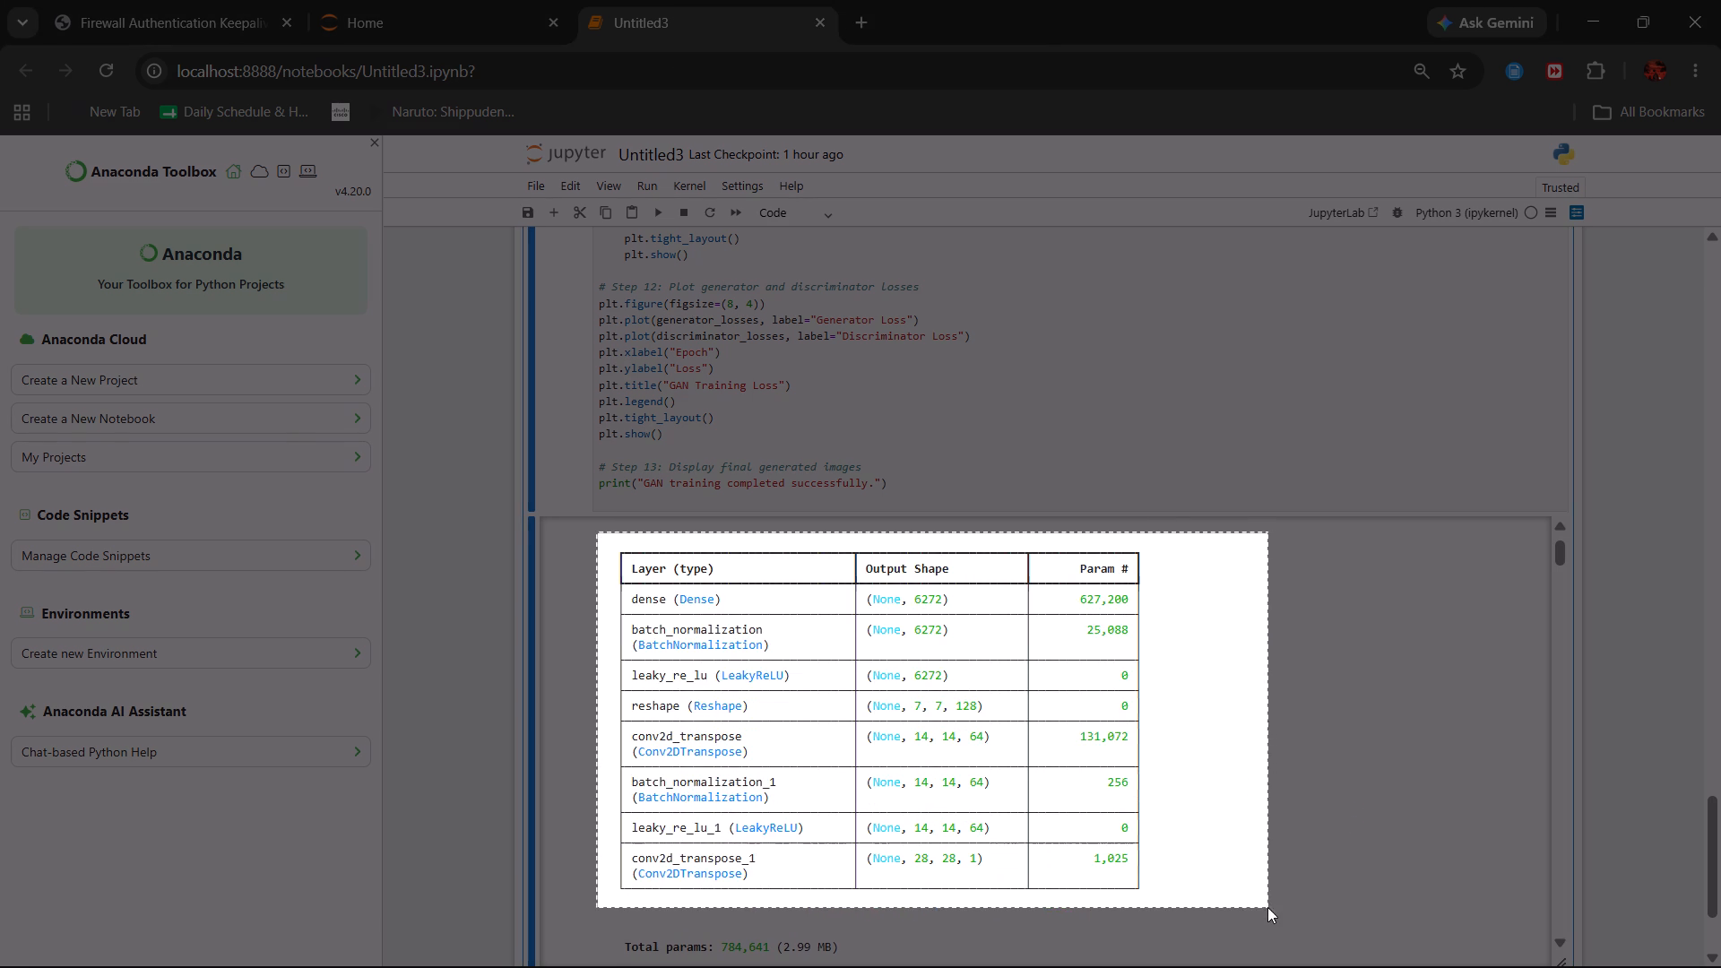
pyautogui.moveTo(1267, 907); pyautogui.dragTo(1172, 900)
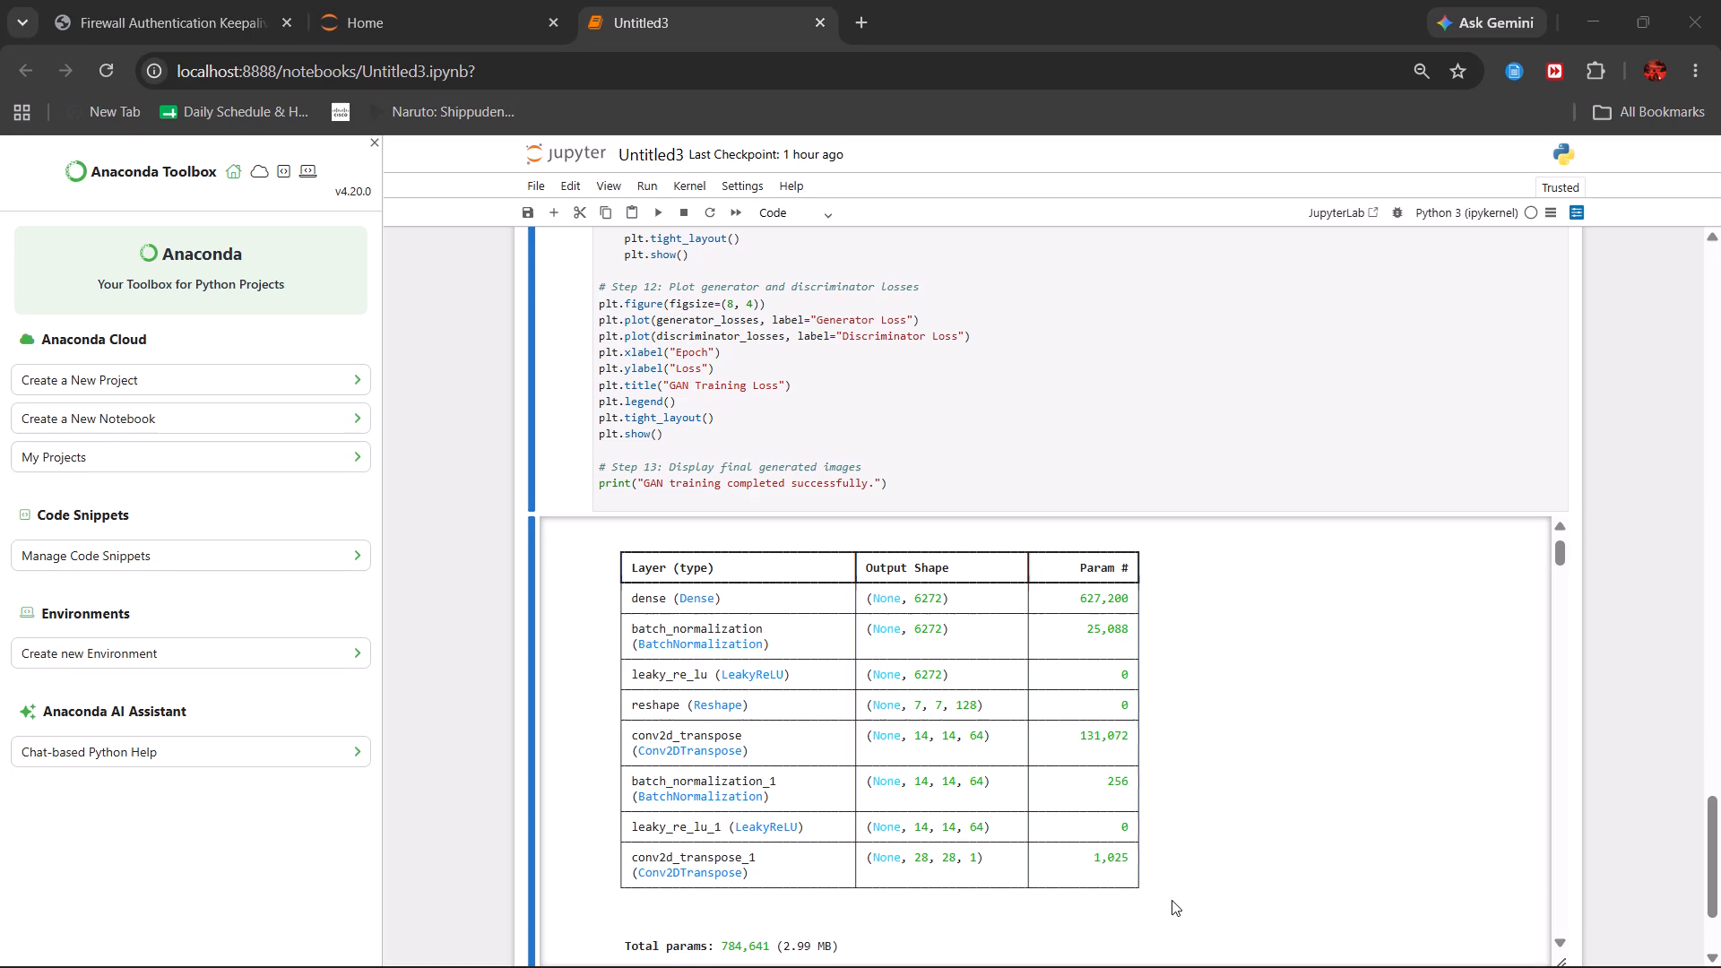
# Switch to the Word report and replace the text-drawn layer table under Model: "Generator" with the captured table image.
pyautogui.click(1202, 937)
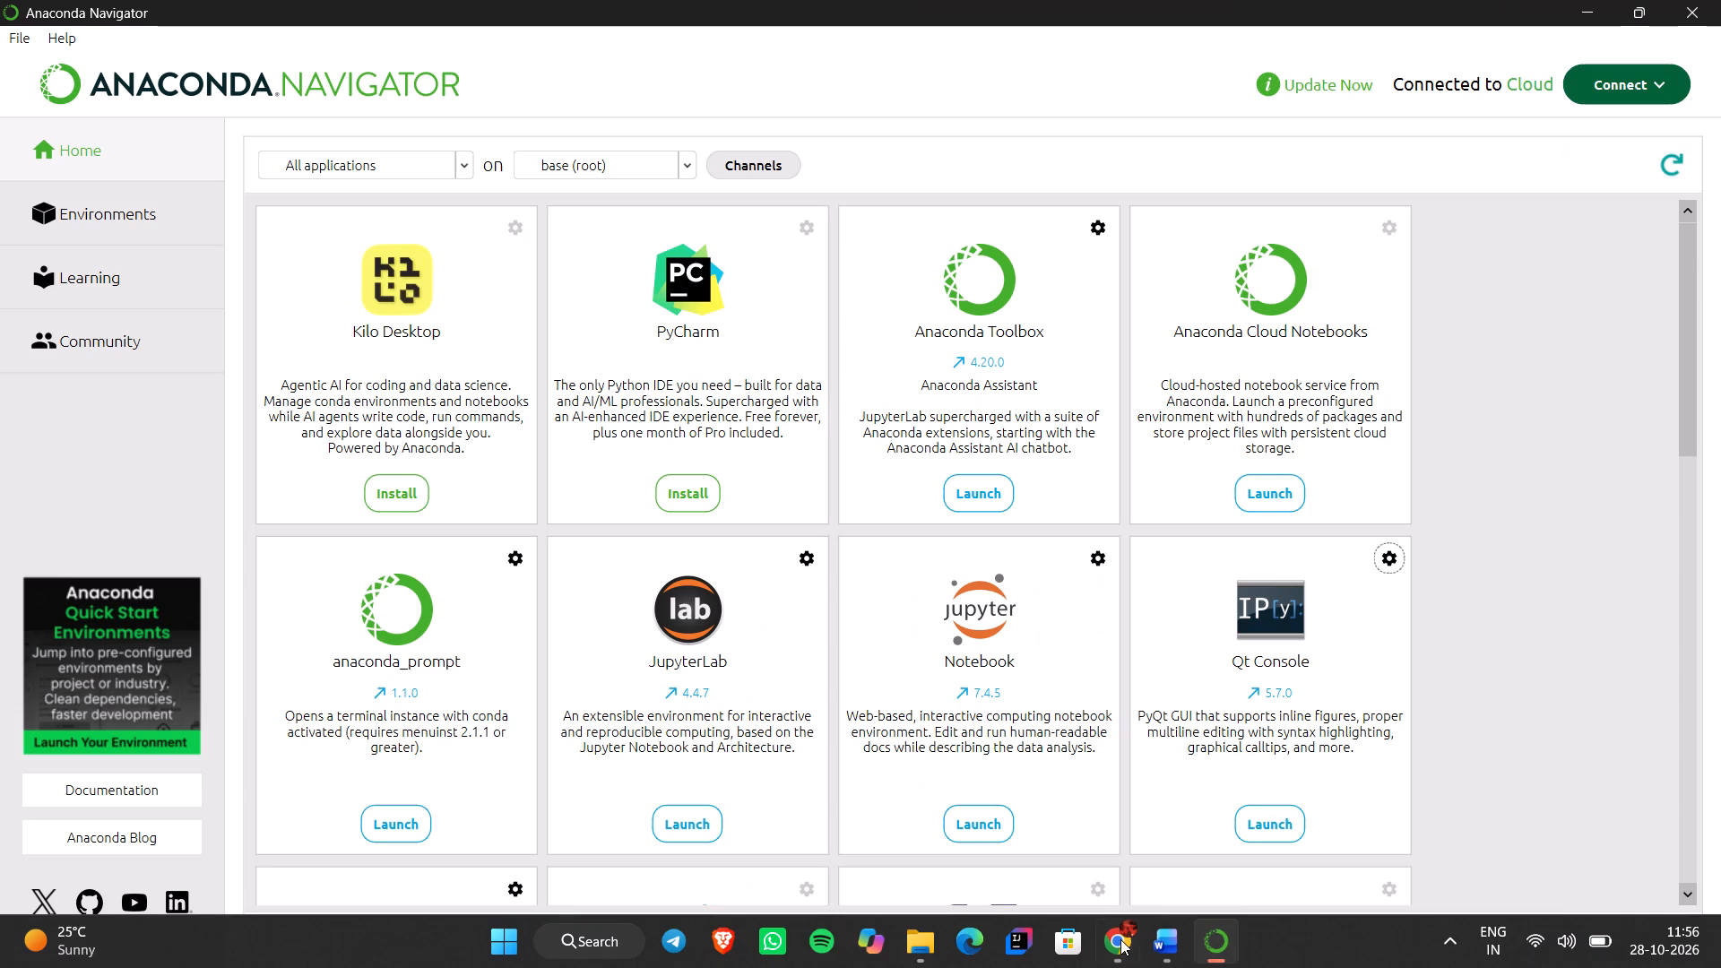
pyautogui.click(1150, 939)
pyautogui.scroll(1, 974, 454)
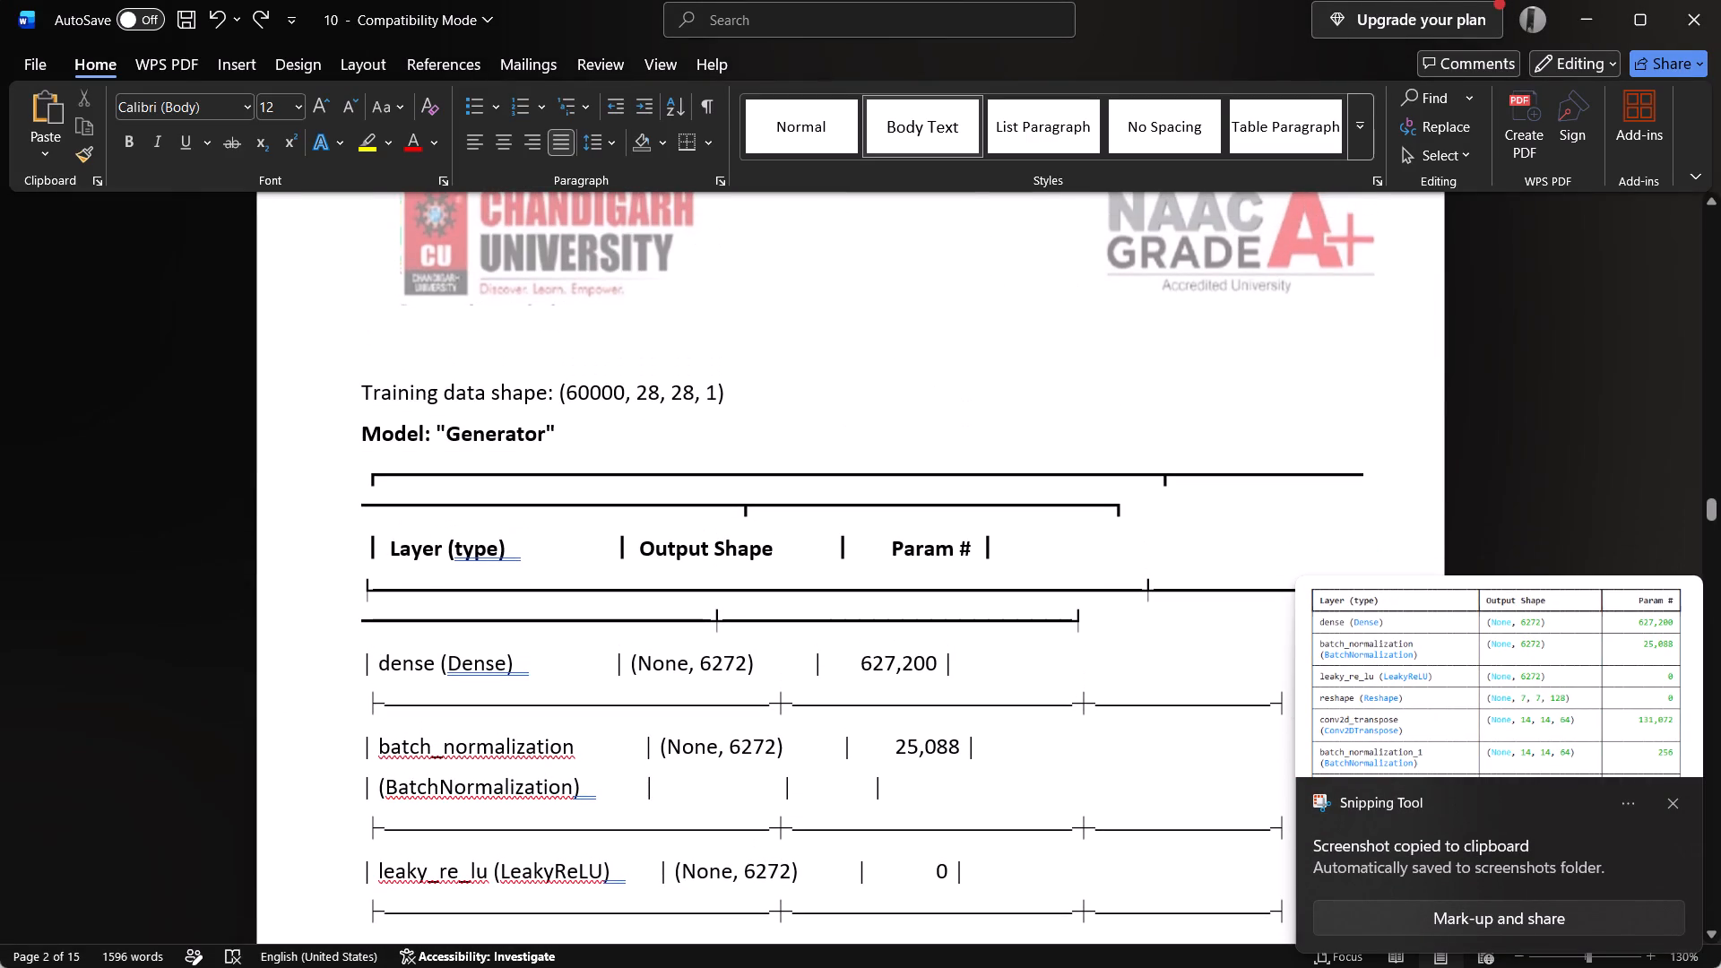
pyautogui.click(365, 454)
pyautogui.moveTo(365, 454); pyautogui.dragTo(1075, 908)
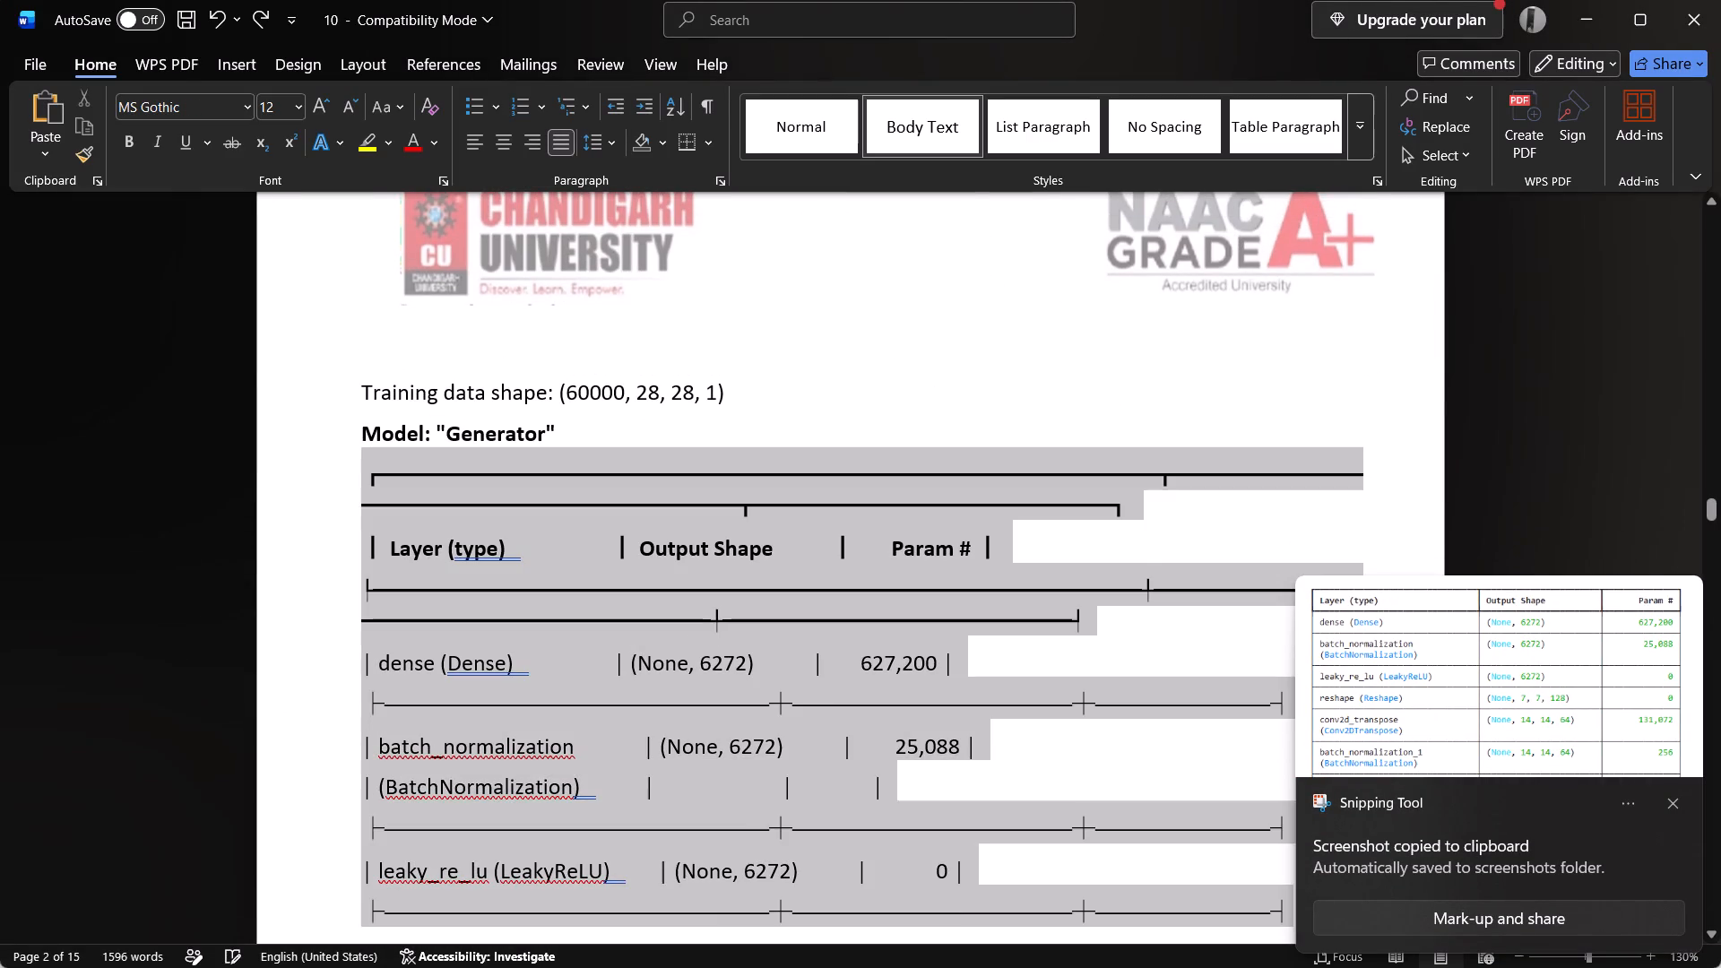
pyautogui.moveTo(1075, 908); pyautogui.dragTo(1259, 948)
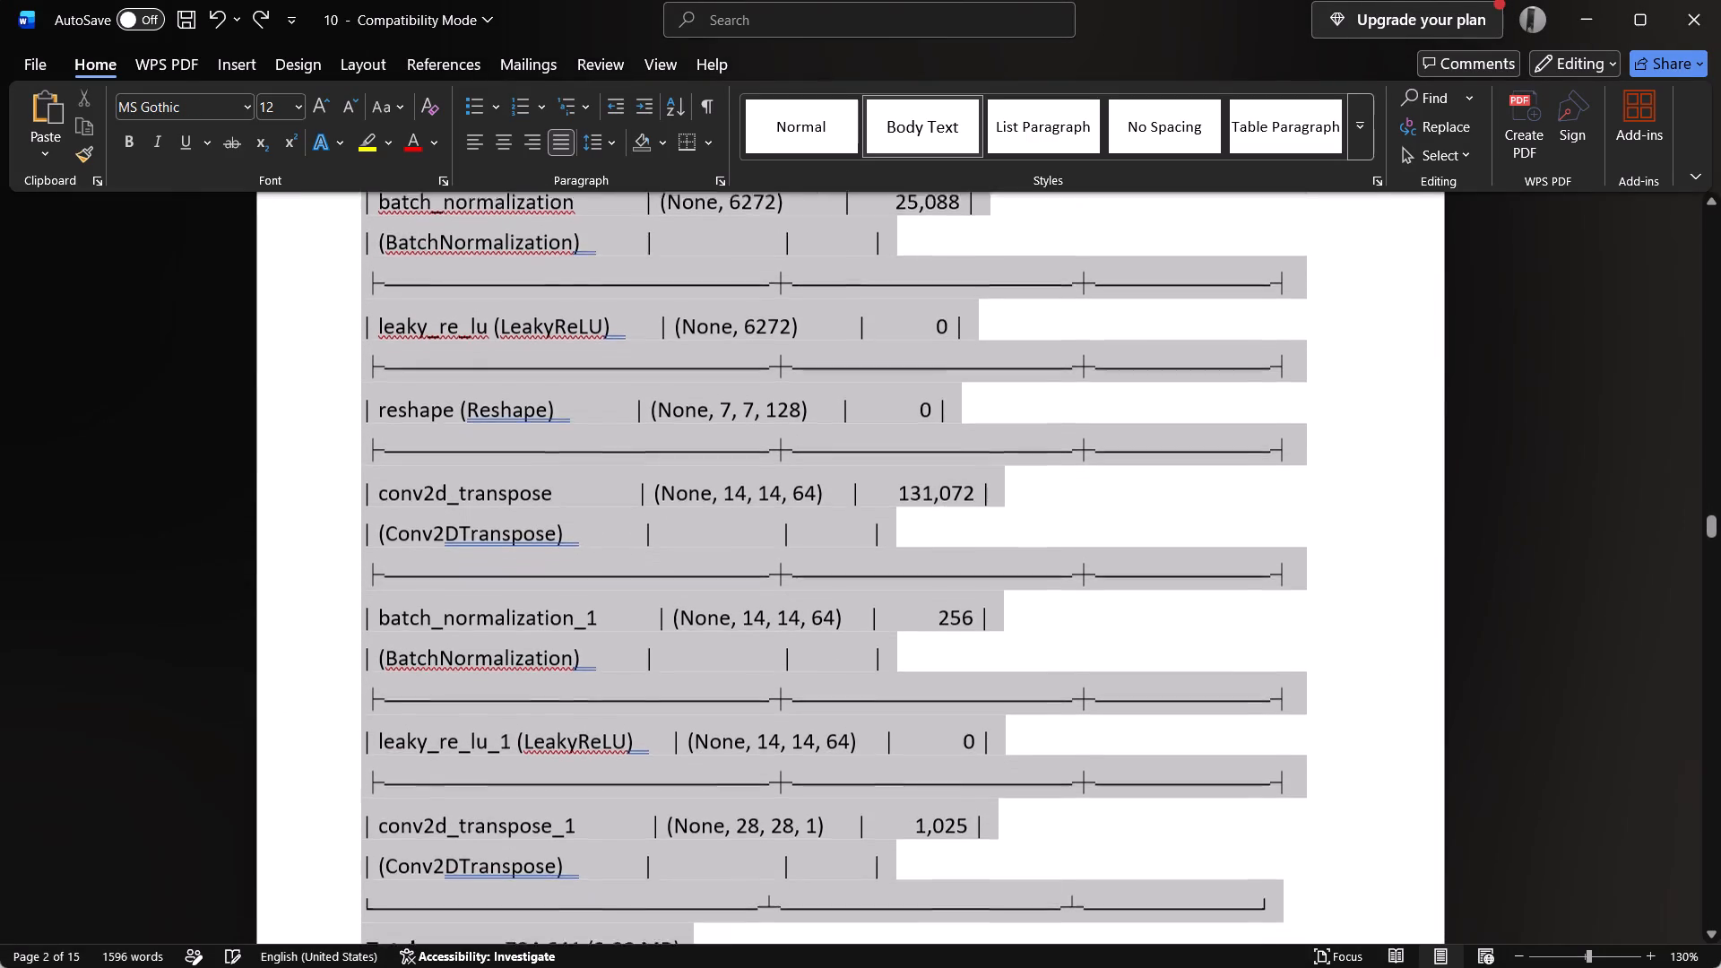
pyautogui.moveTo(1259, 948); pyautogui.dragTo(1359, 711)
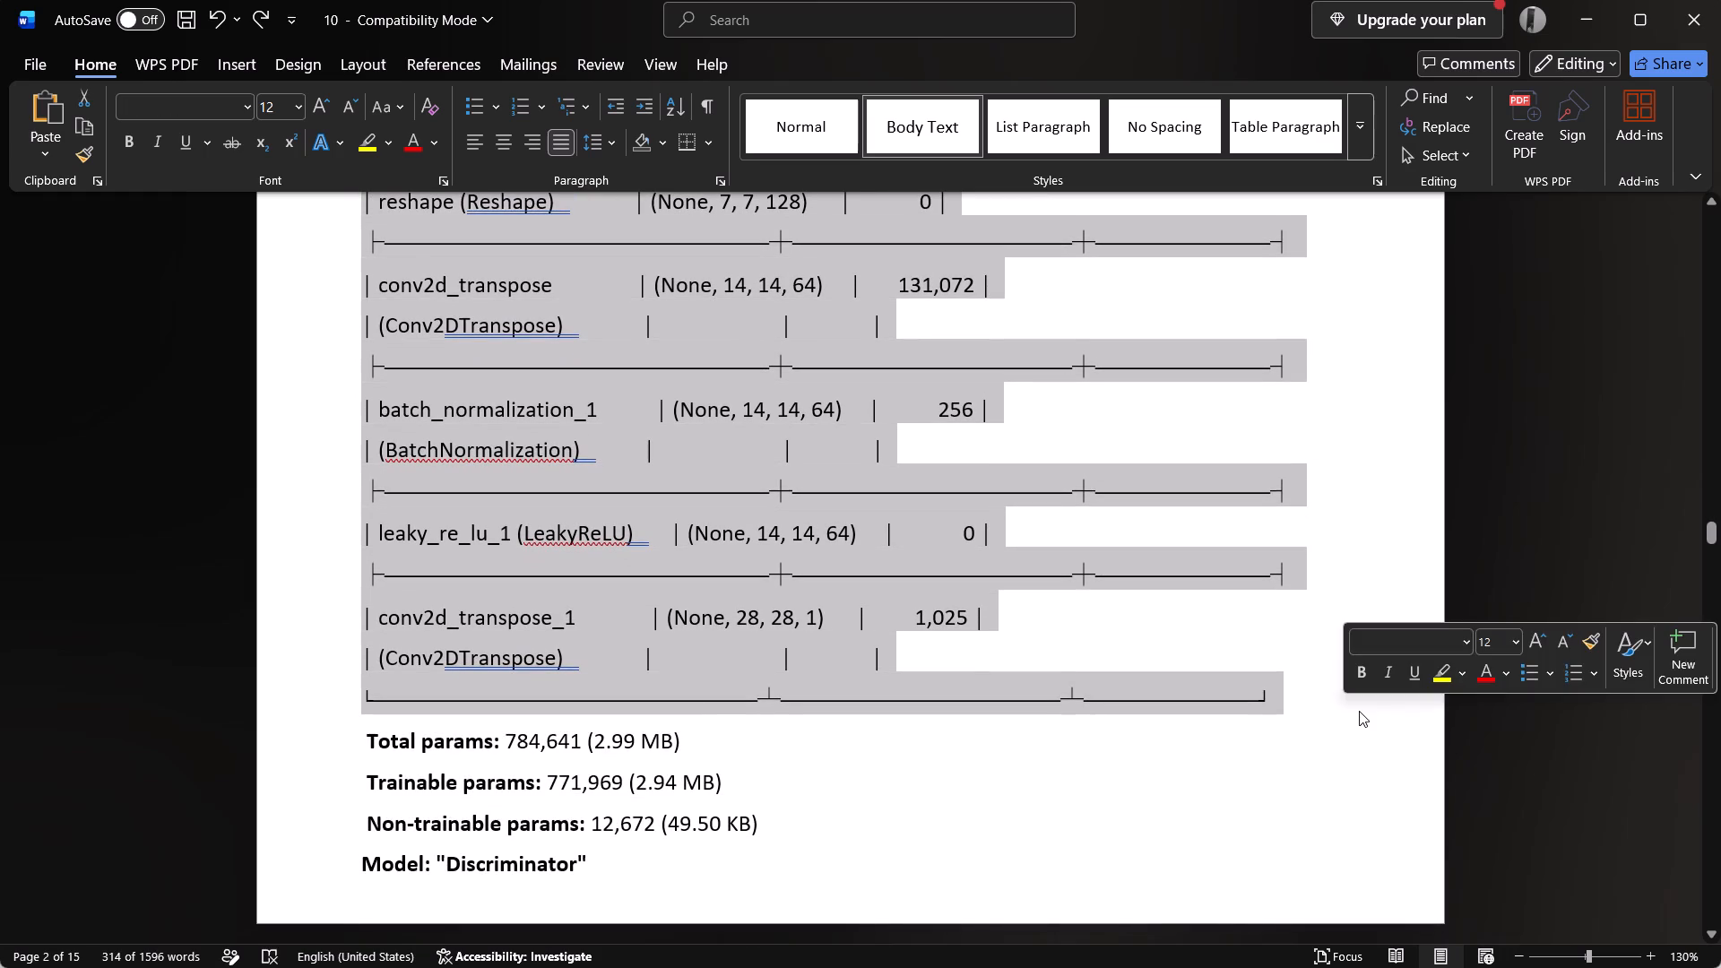
pyautogui.hotkey('ctrl', 'v')
# Start the Total params text on a new line below the Generator table image.
pyautogui.scroll(1, 1359, 711)
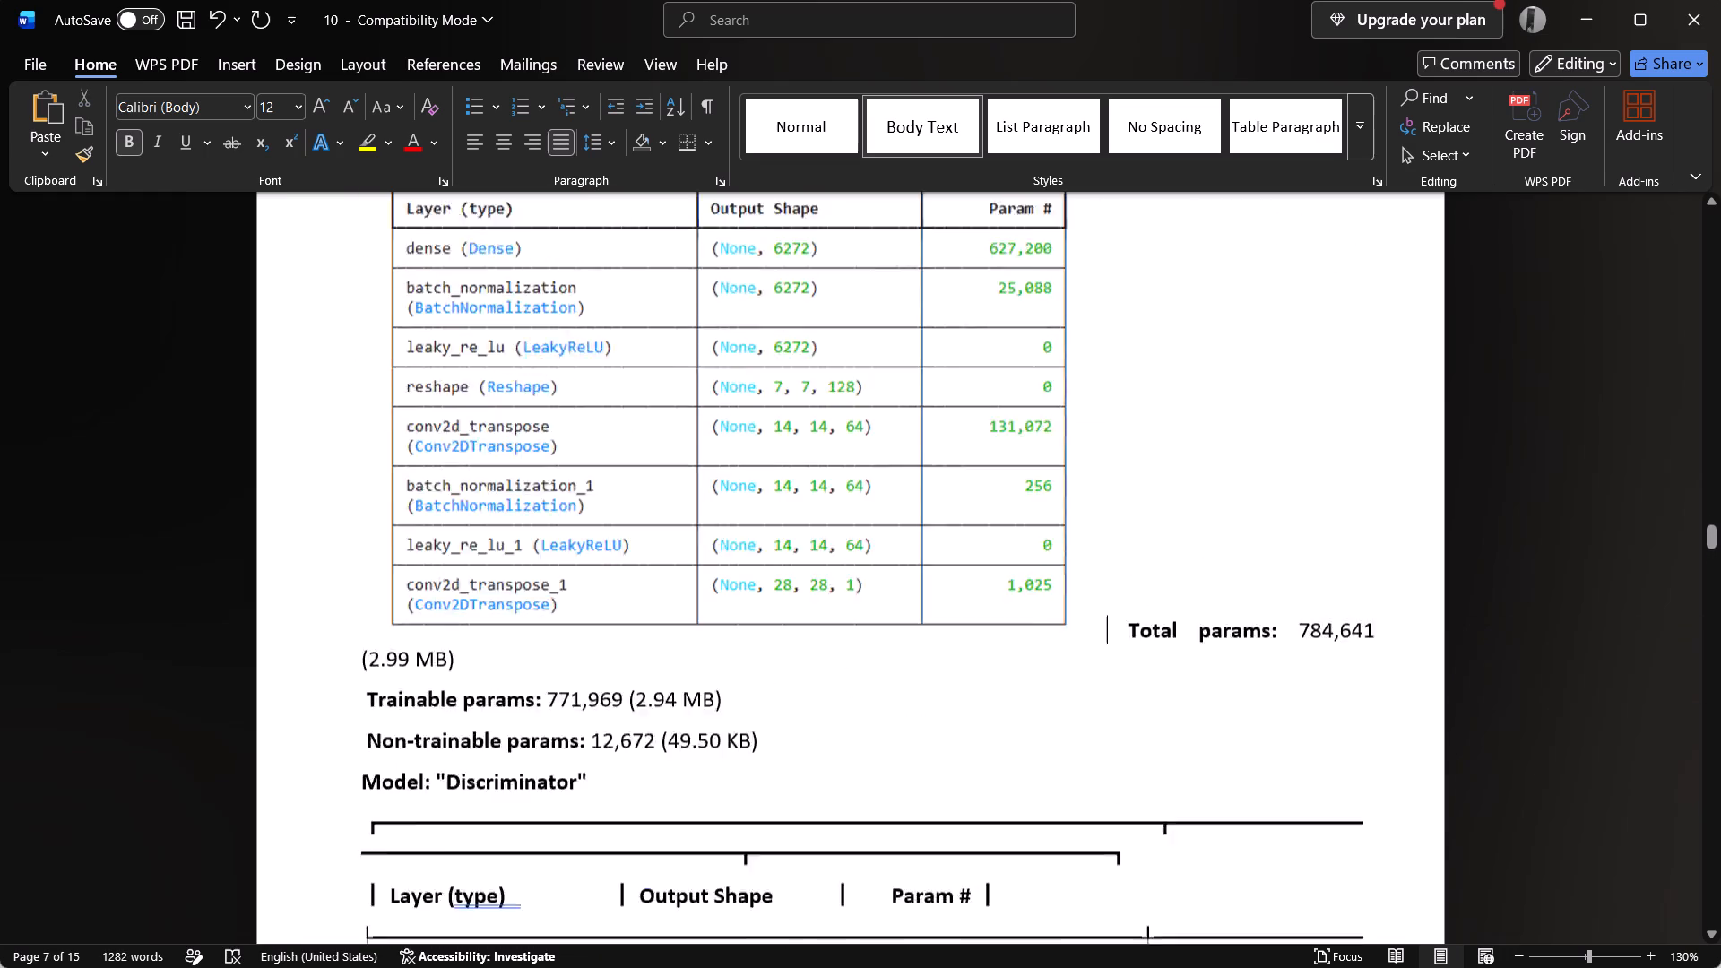
pyautogui.scroll(1, 1359, 711)
pyautogui.press('Return')
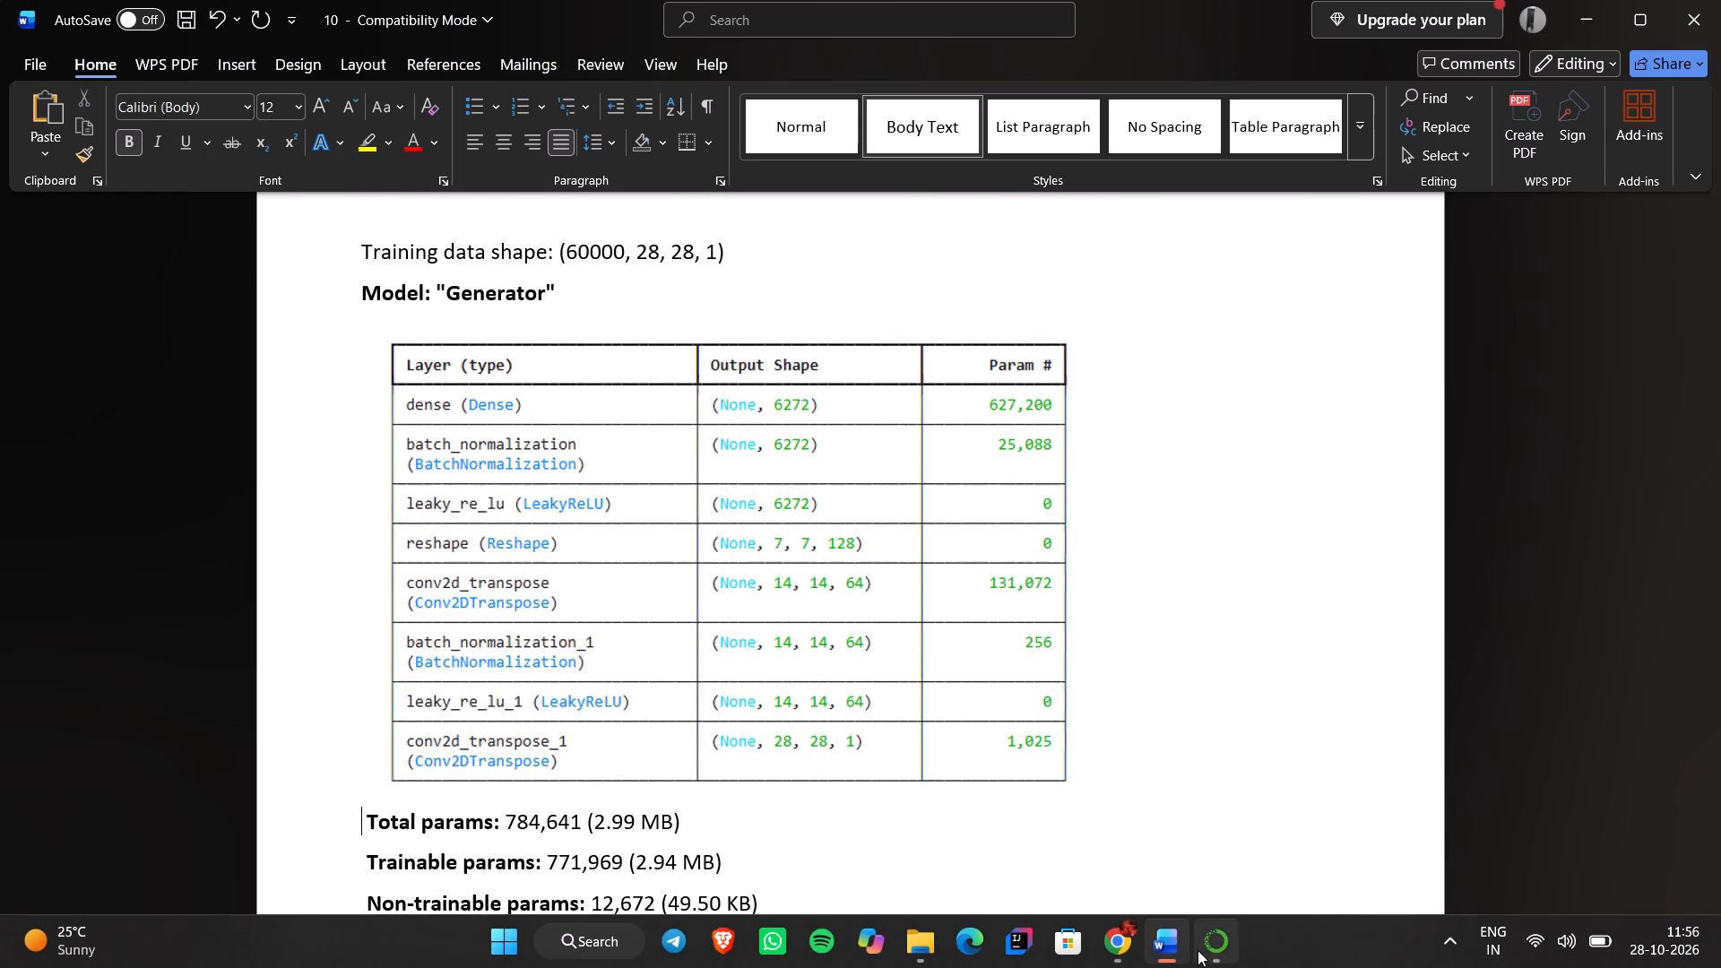
# Switch back to the Untitled3 notebook in Chrome and locate the Discriminator layer table in the cell output.
pyautogui.click(1198, 950)
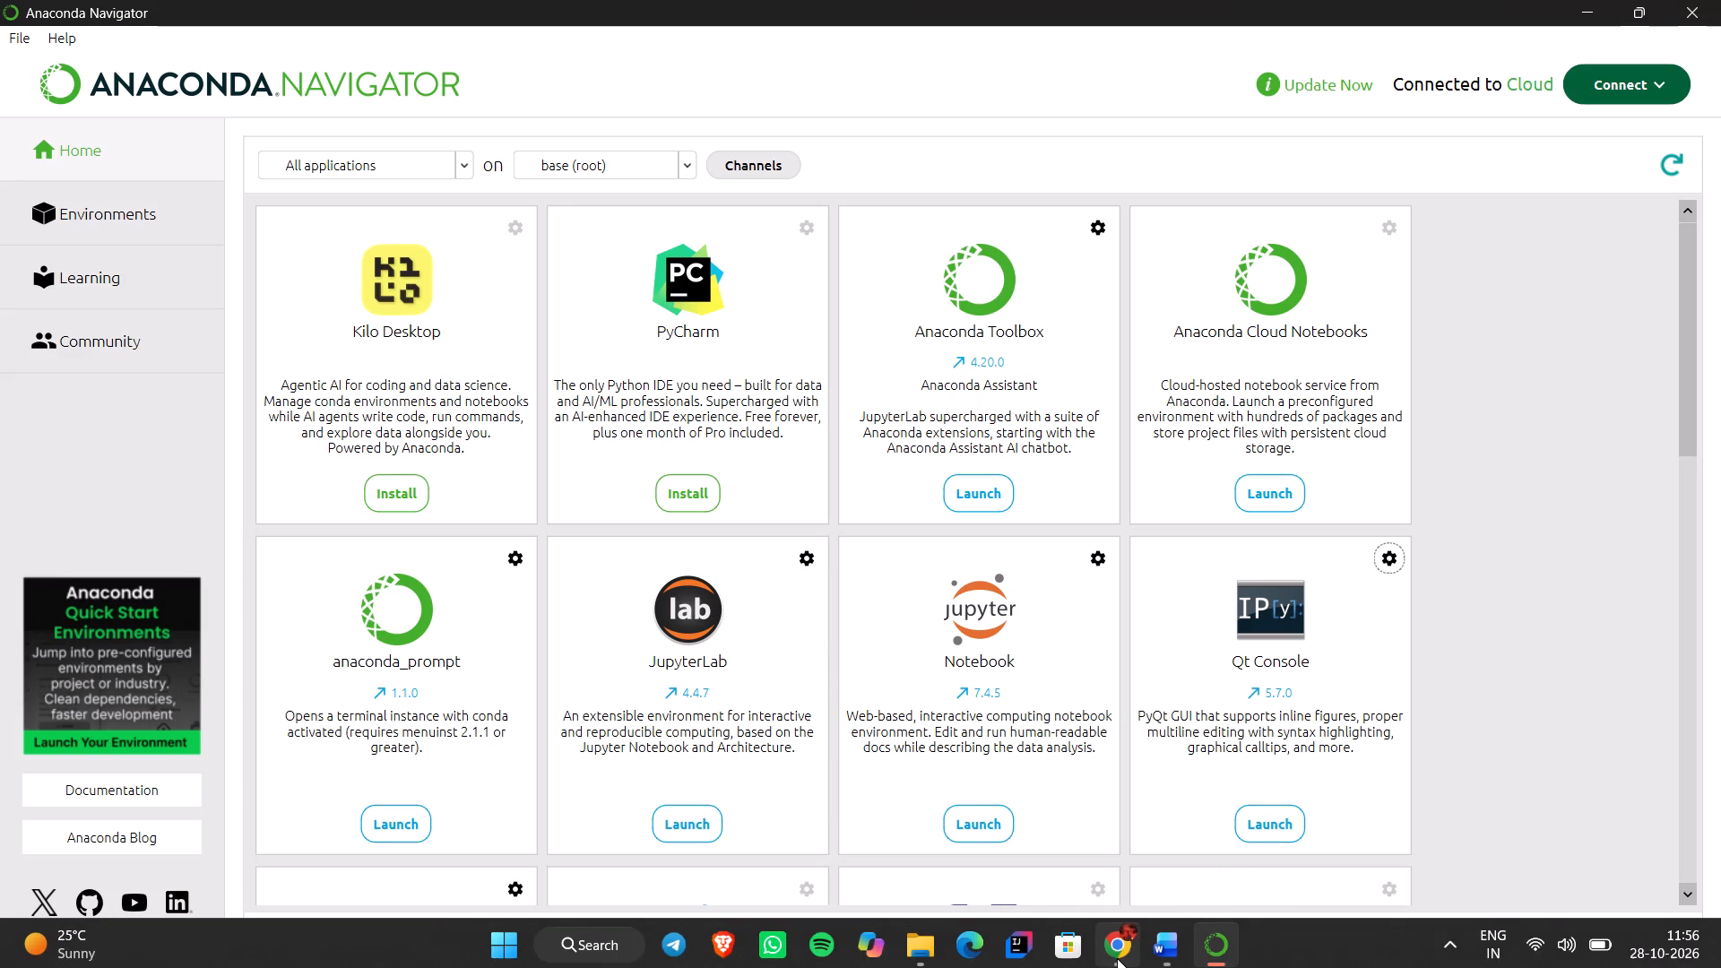
pyautogui.click(1117, 958)
pyautogui.scroll(-1, 1178, 678)
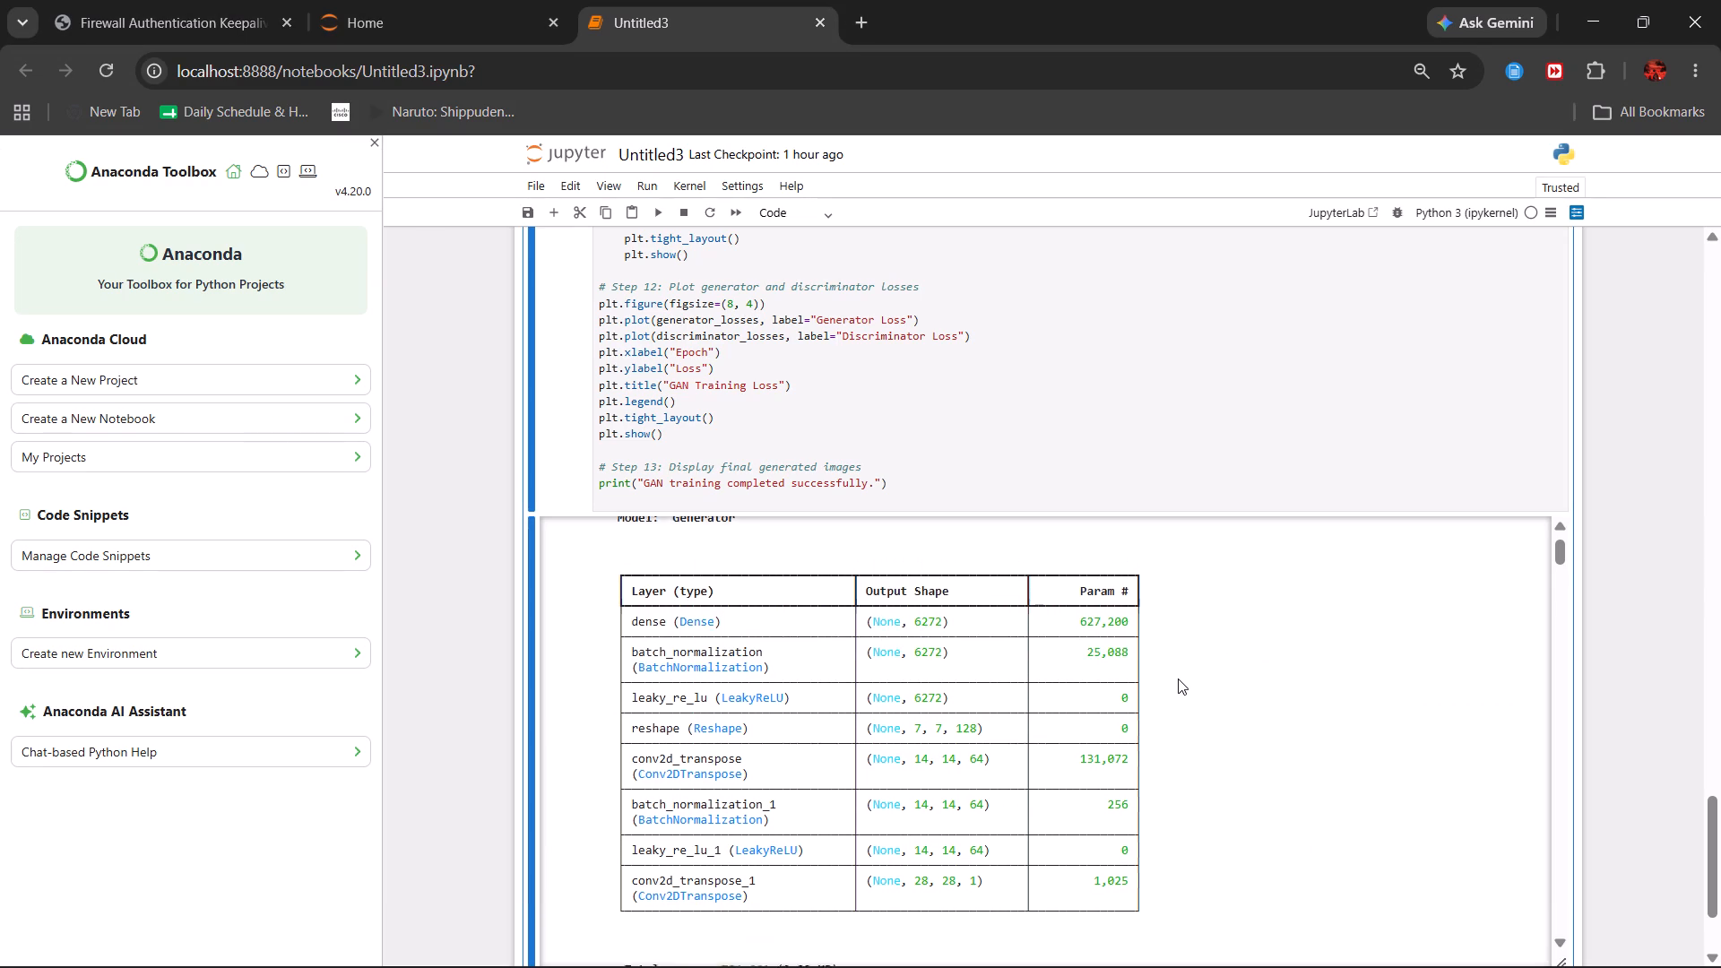
pyautogui.scroll(-3, 1178, 678)
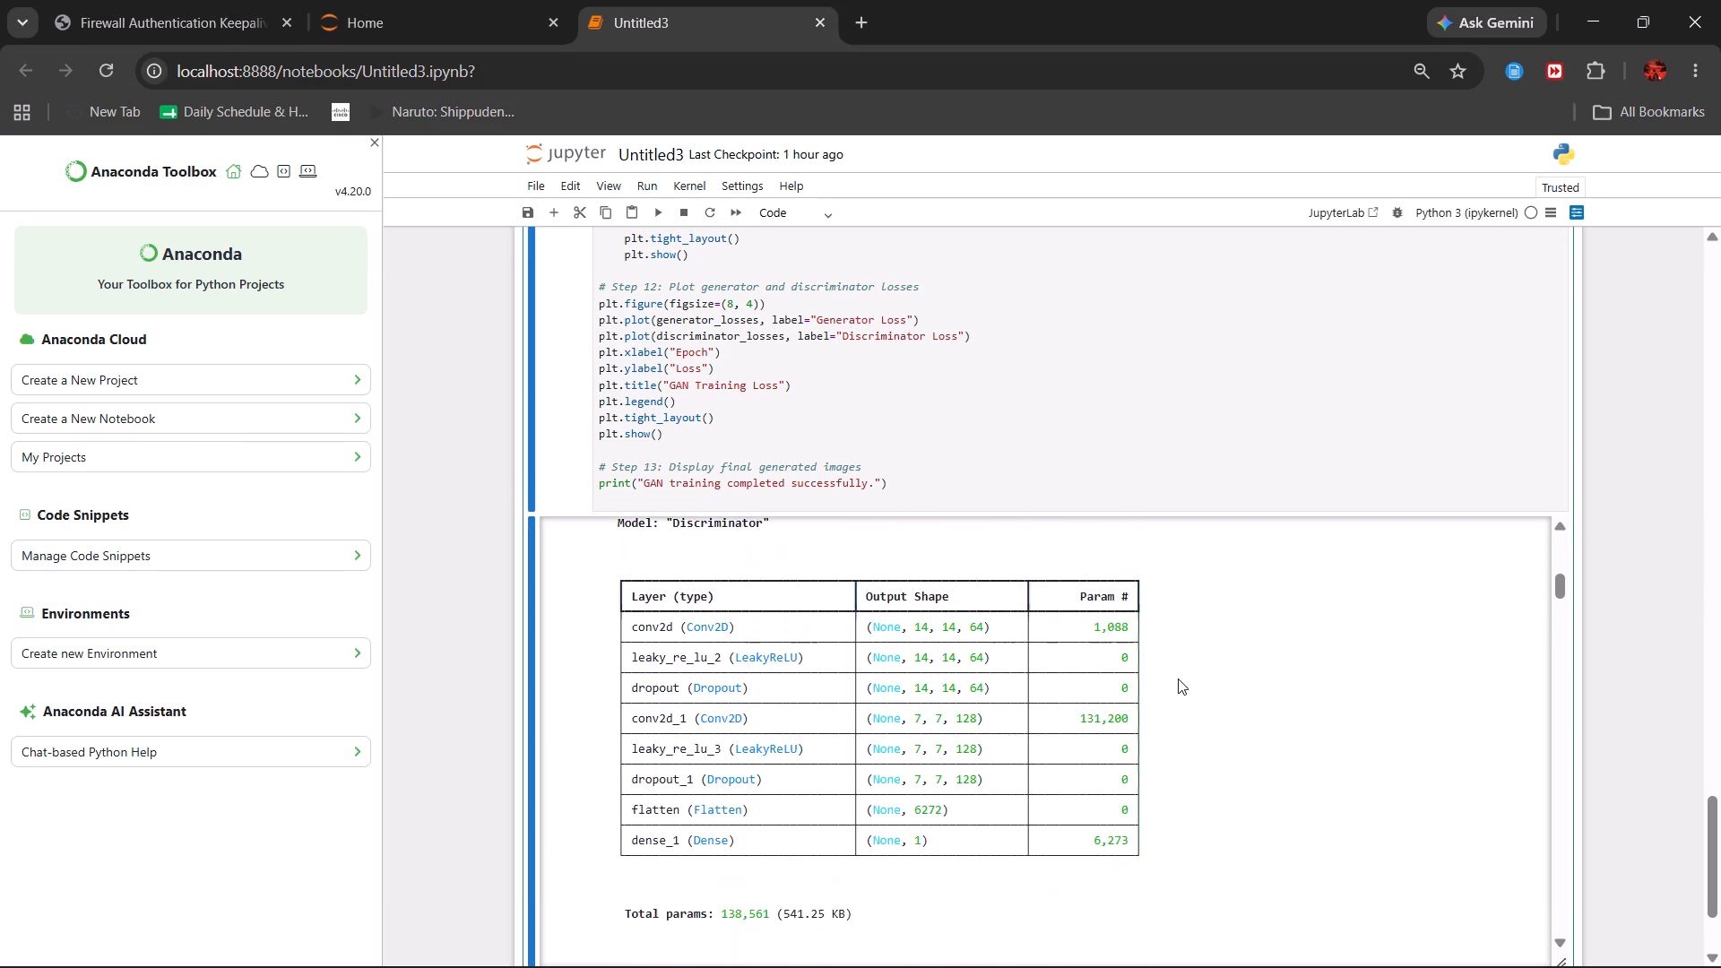
pyautogui.scroll(-2, 1178, 678)
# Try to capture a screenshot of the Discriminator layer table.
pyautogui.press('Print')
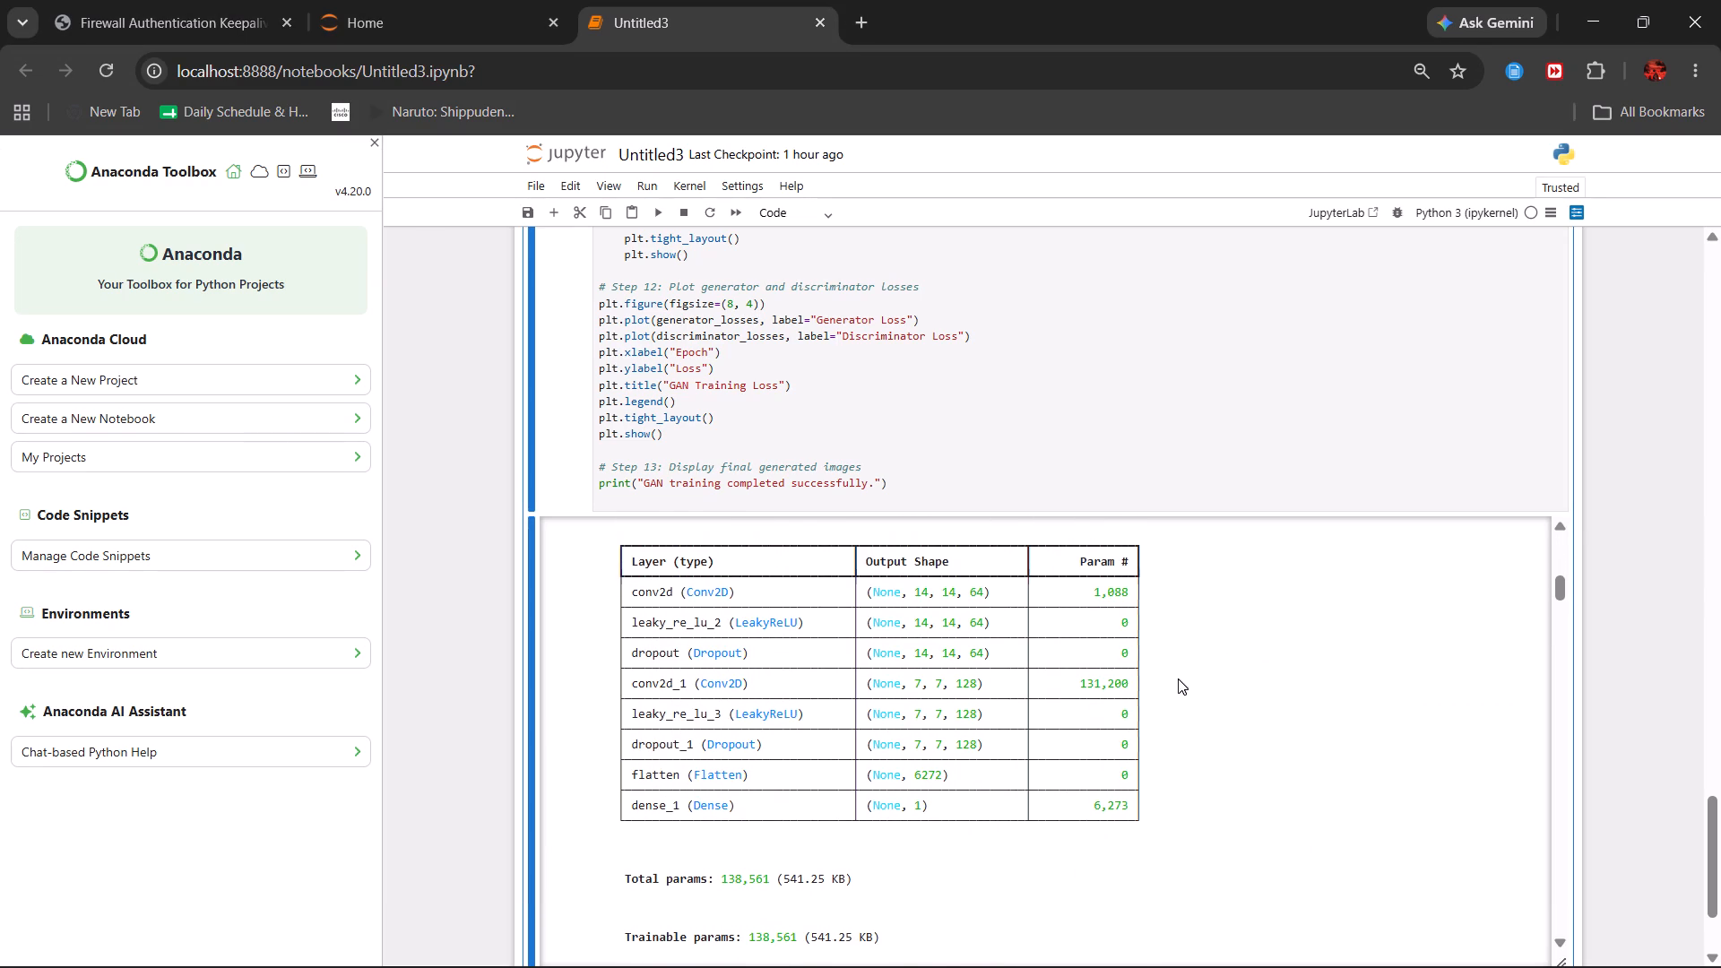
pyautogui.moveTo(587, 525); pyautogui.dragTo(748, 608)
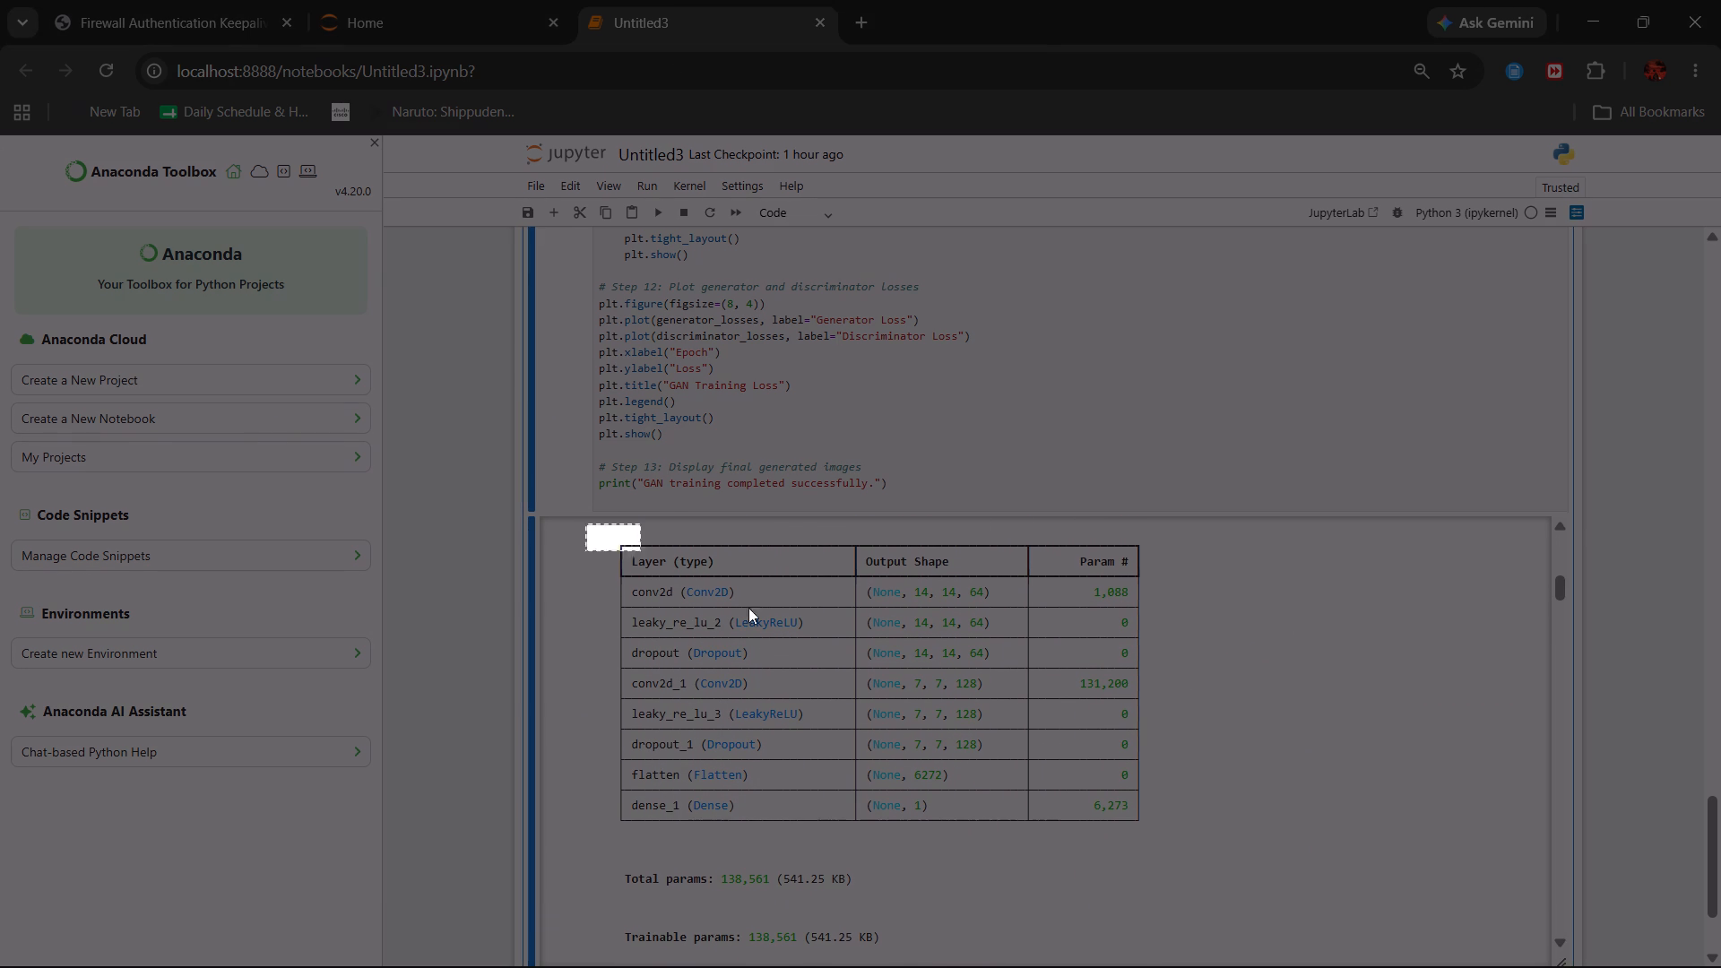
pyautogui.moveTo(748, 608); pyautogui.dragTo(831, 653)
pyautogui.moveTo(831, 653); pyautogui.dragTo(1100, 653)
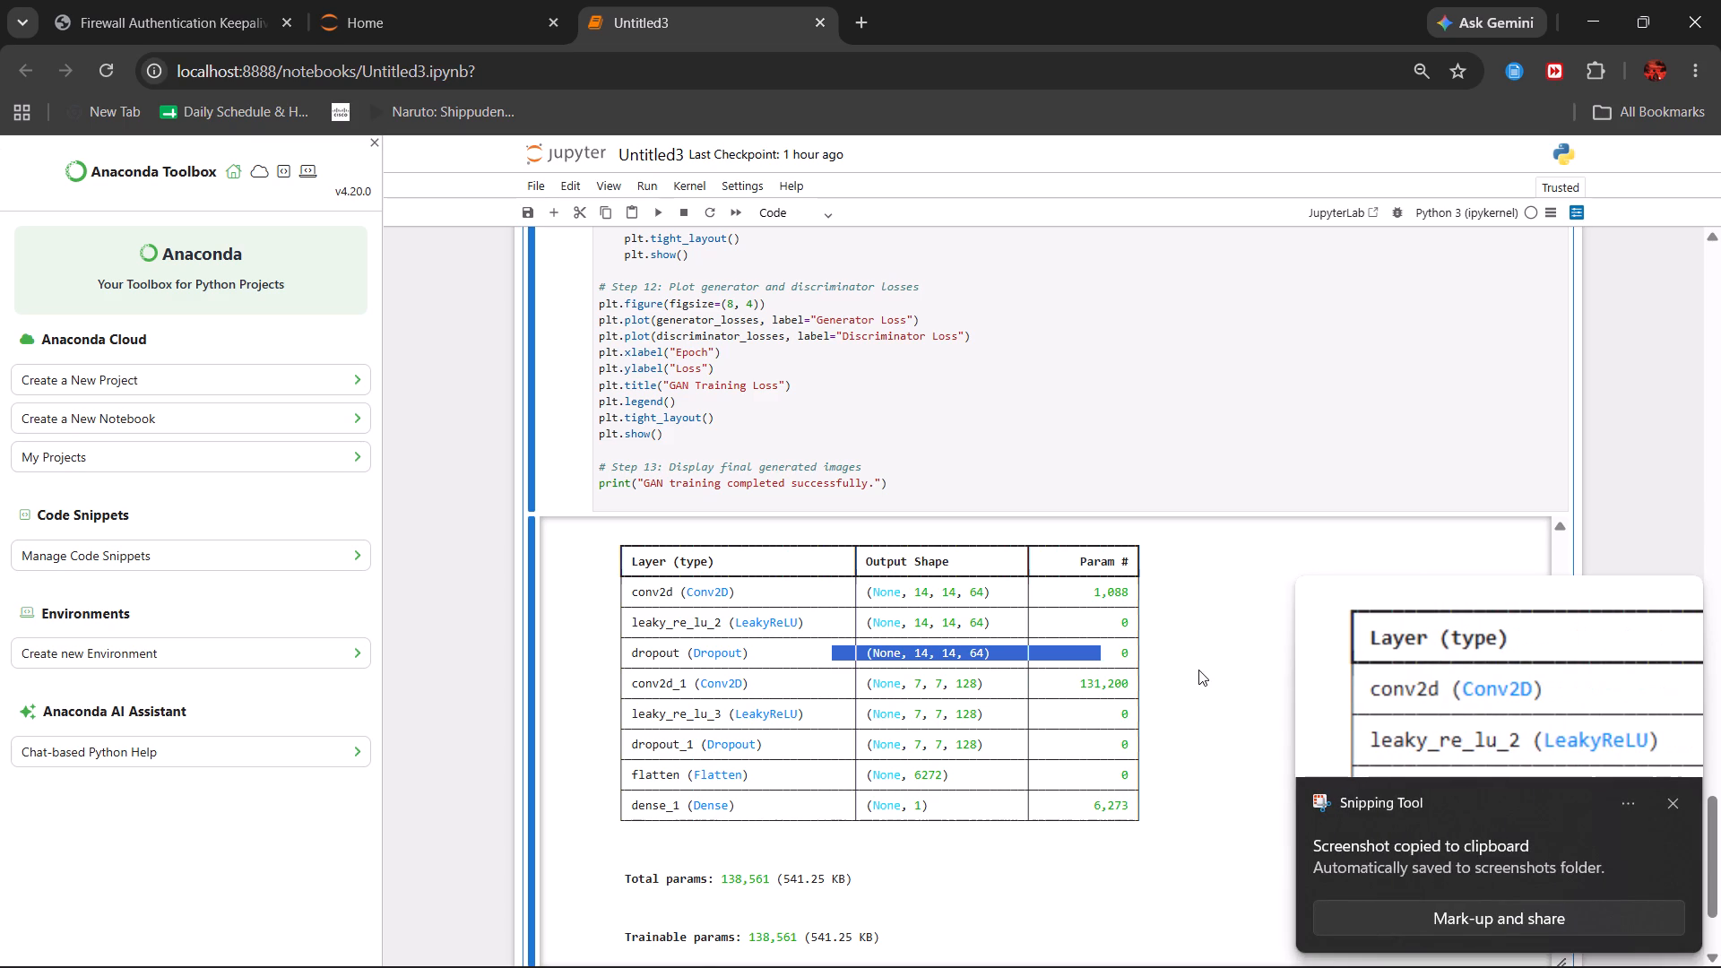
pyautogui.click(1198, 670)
# Capture a screenshot of the complete Discriminator layer table, from the header row to dense_1.
pyautogui.press('Print')
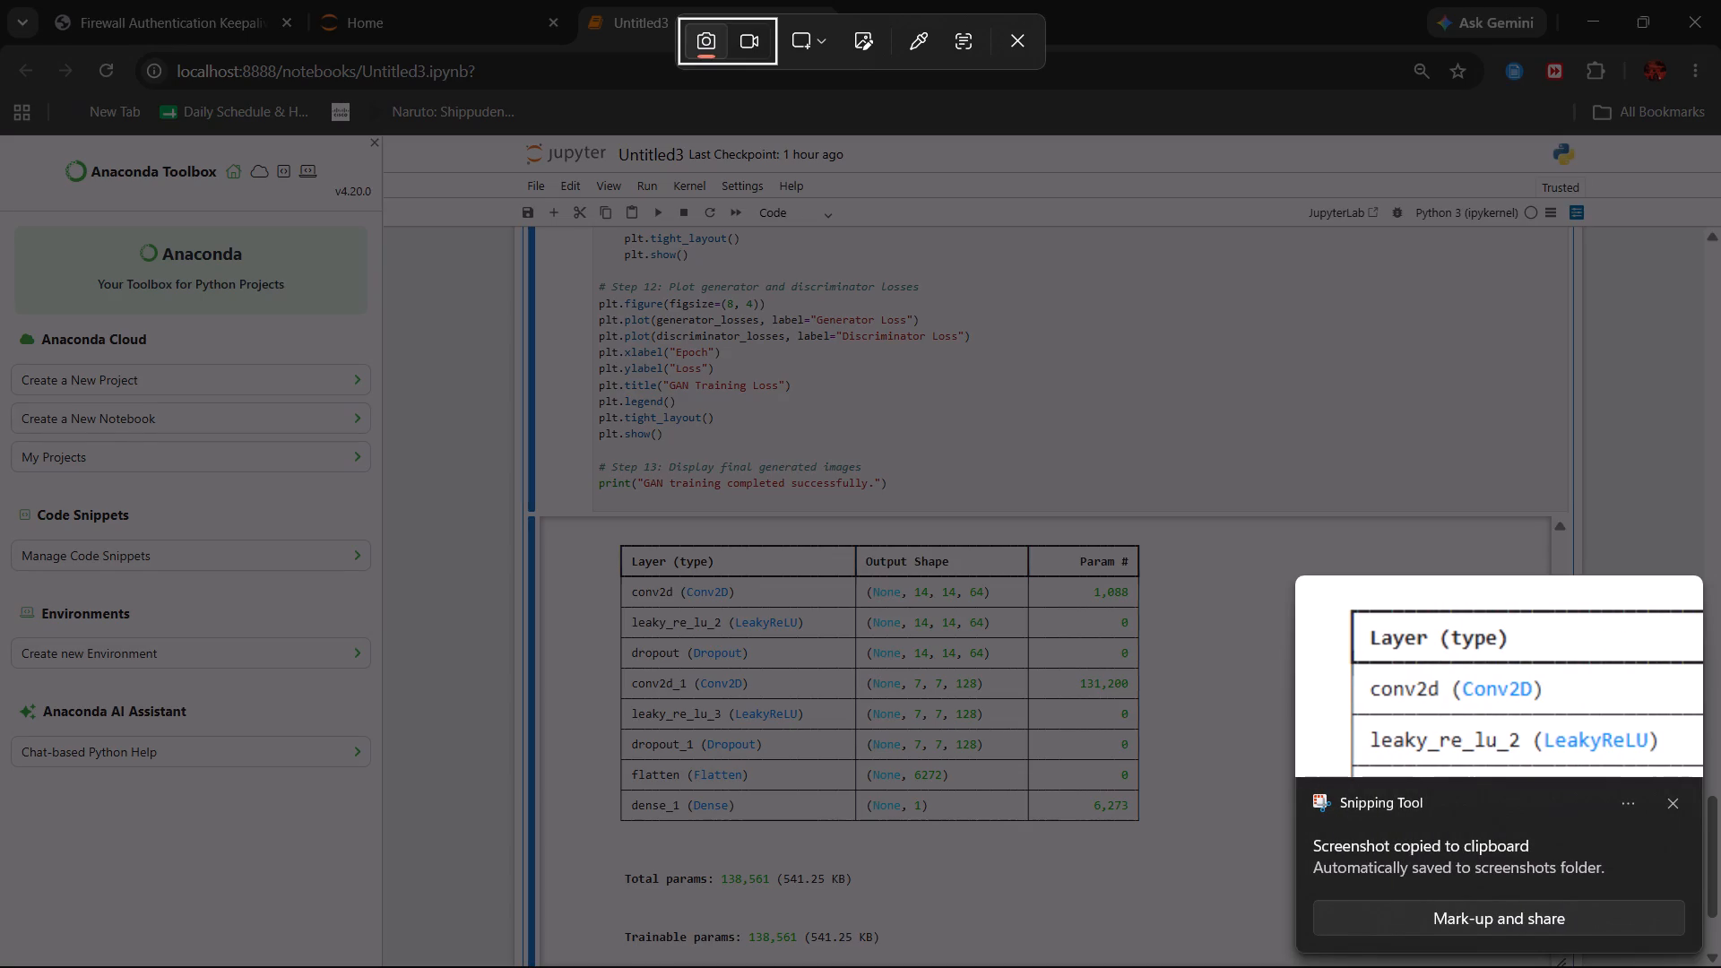
pyautogui.moveTo(601, 532); pyautogui.dragTo(1163, 846)
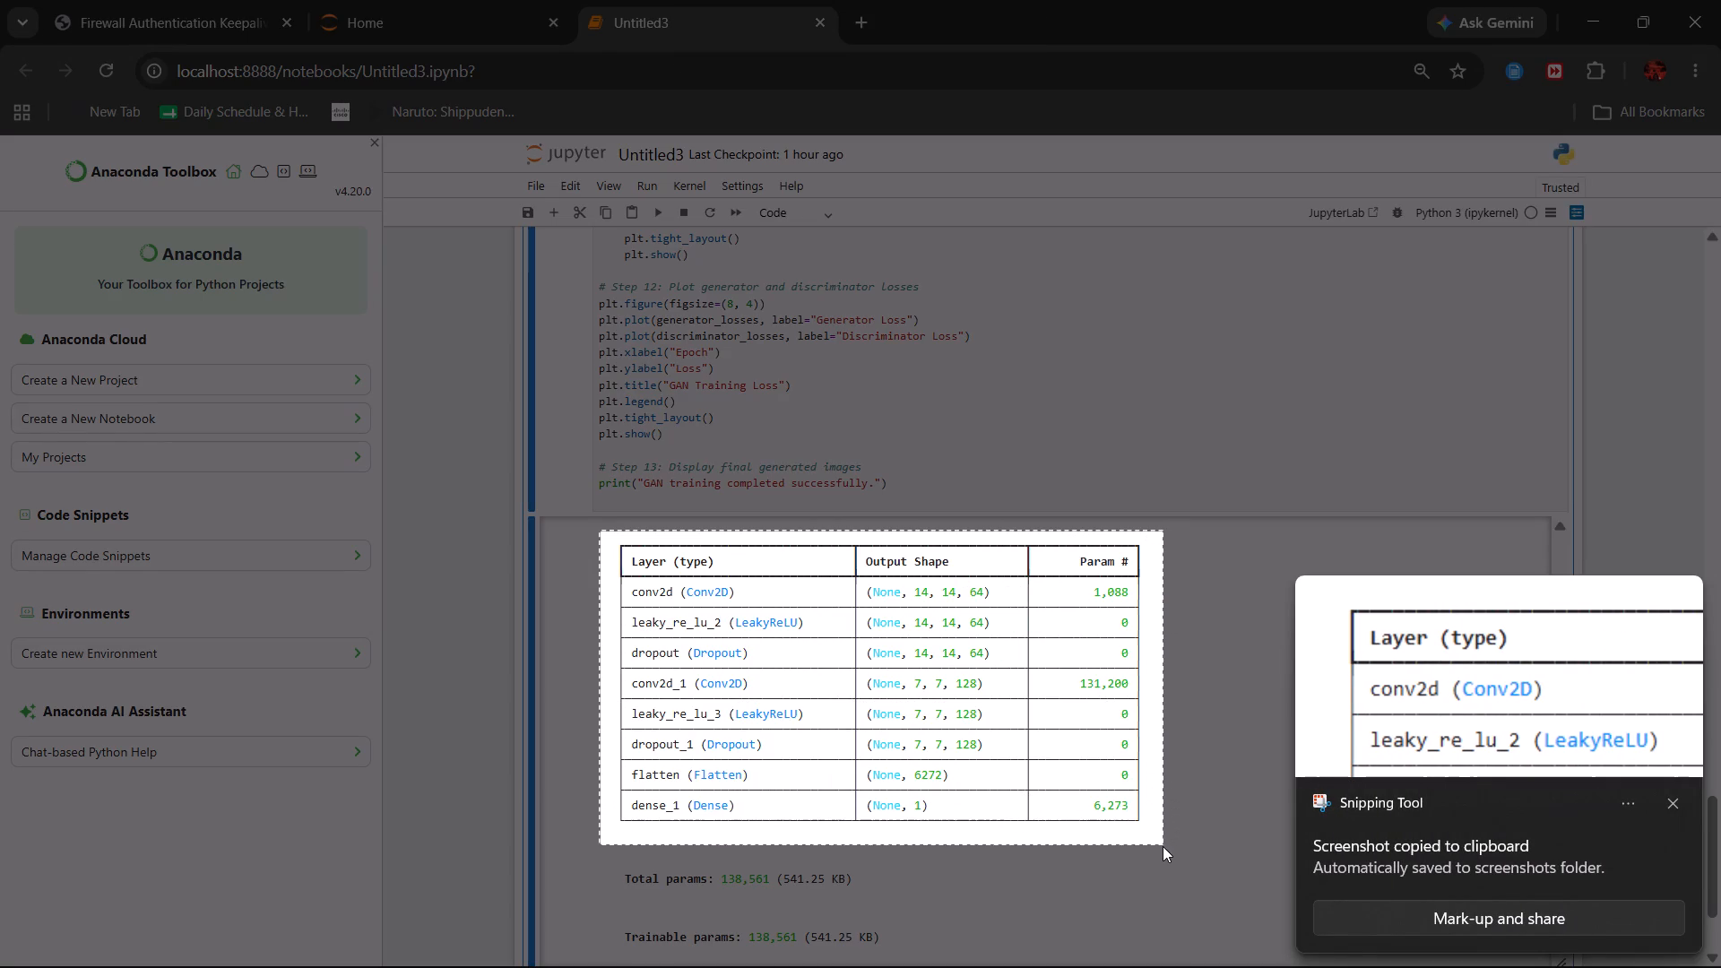
pyautogui.moveTo(1163, 846); pyautogui.dragTo(1166, 836)
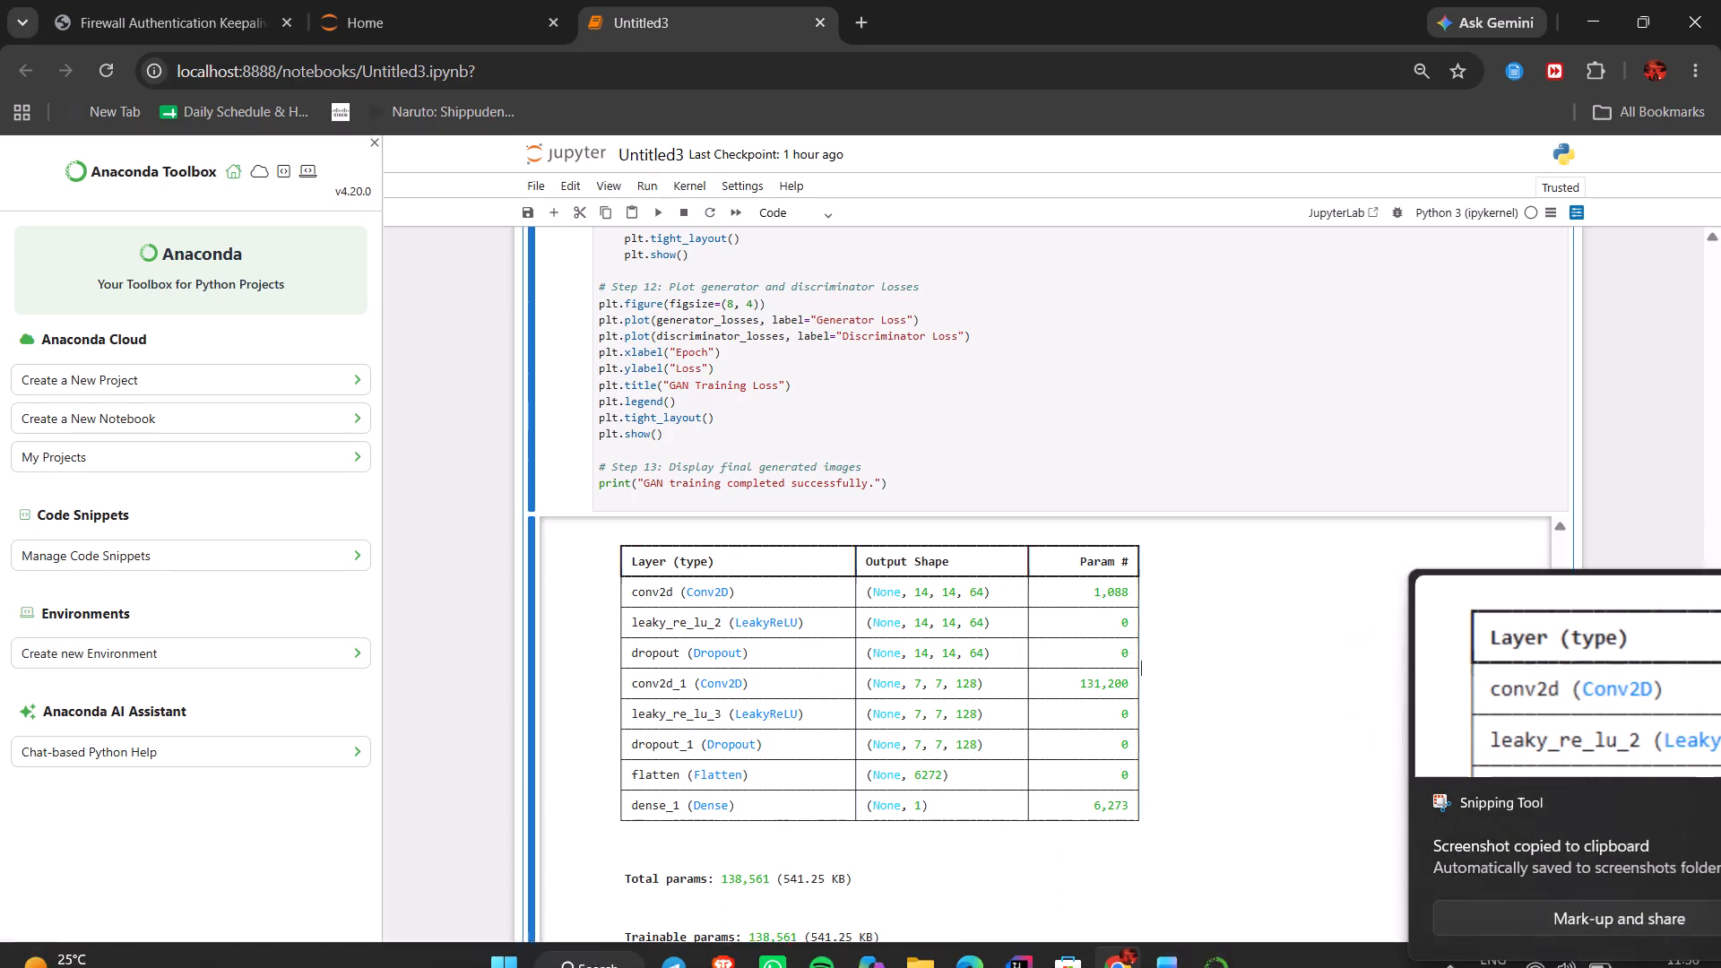
# Switch to the Word report and replace the text-drawn Discriminator layer table with the captured screenshot, keeping the params lines below.
pyautogui.click(1204, 942)
pyautogui.click(1172, 938)
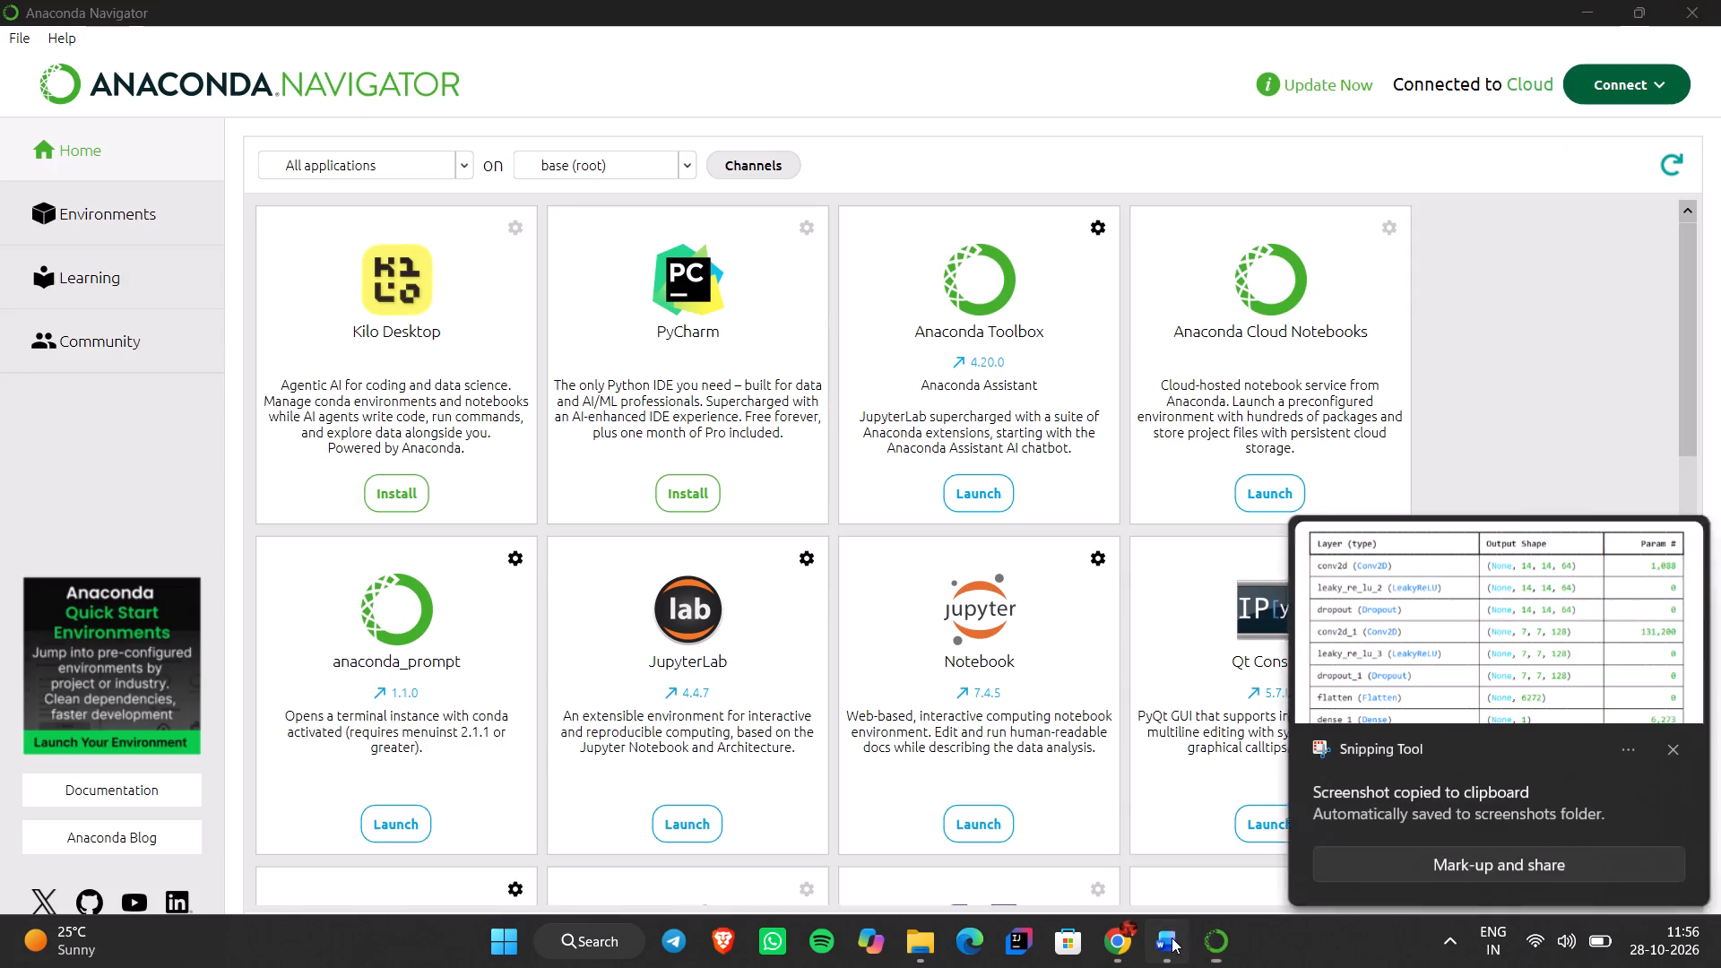
pyautogui.scroll(-3, 888, 702)
pyautogui.scroll(1, 888, 702)
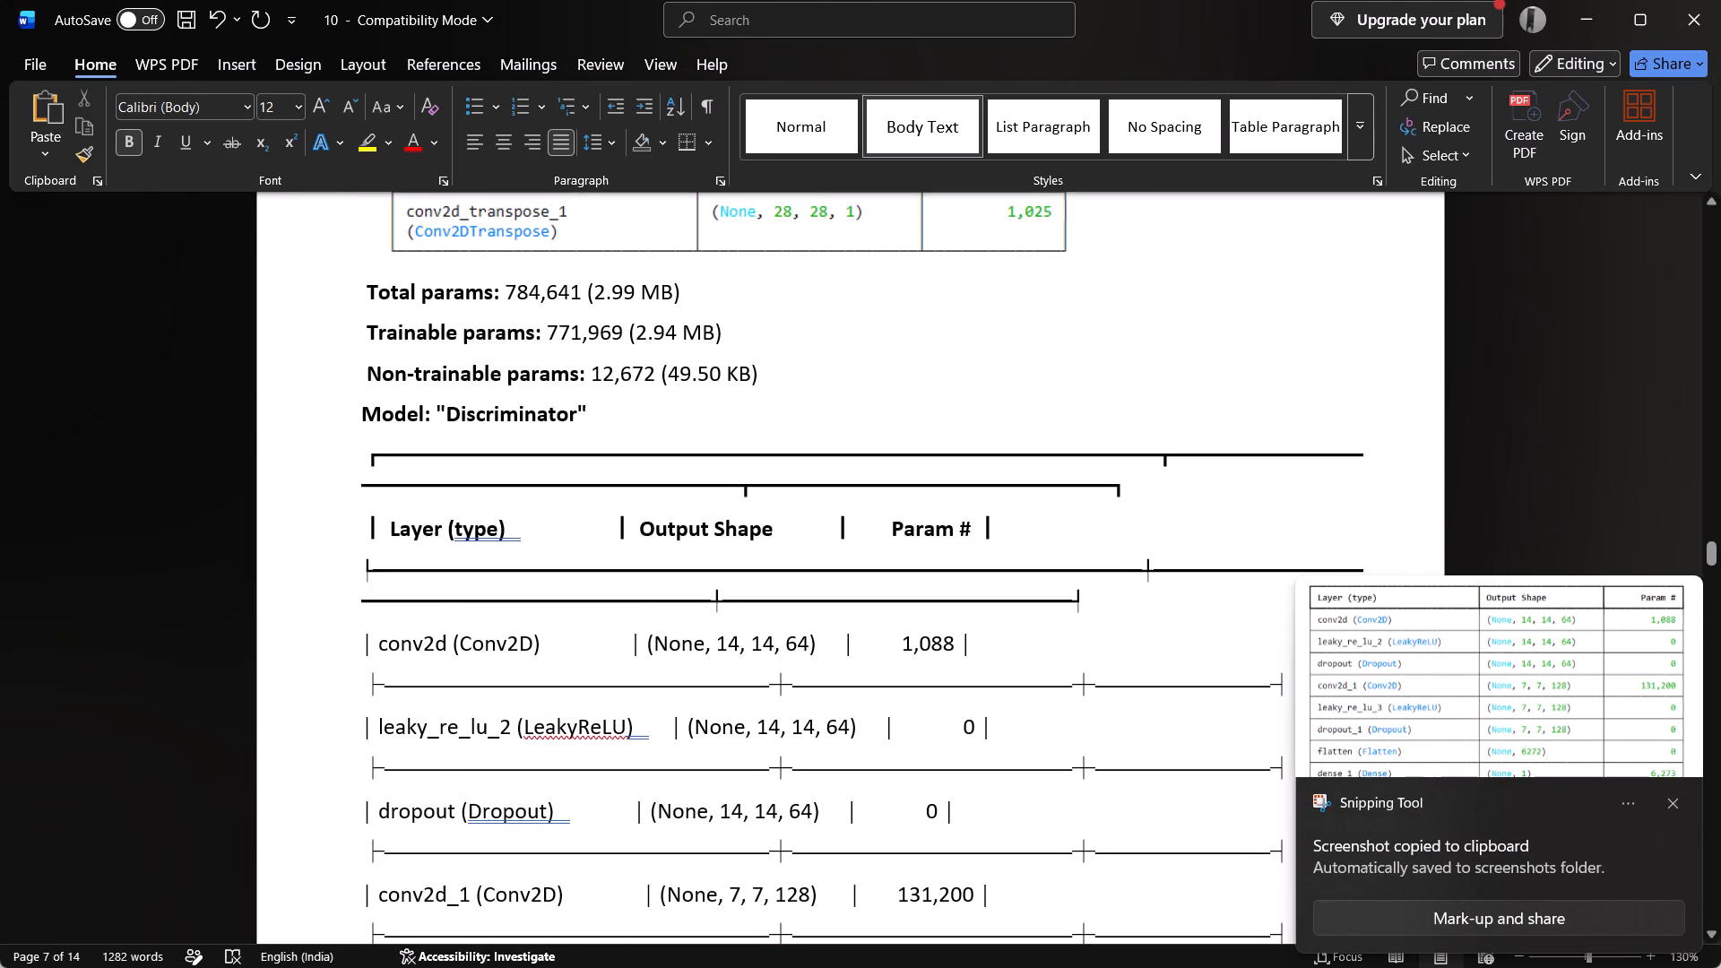
pyautogui.moveTo(357, 457); pyautogui.dragTo(890, 967)
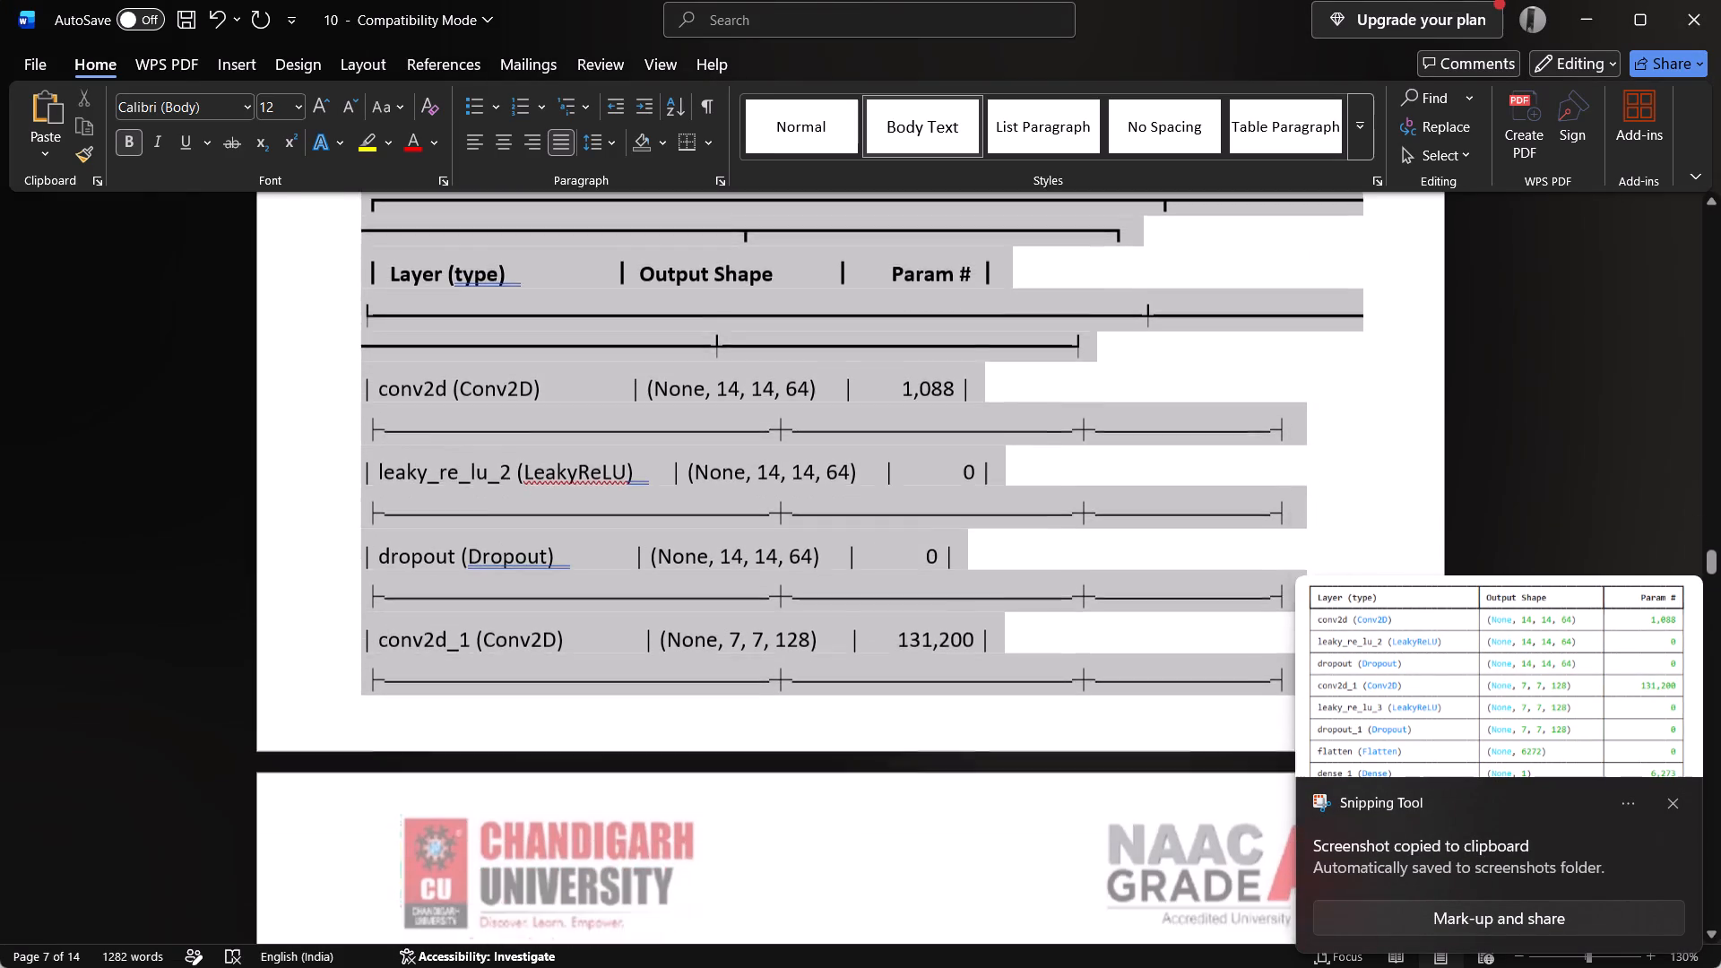
pyautogui.moveTo(890, 967); pyautogui.dragTo(1057, 793)
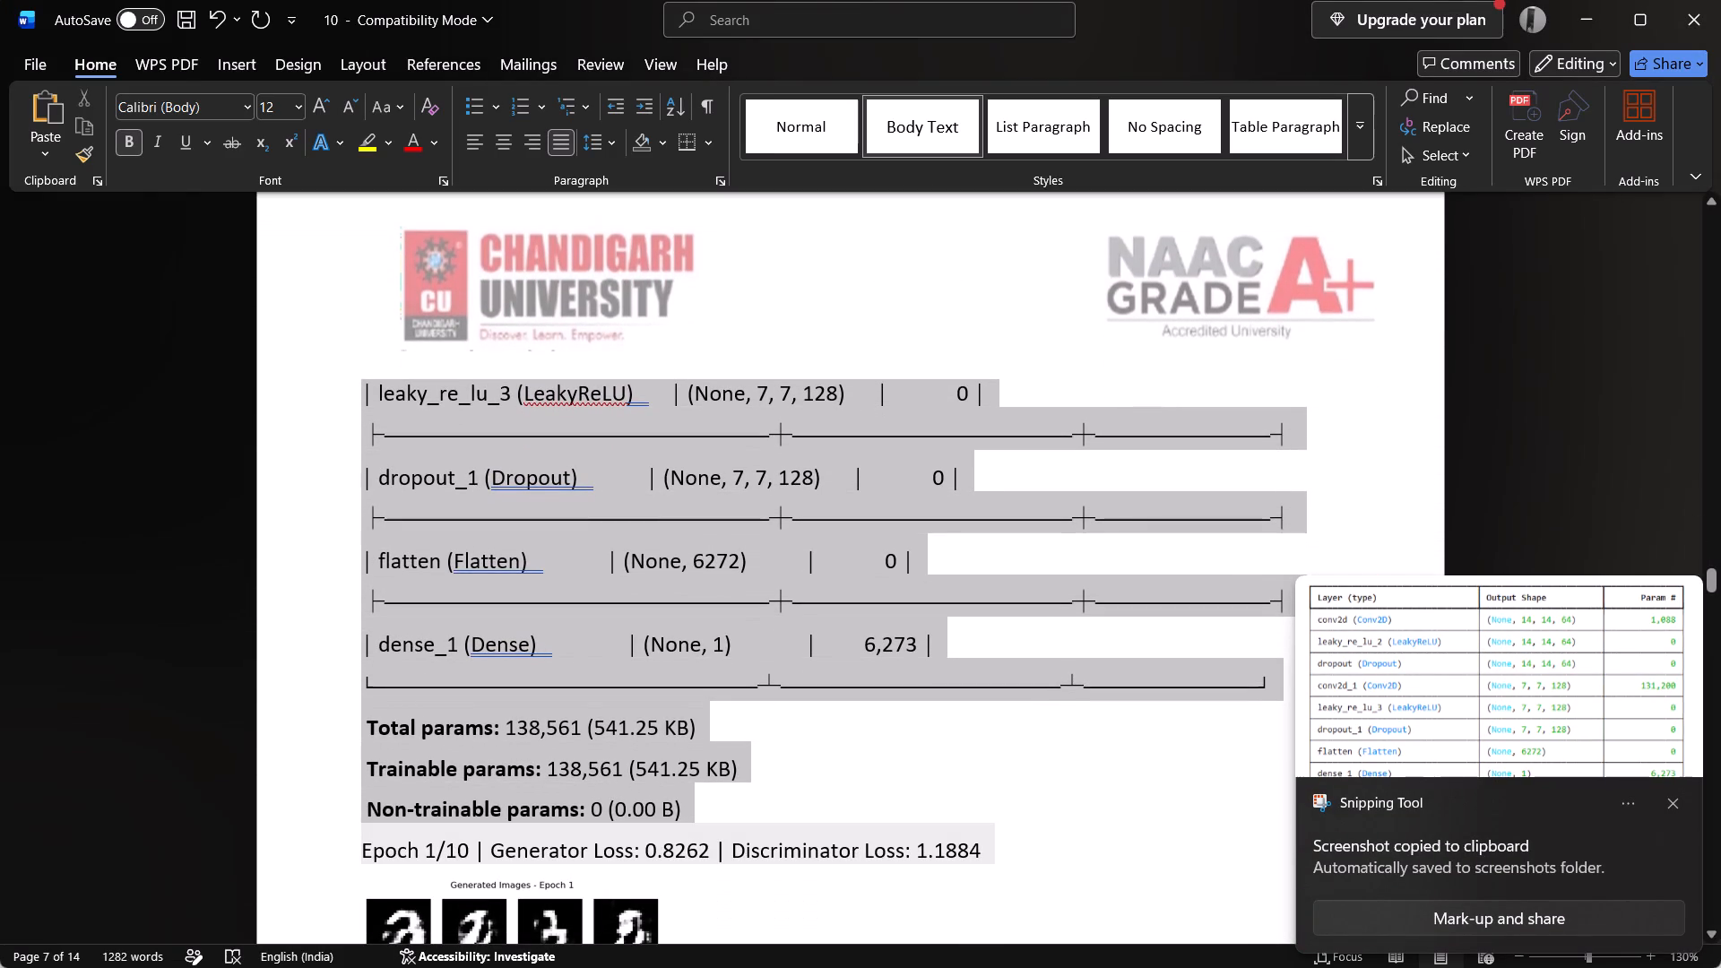
pyautogui.moveTo(1057, 793); pyautogui.dragTo(1303, 684)
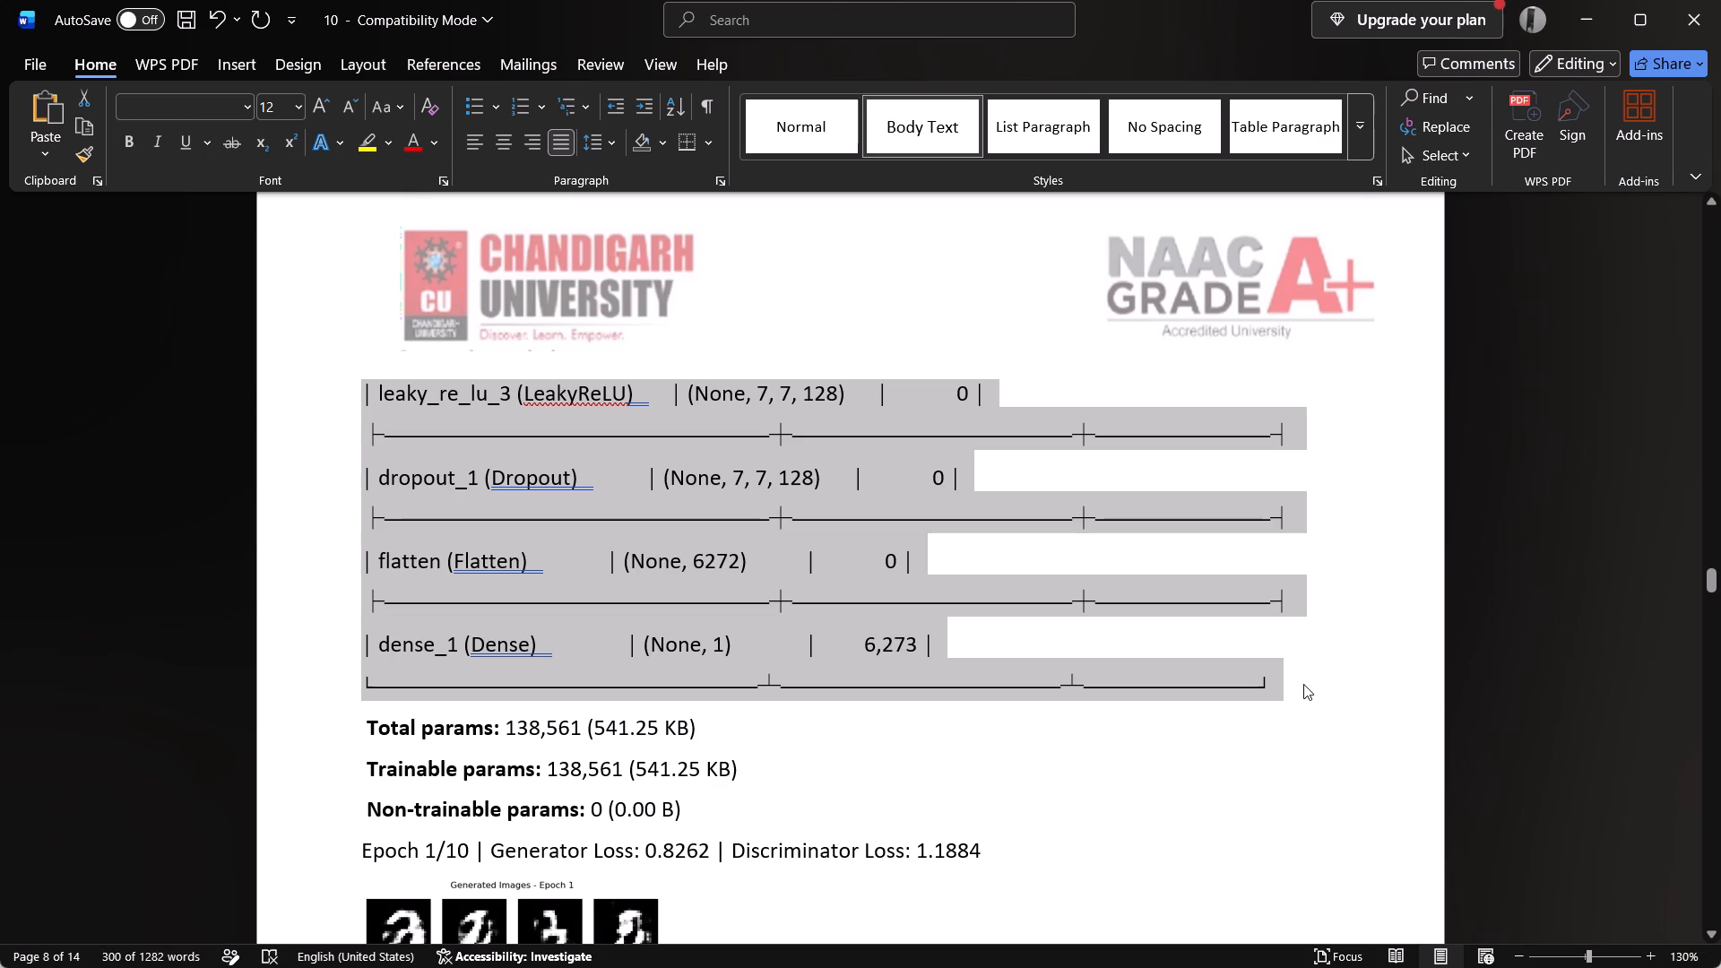
pyautogui.hotkey('ctrl', 'v')
# Start the Total params text on a new line below the Discriminator table image.
pyautogui.scroll(1, 1303, 684)
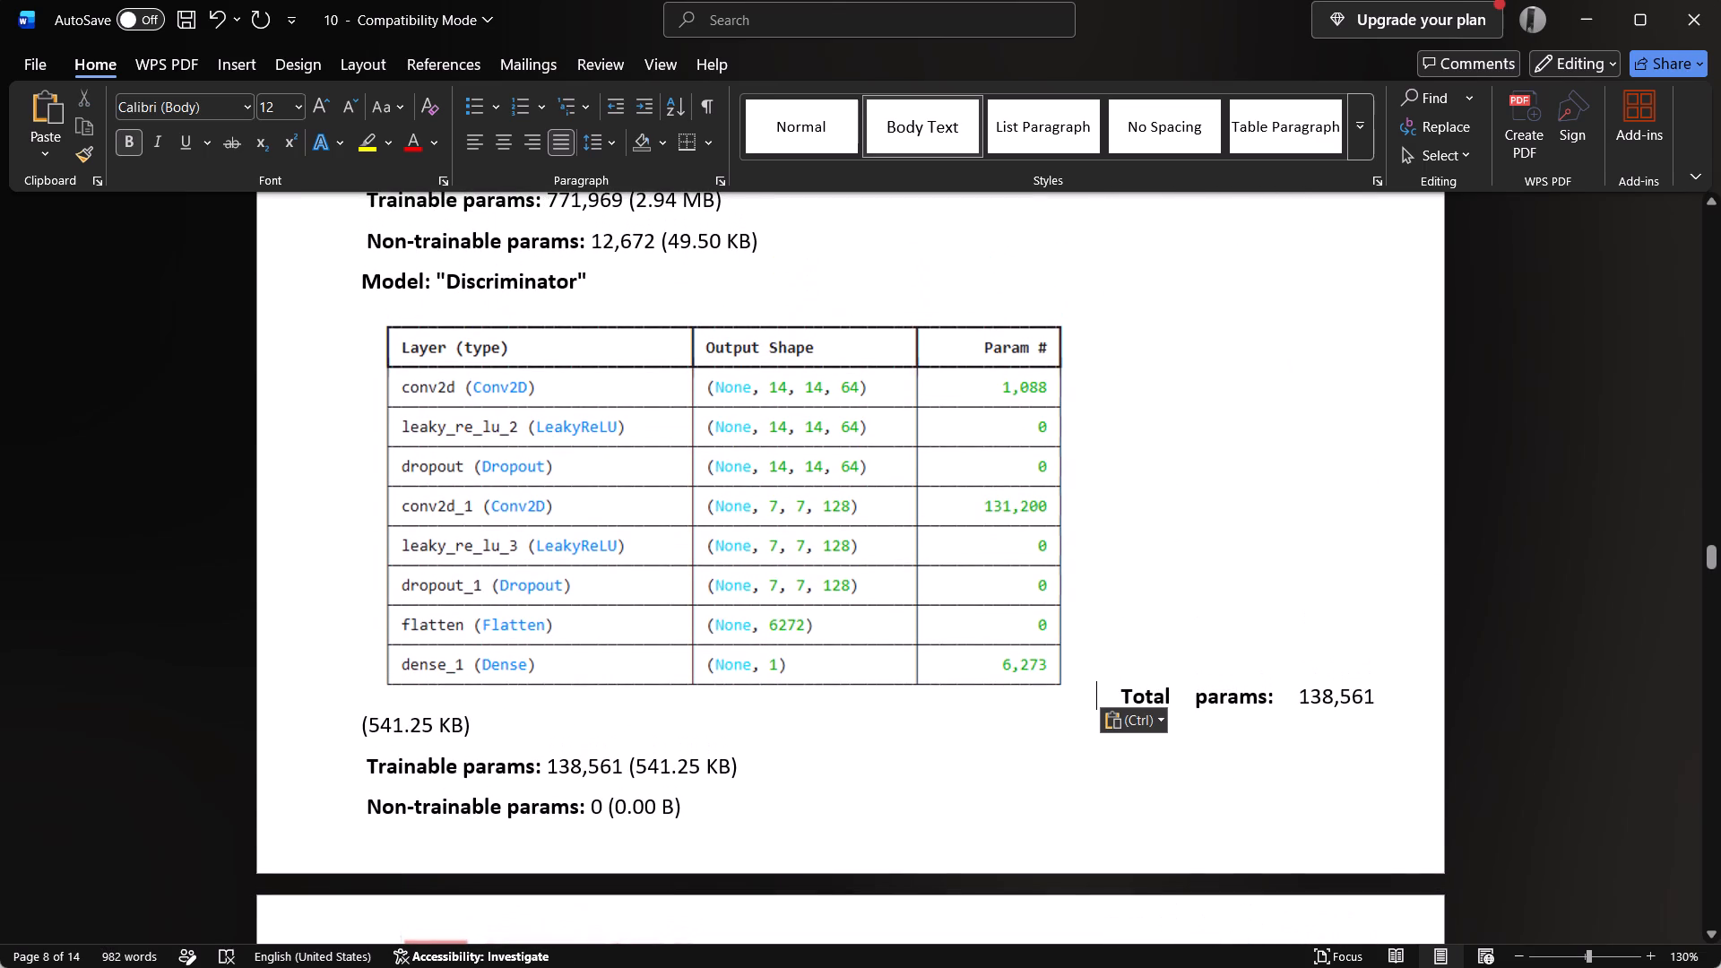
pyautogui.press('Return')
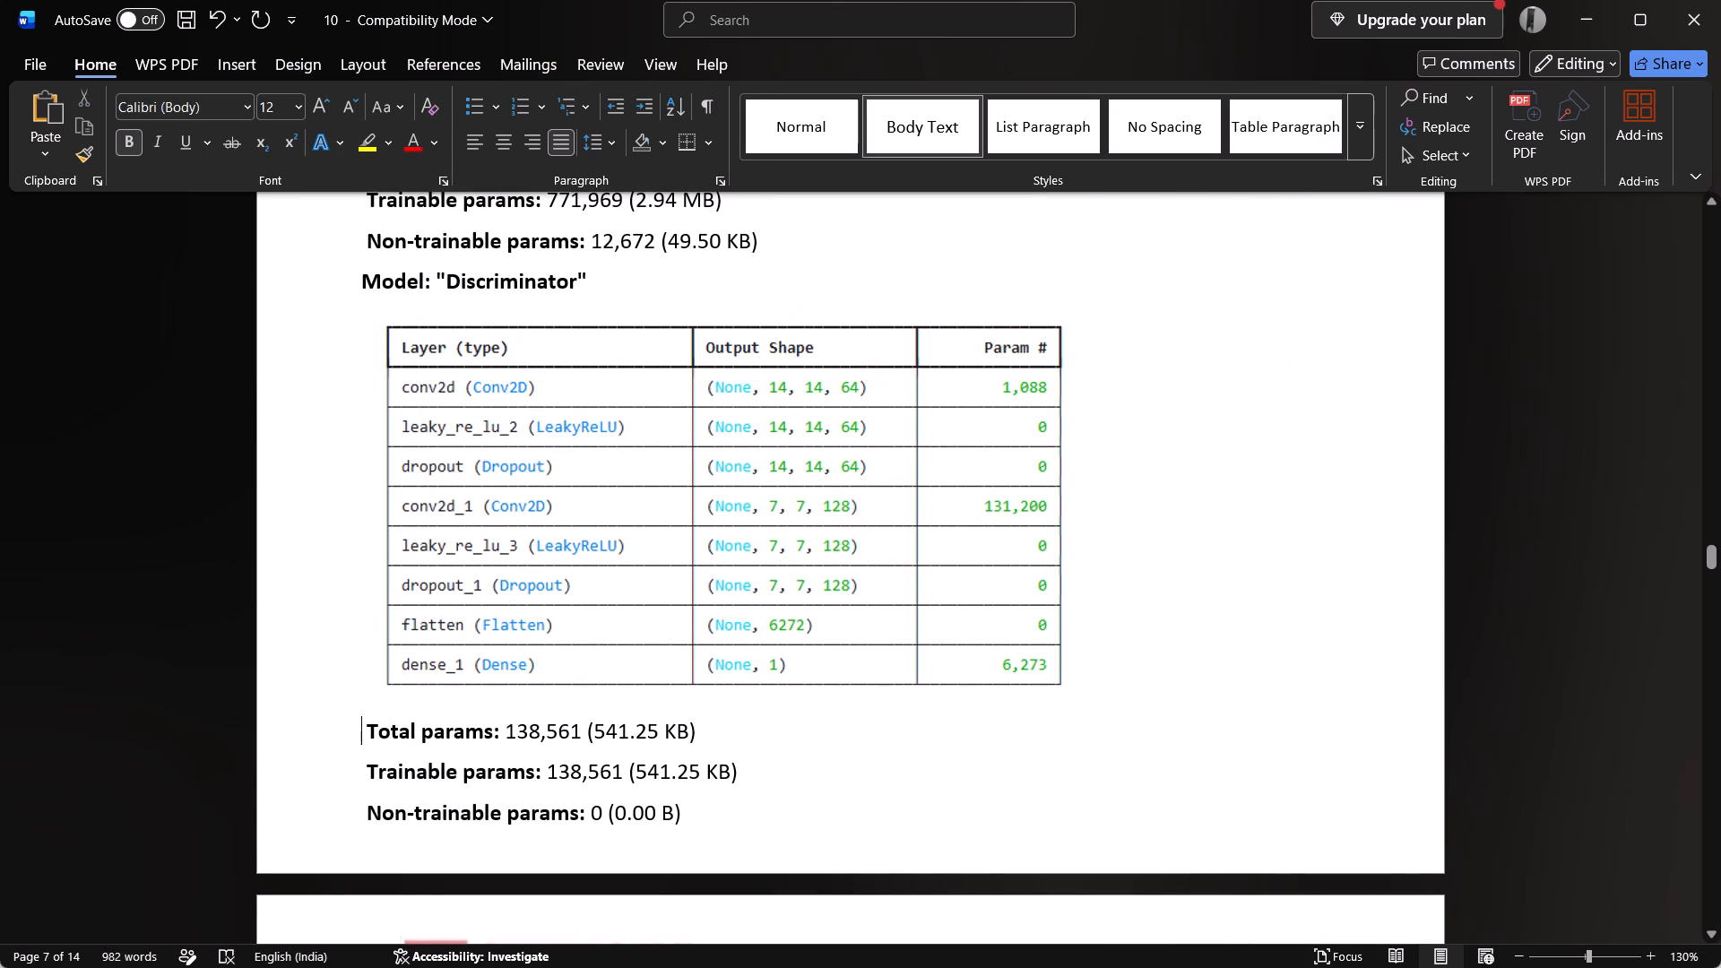
# Shrink the Discriminator table image and the Generator table image proportionally to a slightly smaller, similar width.
pyautogui.click(761, 577)
pyautogui.moveTo(359, 304); pyautogui.dragTo(377, 312)
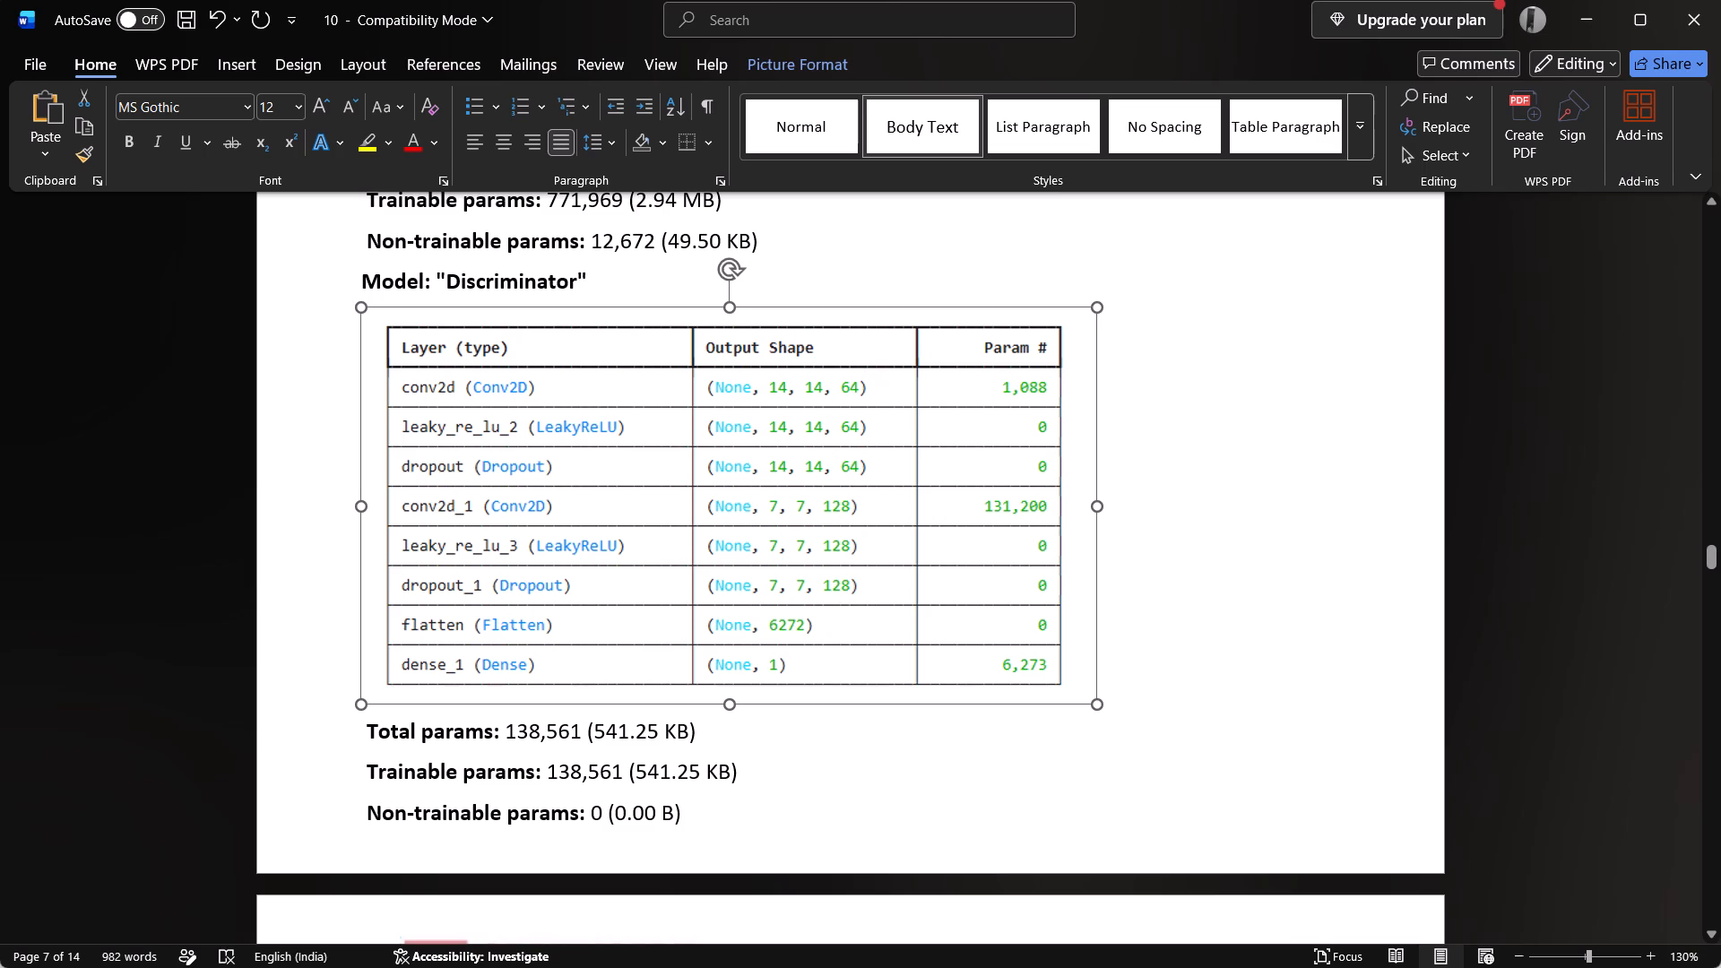
pyautogui.moveTo(377, 312); pyautogui.dragTo(522, 376)
pyautogui.scroll(1, 522, 376)
pyautogui.click(522, 376)
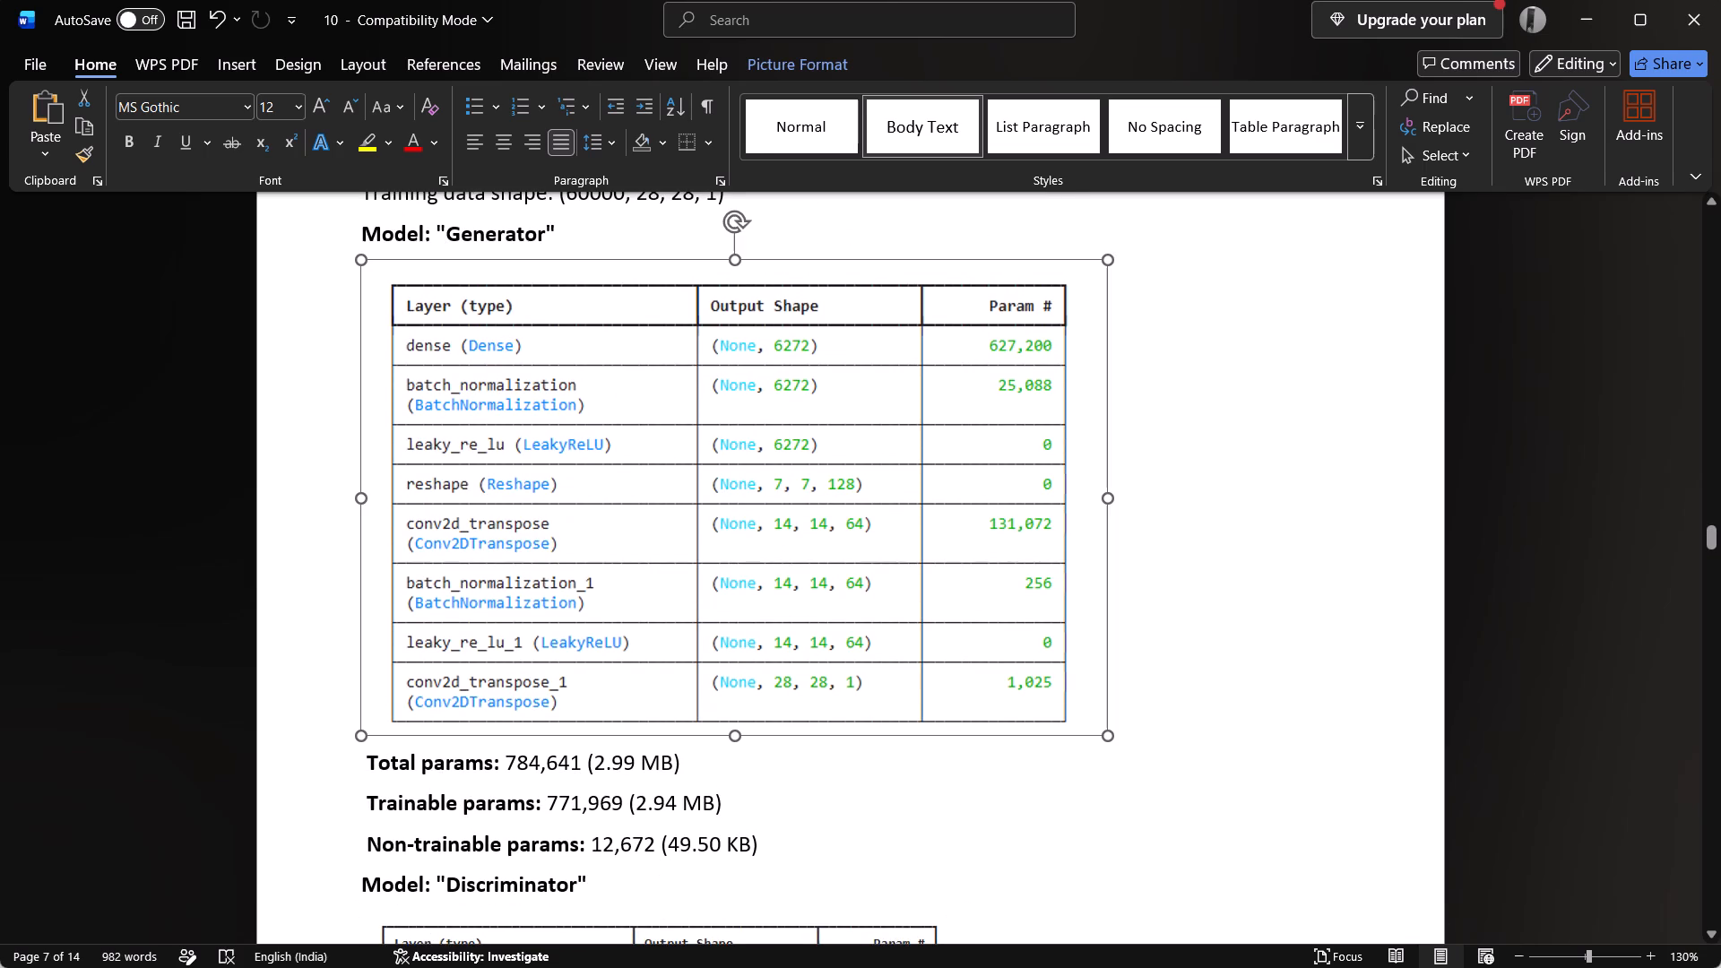
pyautogui.moveTo(361, 258); pyautogui.dragTo(510, 342)
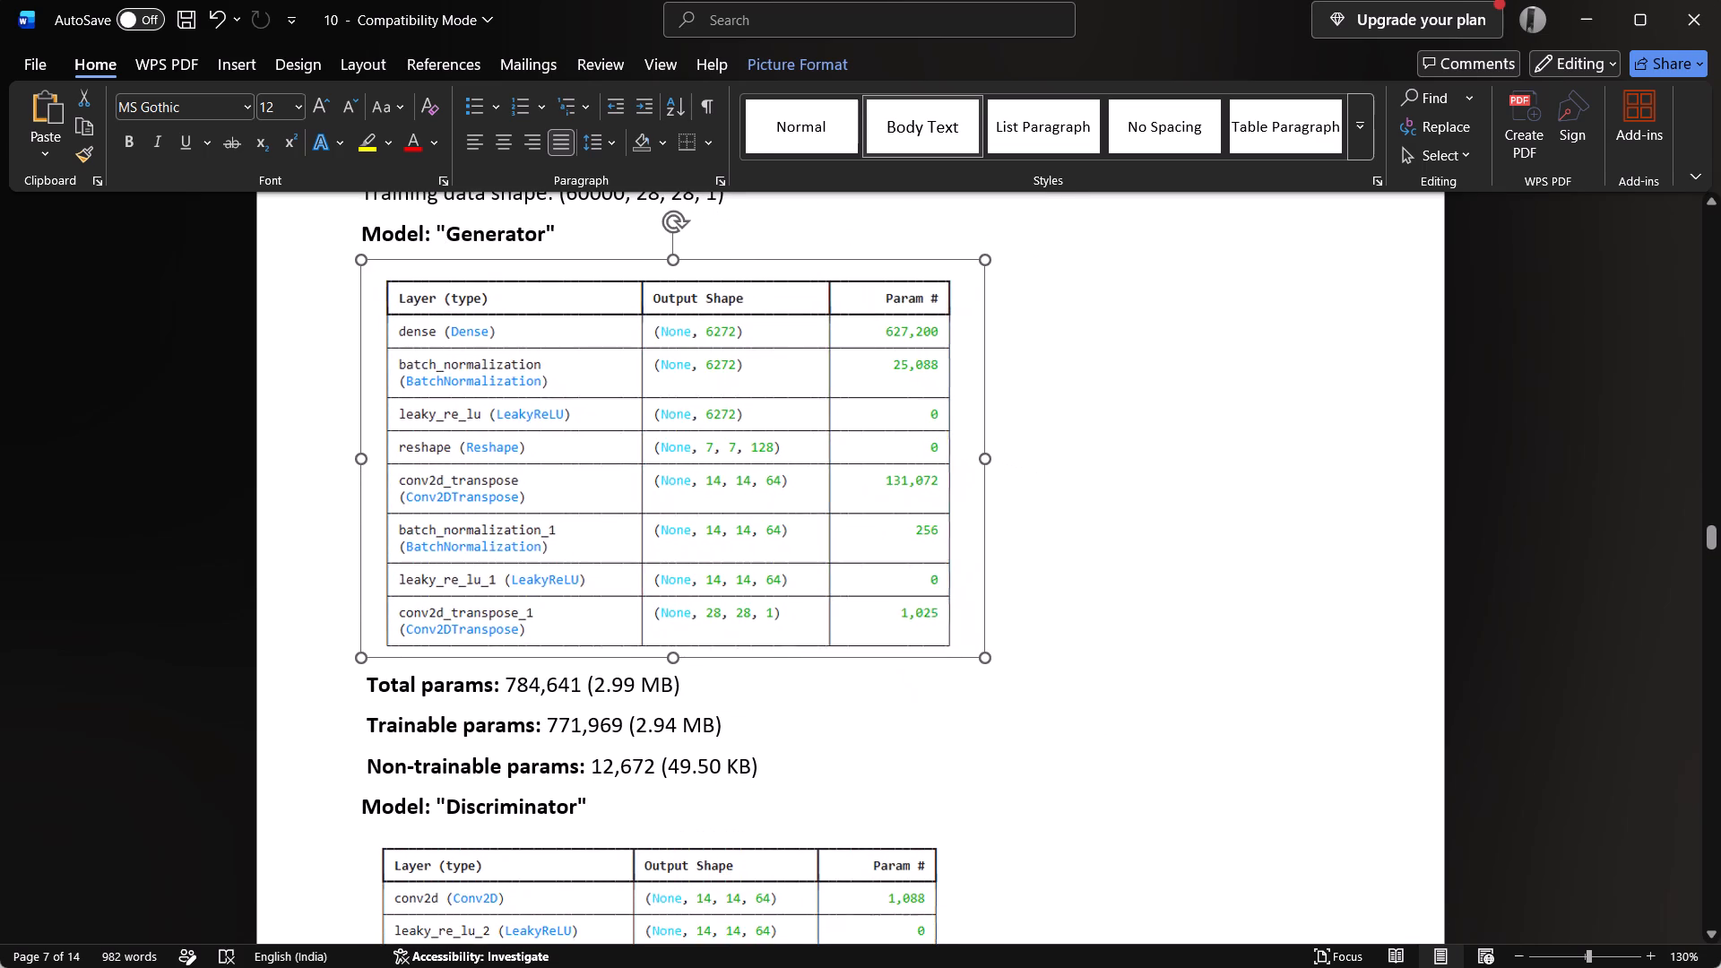
pyautogui.moveTo(510, 342); pyautogui.dragTo(532, 356)
# Shrink the Generated Images grids for Epoch 1, Epoch 2 and Epoch 3 proportionally to roughly similar widths.
pyautogui.scroll(4, 532, 356)
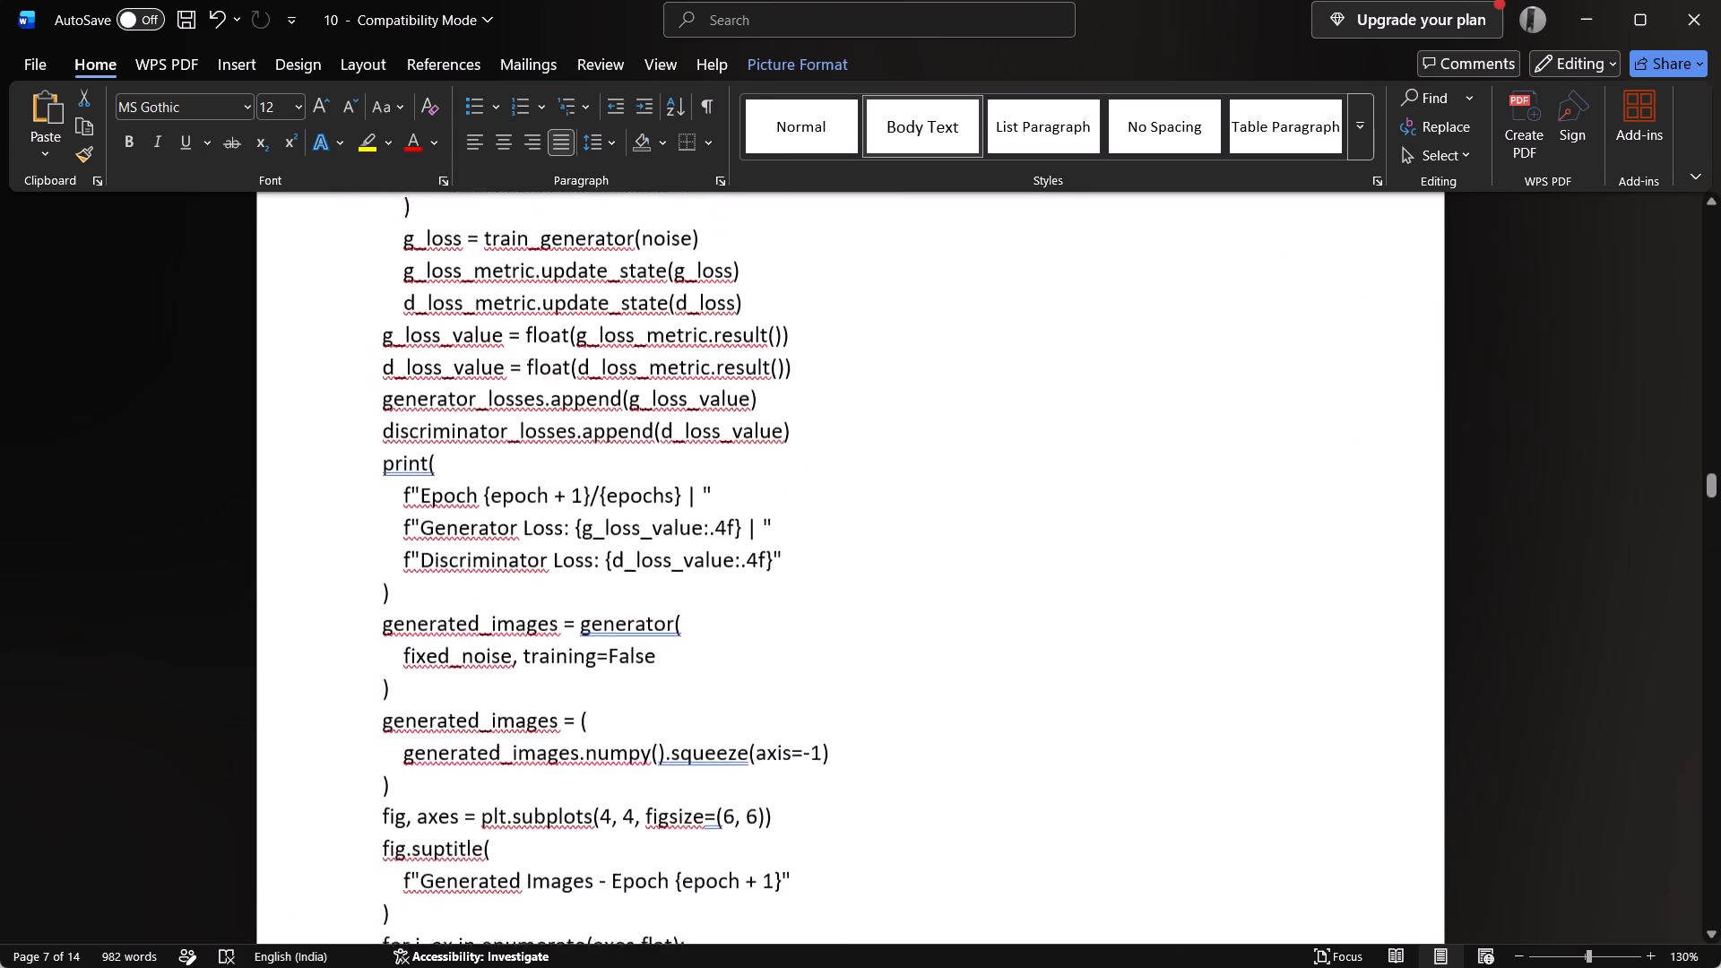
pyautogui.scroll(-7, 532, 356)
pyautogui.click(532, 356)
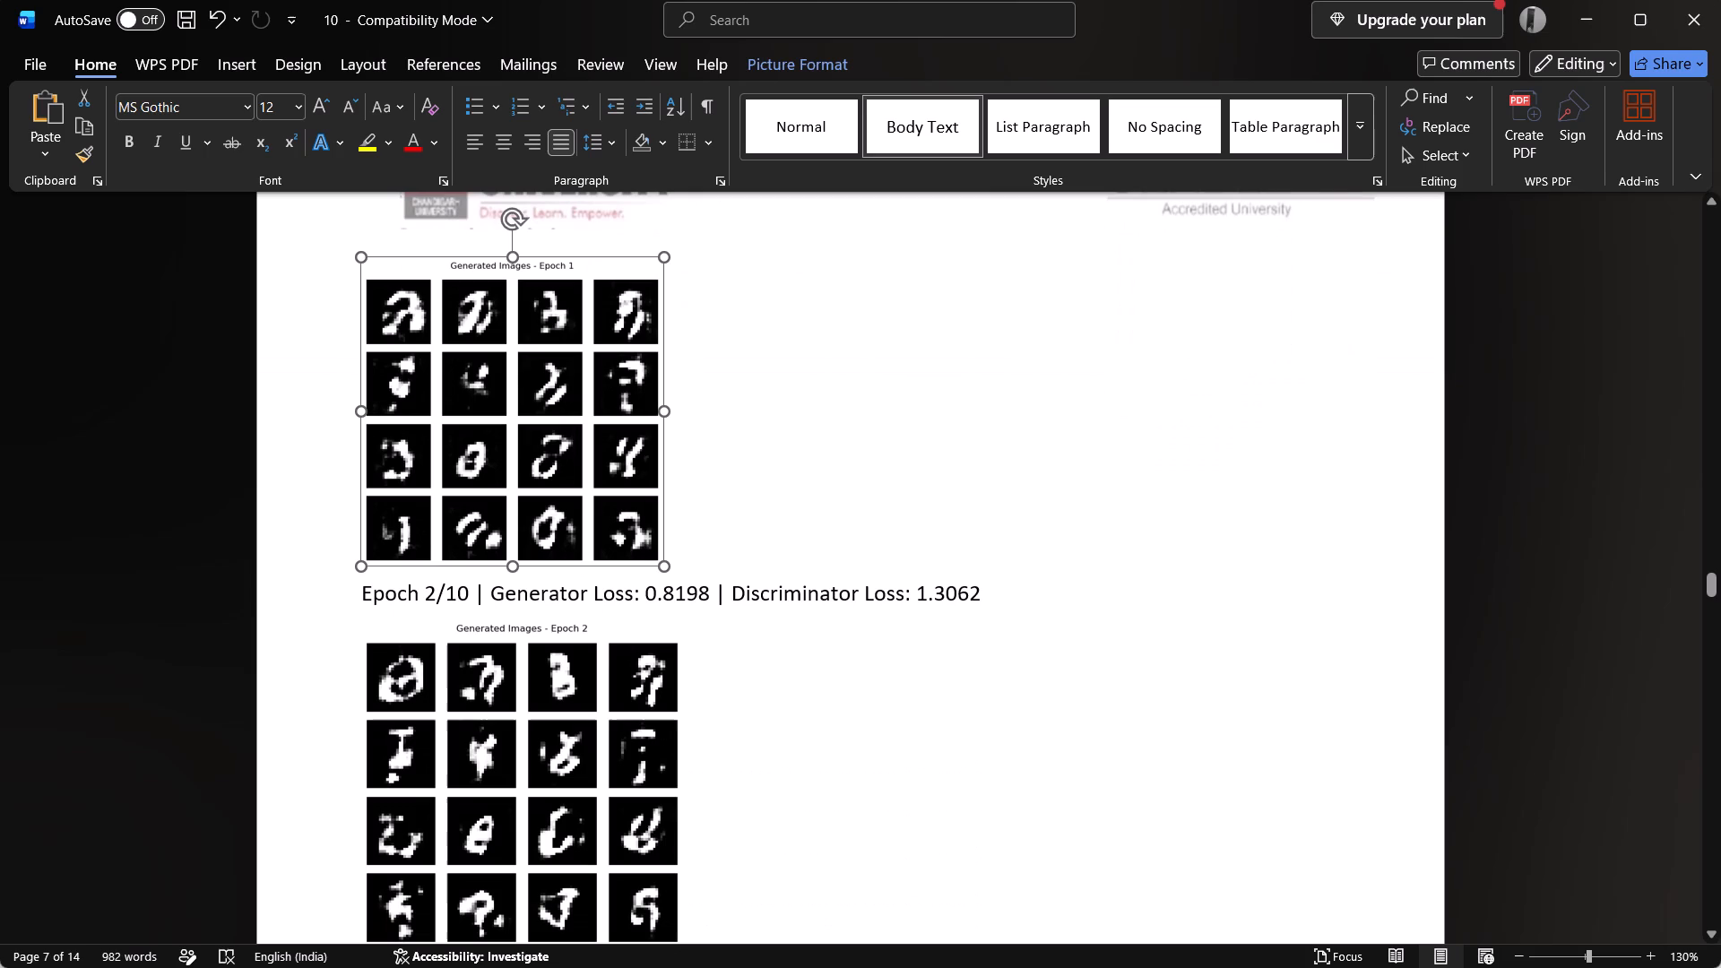
pyautogui.moveTo(361, 255); pyautogui.dragTo(447, 311)
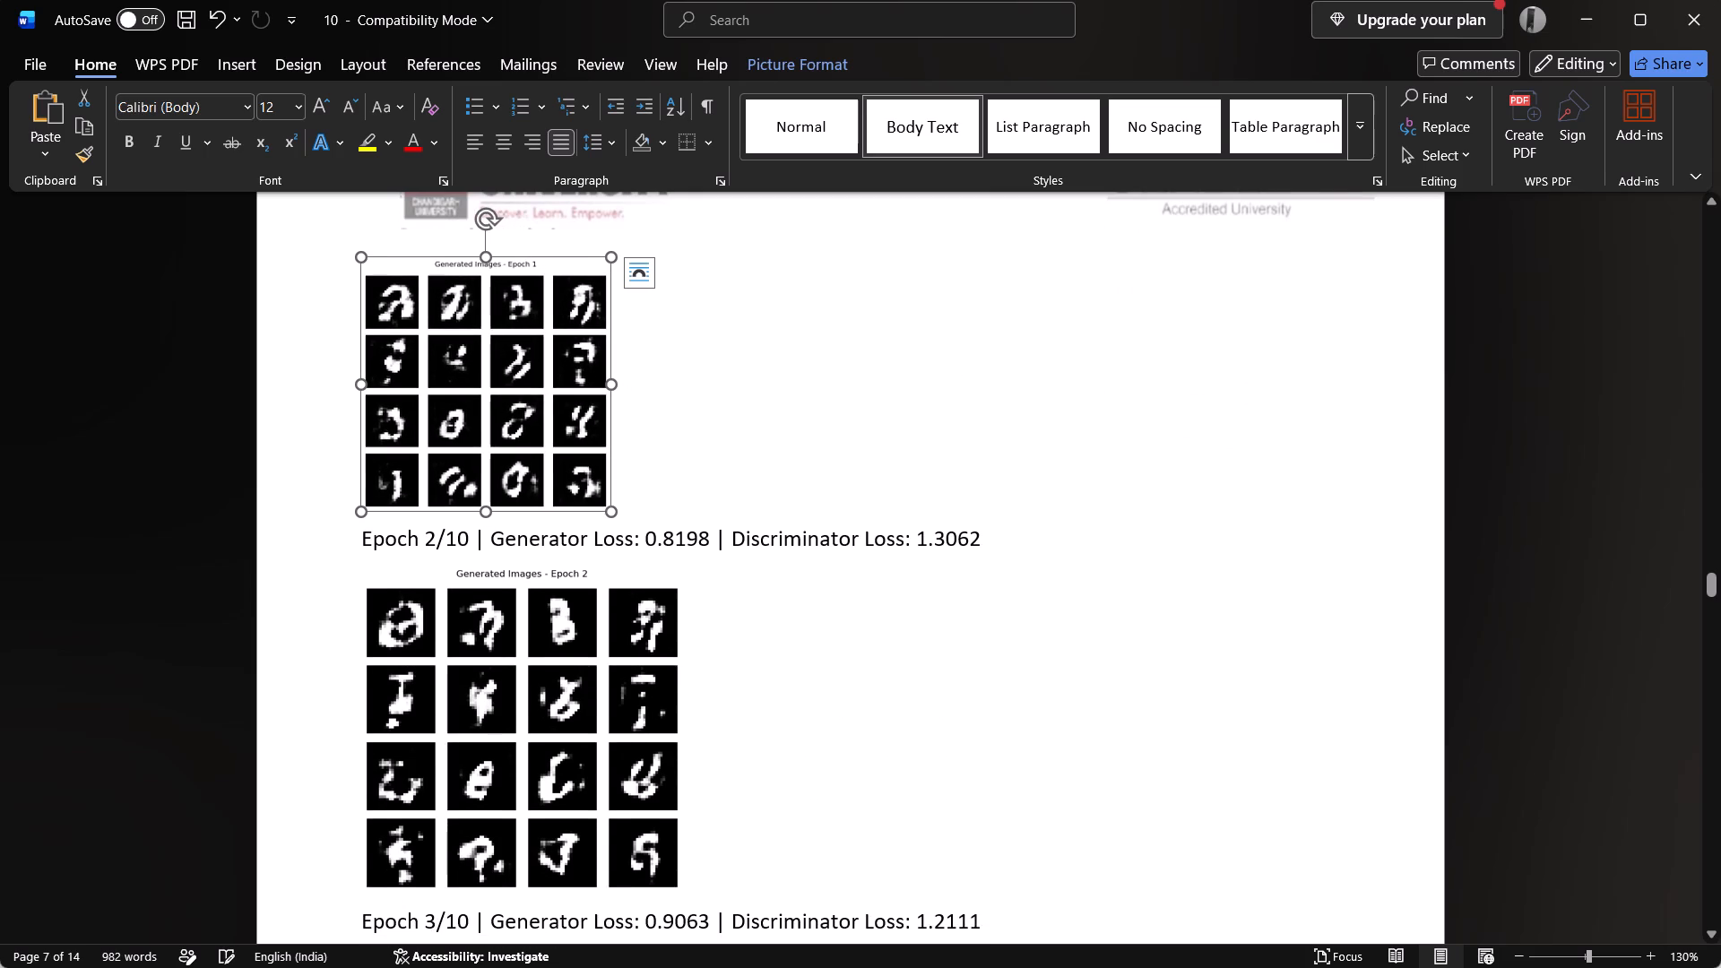
pyautogui.click(464, 613)
pyautogui.moveTo(362, 565); pyautogui.dragTo(413, 593)
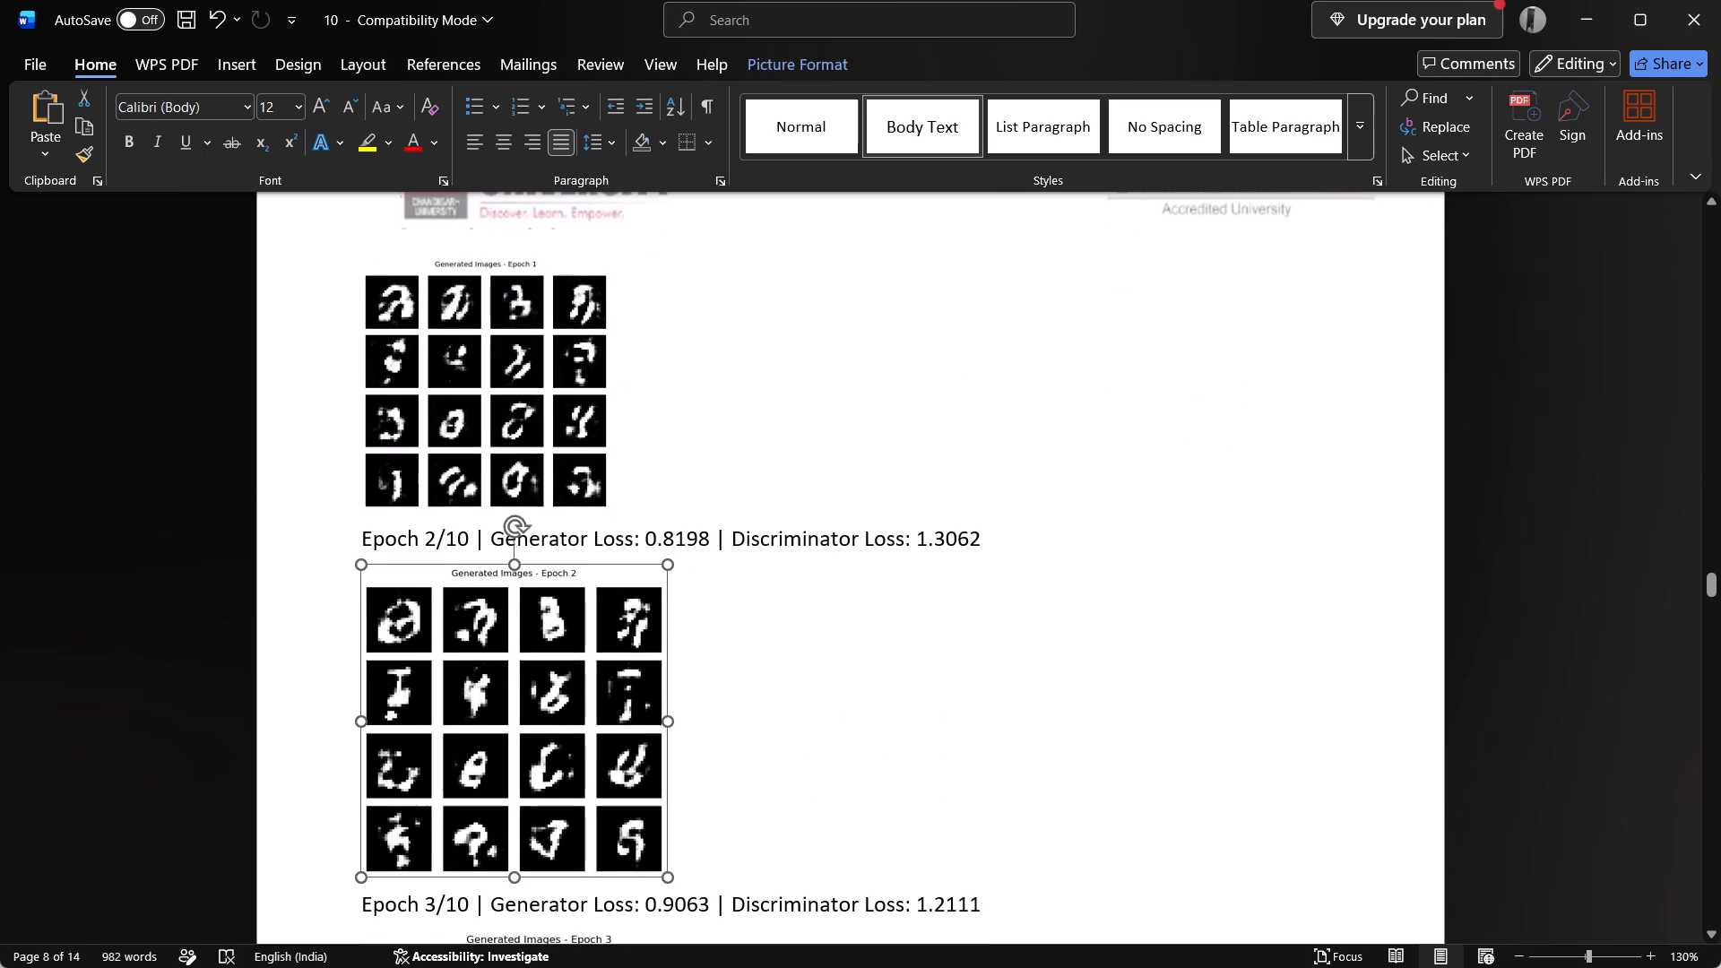
pyautogui.moveTo(413, 593); pyautogui.dragTo(455, 619)
pyautogui.scroll(-1, 455, 619)
pyautogui.click(455, 619)
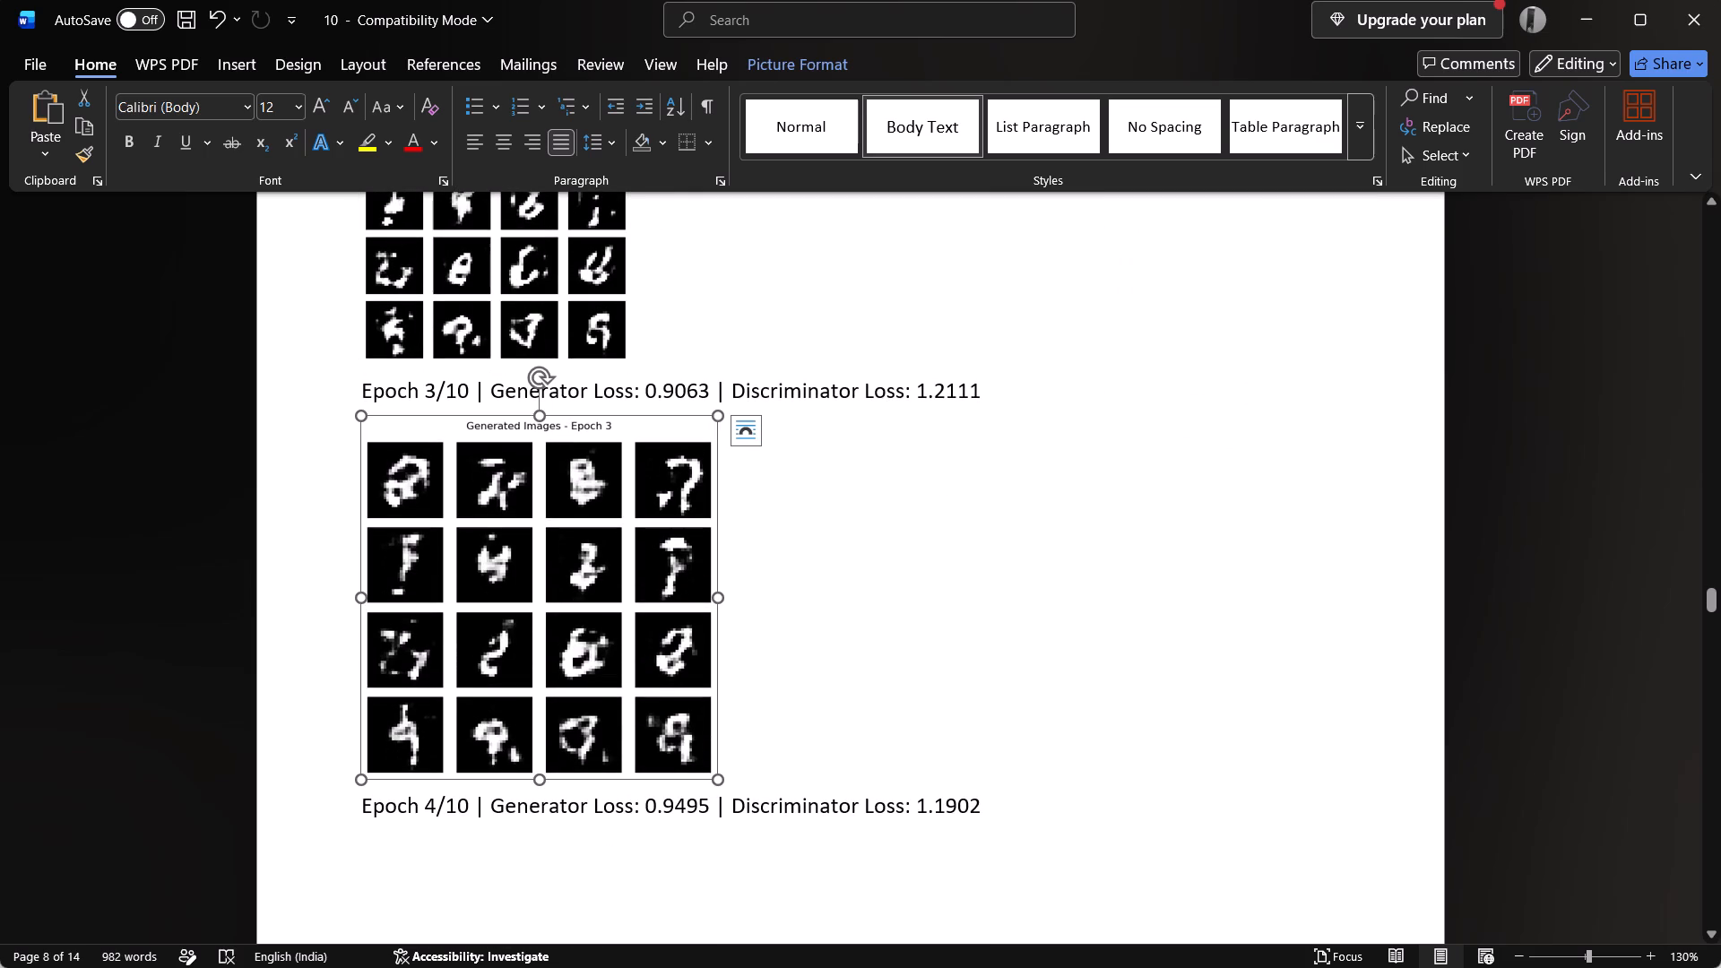
pyautogui.moveTo(359, 415); pyautogui.dragTo(461, 504)
# Reduce the font size of the Epoch 2/10, Epoch 3/10 and Epoch 4/10 loss lines to 11.
pyautogui.scroll(1, 461, 504)
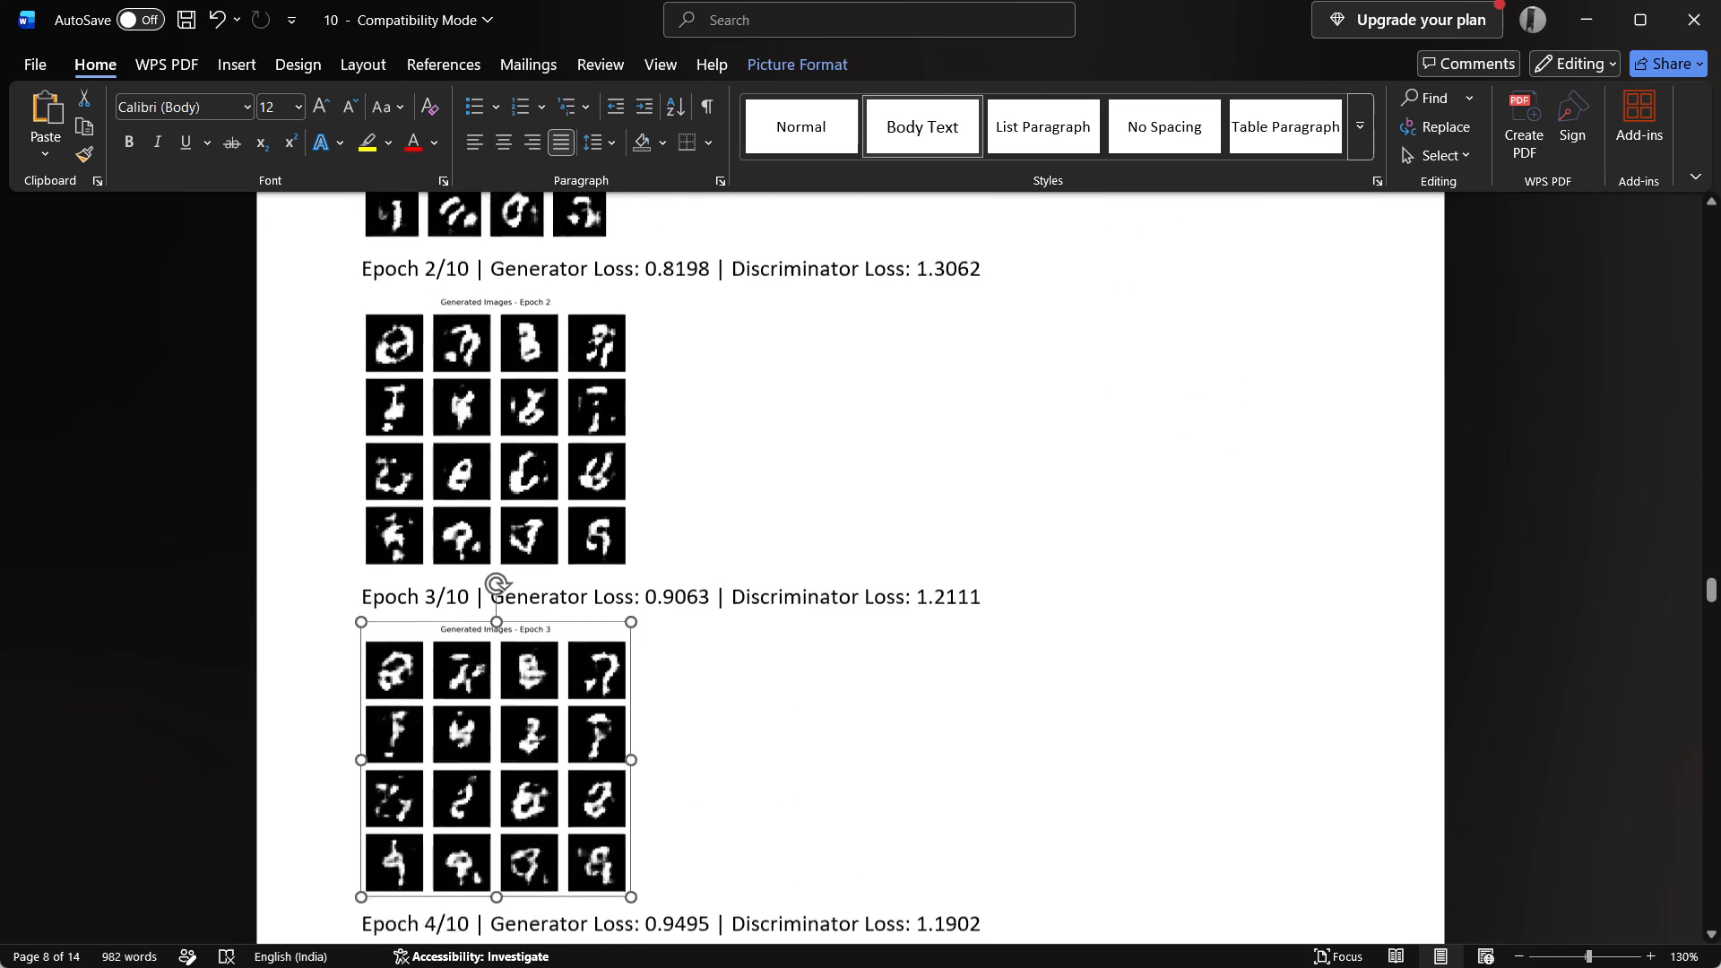
pyautogui.scroll(1, 461, 504)
pyautogui.moveTo(986, 612); pyautogui.dragTo(423, 591)
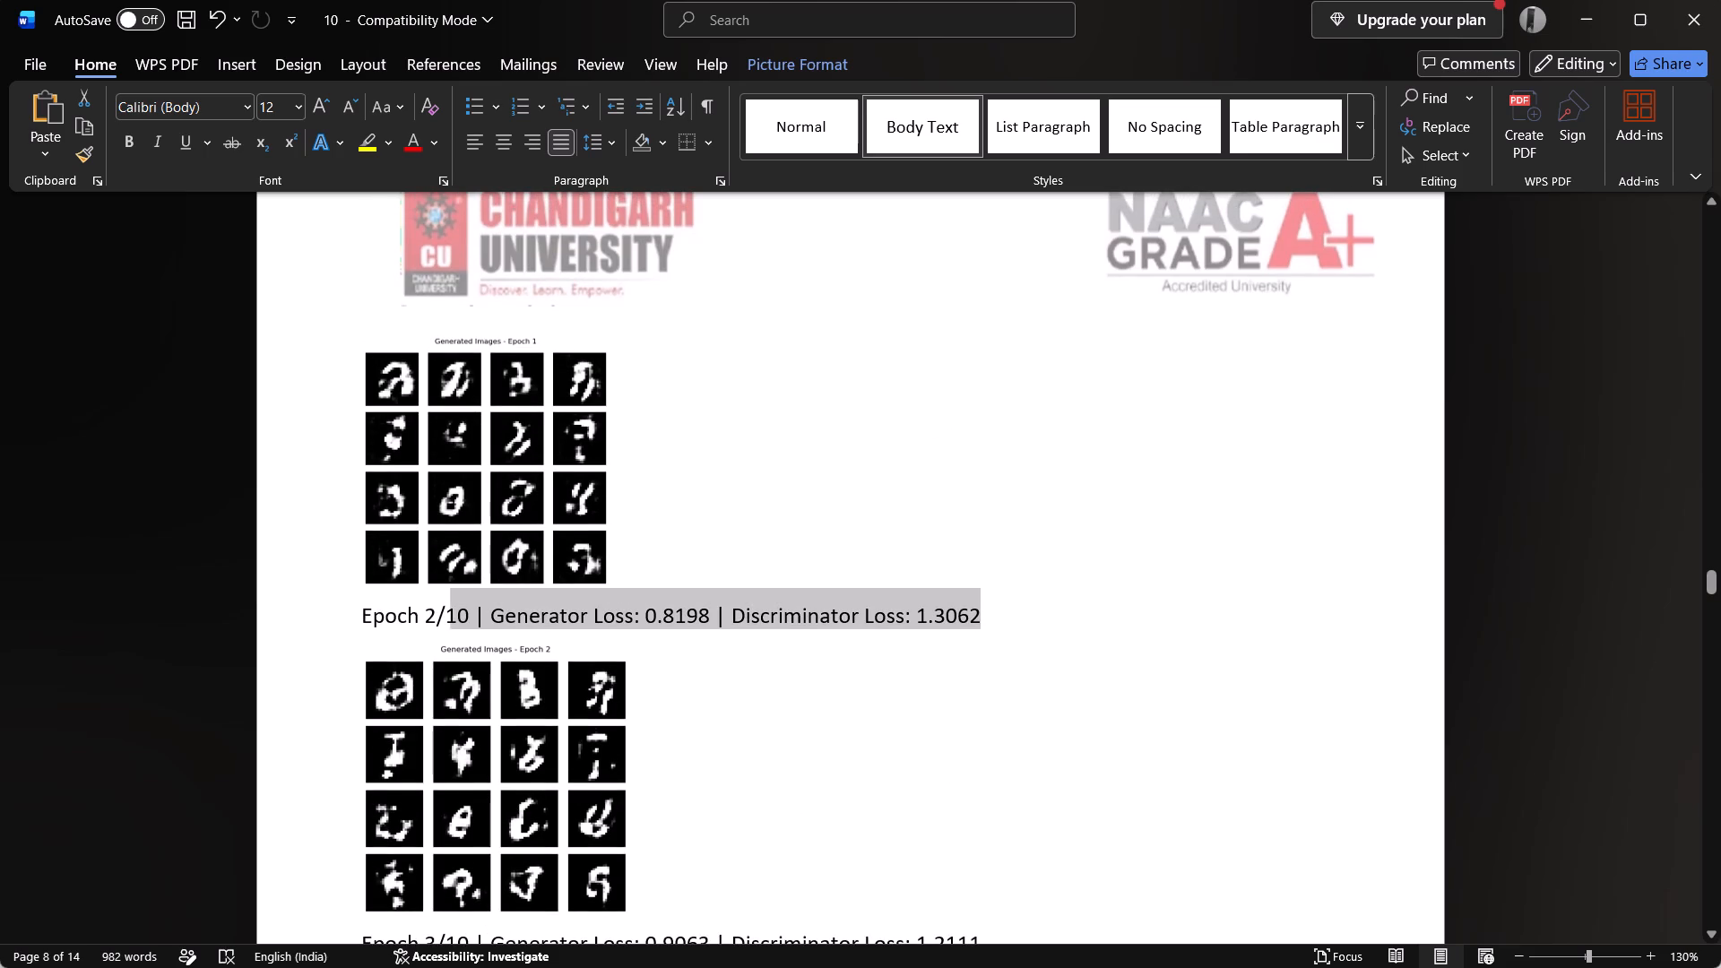
pyautogui.moveTo(423, 591); pyautogui.dragTo(369, 596)
pyautogui.click(355, 112)
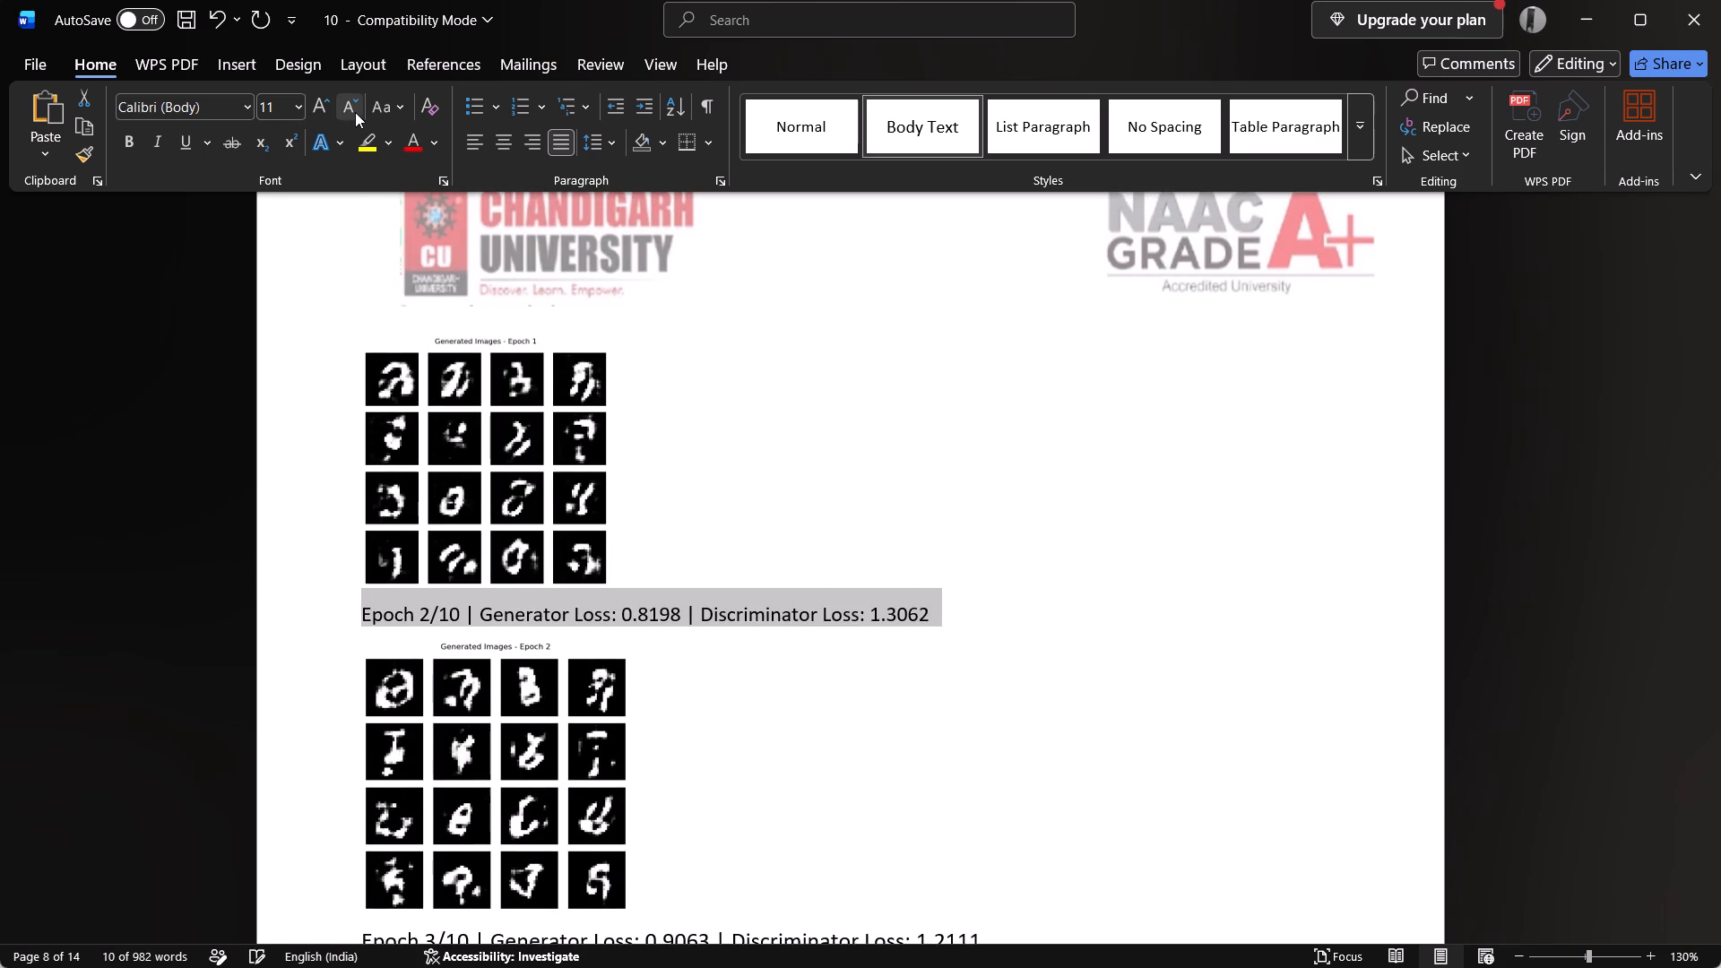
pyautogui.scroll(-1, 541, 523)
pyautogui.moveTo(1016, 462); pyautogui.dragTo(308, 438)
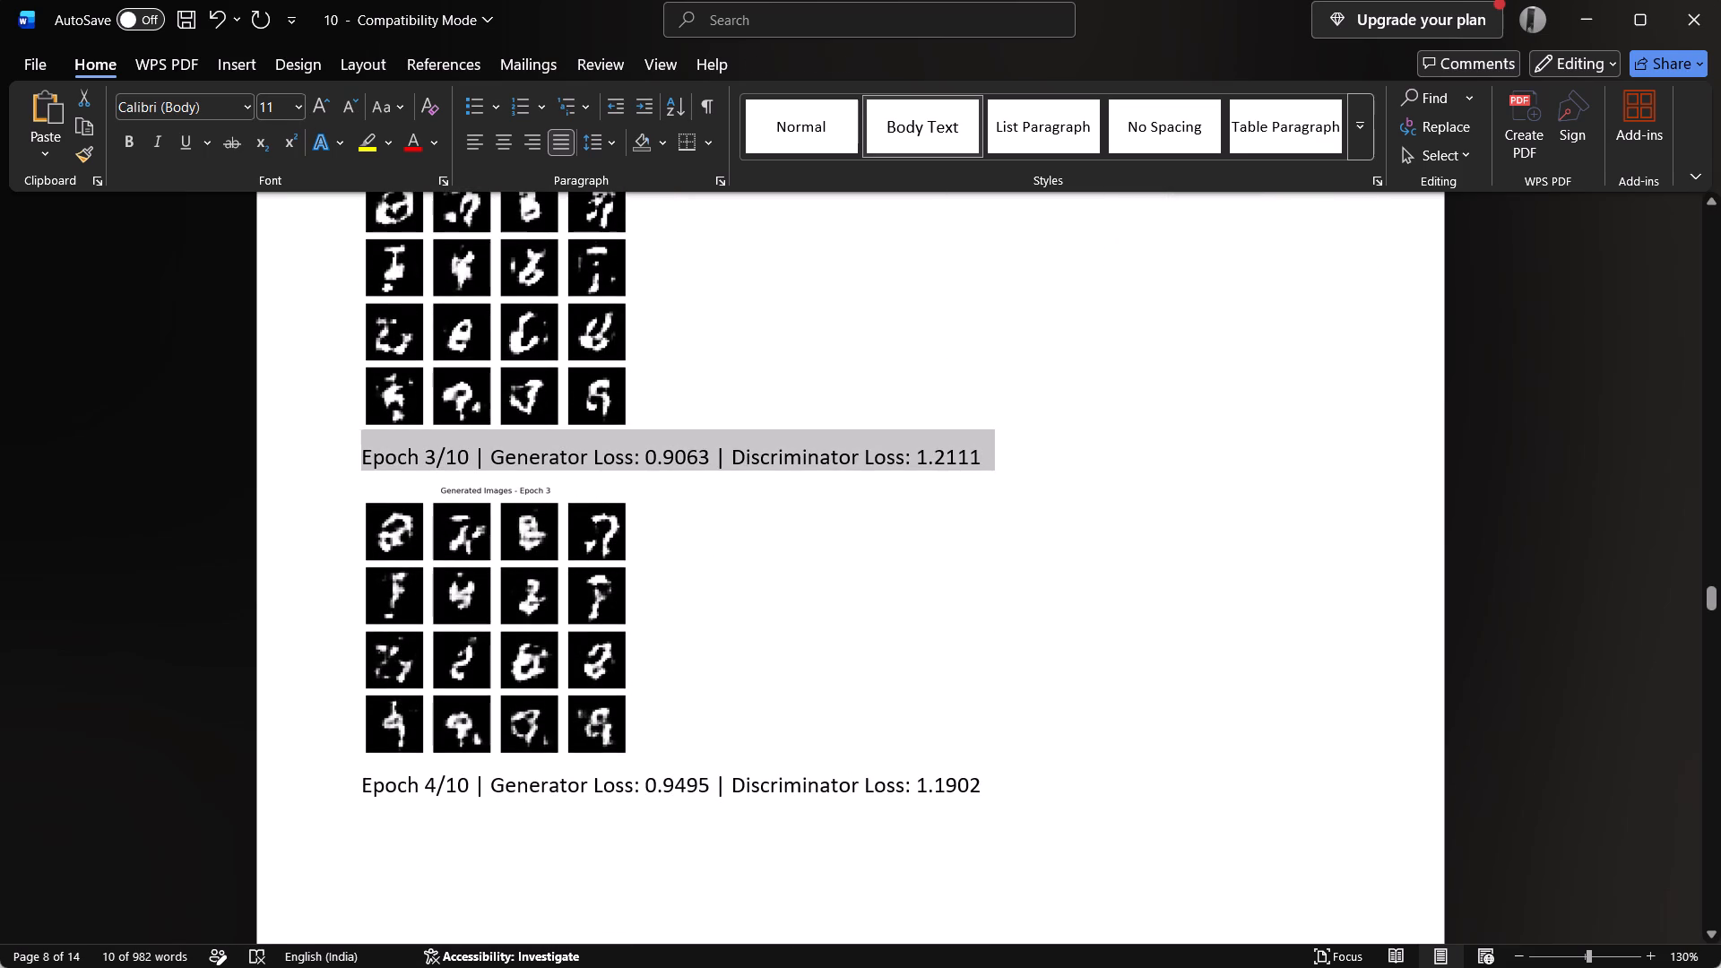
pyautogui.moveTo(308, 438); pyautogui.dragTo(307, 436)
pyautogui.click(347, 93)
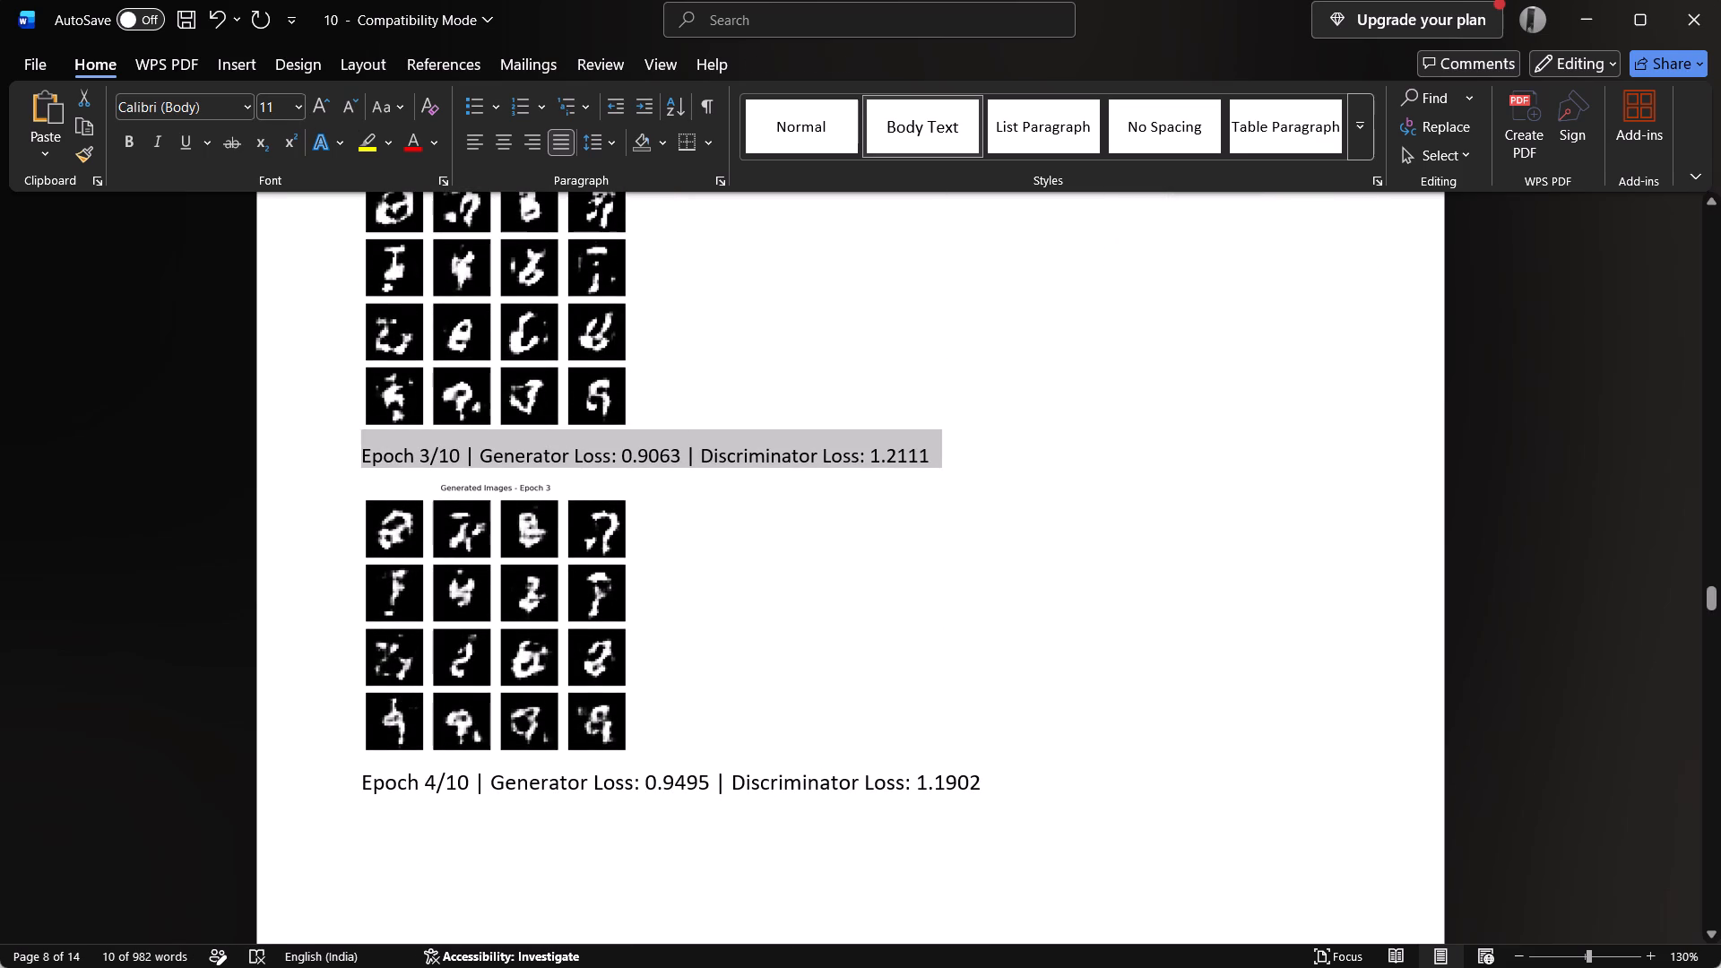
pyautogui.moveTo(992, 780); pyautogui.dragTo(324, 777)
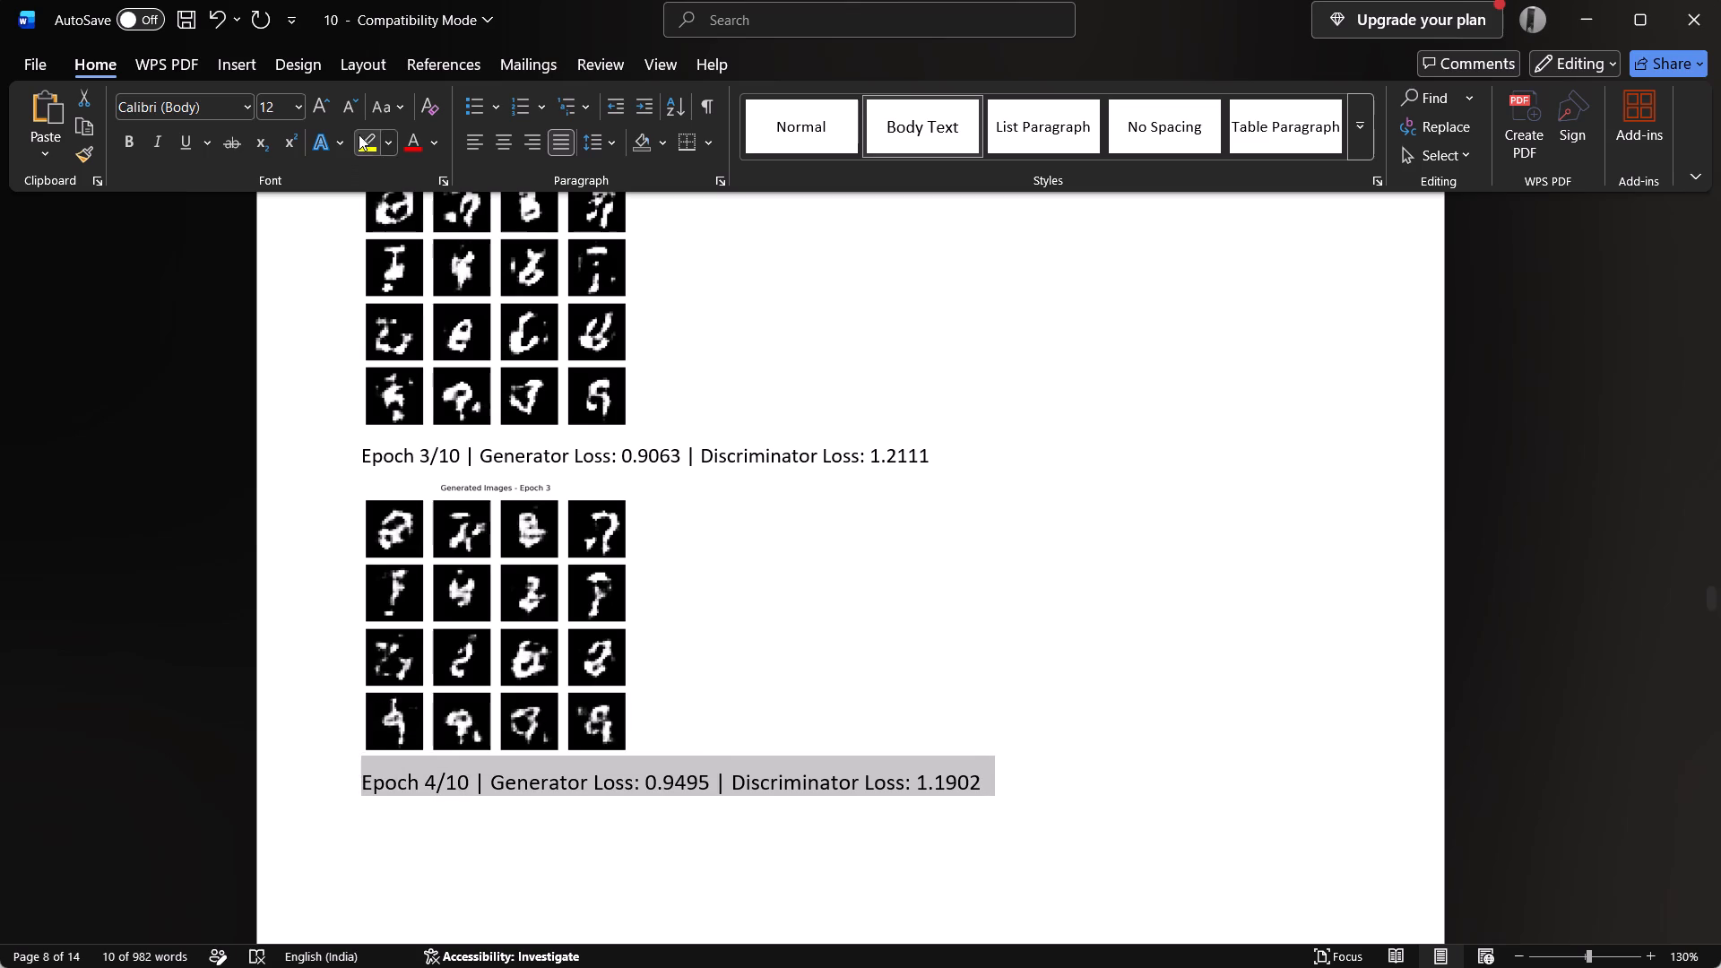
pyautogui.click(355, 109)
# Shrink the Epoch 4 image grid proportionally and set the Epoch 5/10 loss line below it to font size 11.
pyautogui.scroll(-2, 536, 619)
pyautogui.scroll(1, 536, 619)
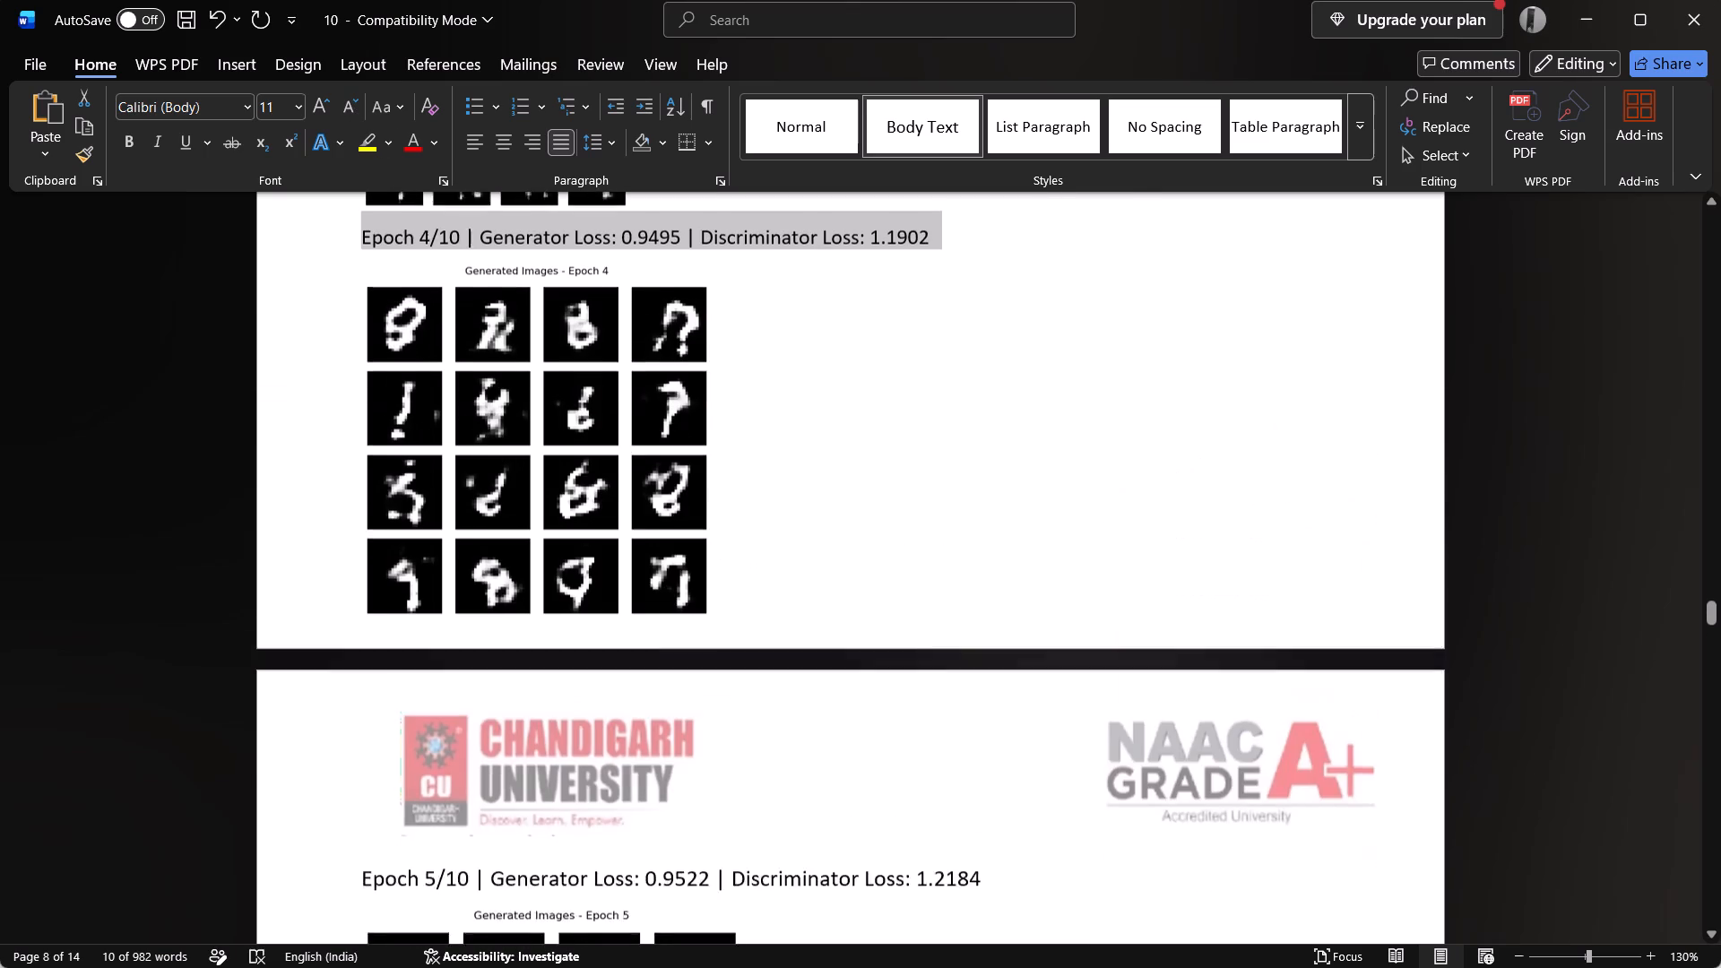
pyautogui.click(527, 496)
pyautogui.moveTo(362, 375); pyautogui.dragTo(466, 446)
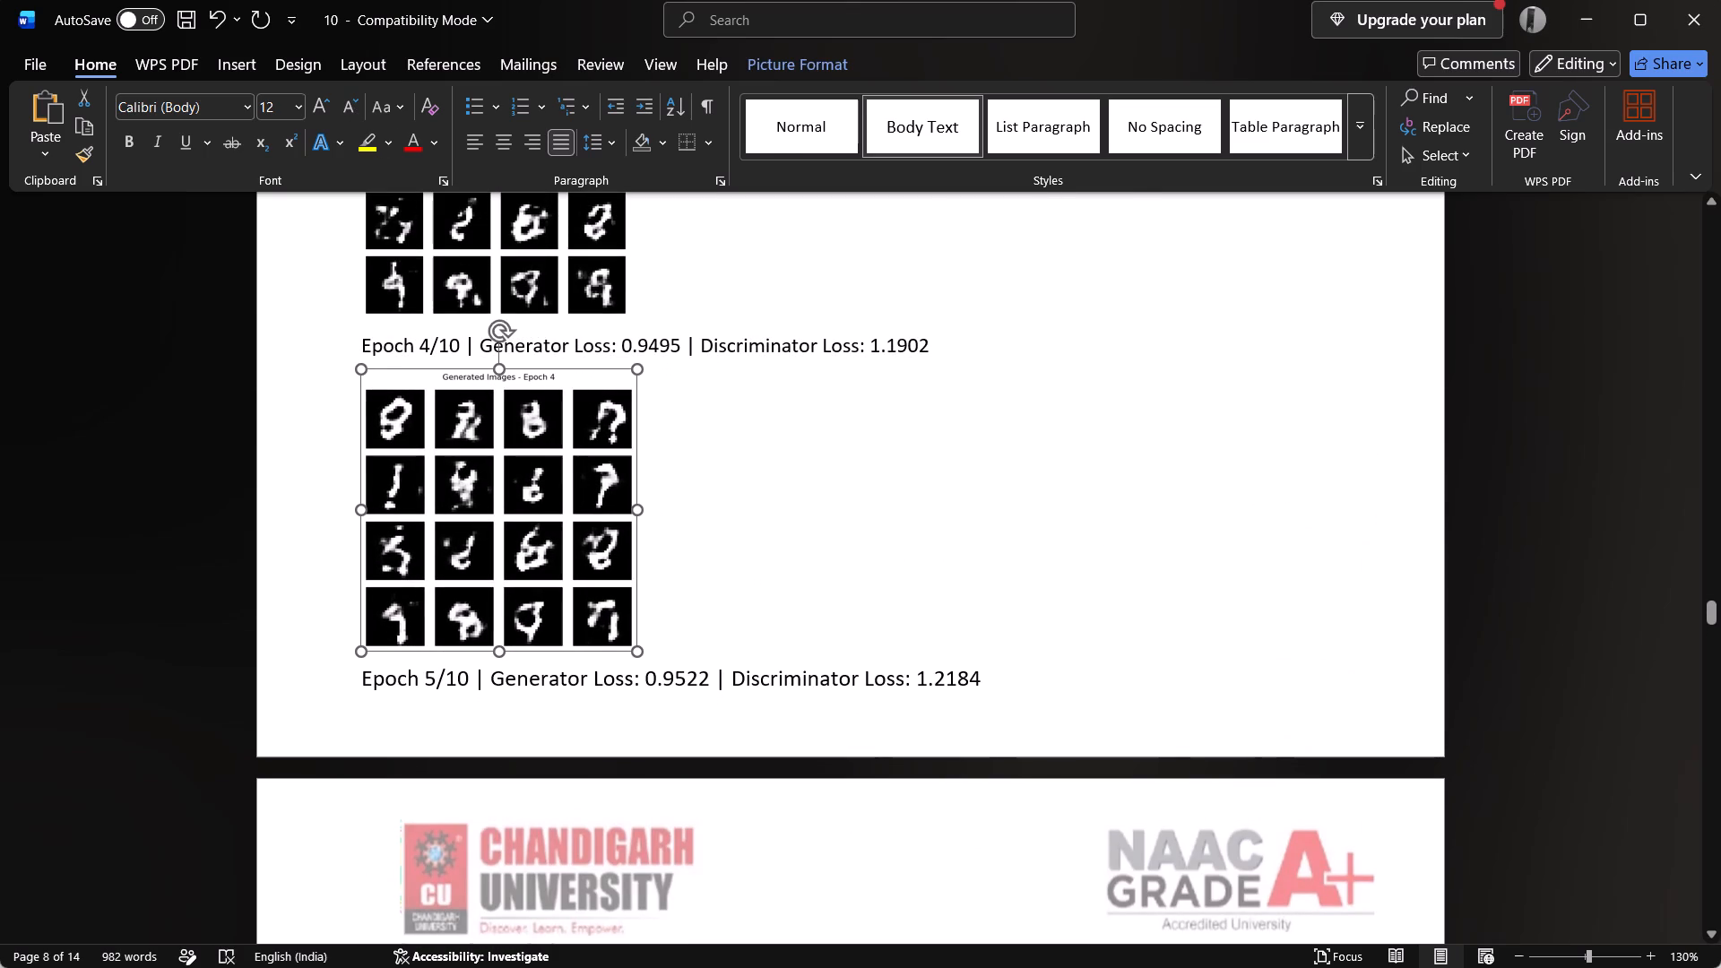
pyautogui.moveTo(466, 446); pyautogui.dragTo(463, 445)
pyautogui.moveTo(1064, 679); pyautogui.dragTo(392, 672)
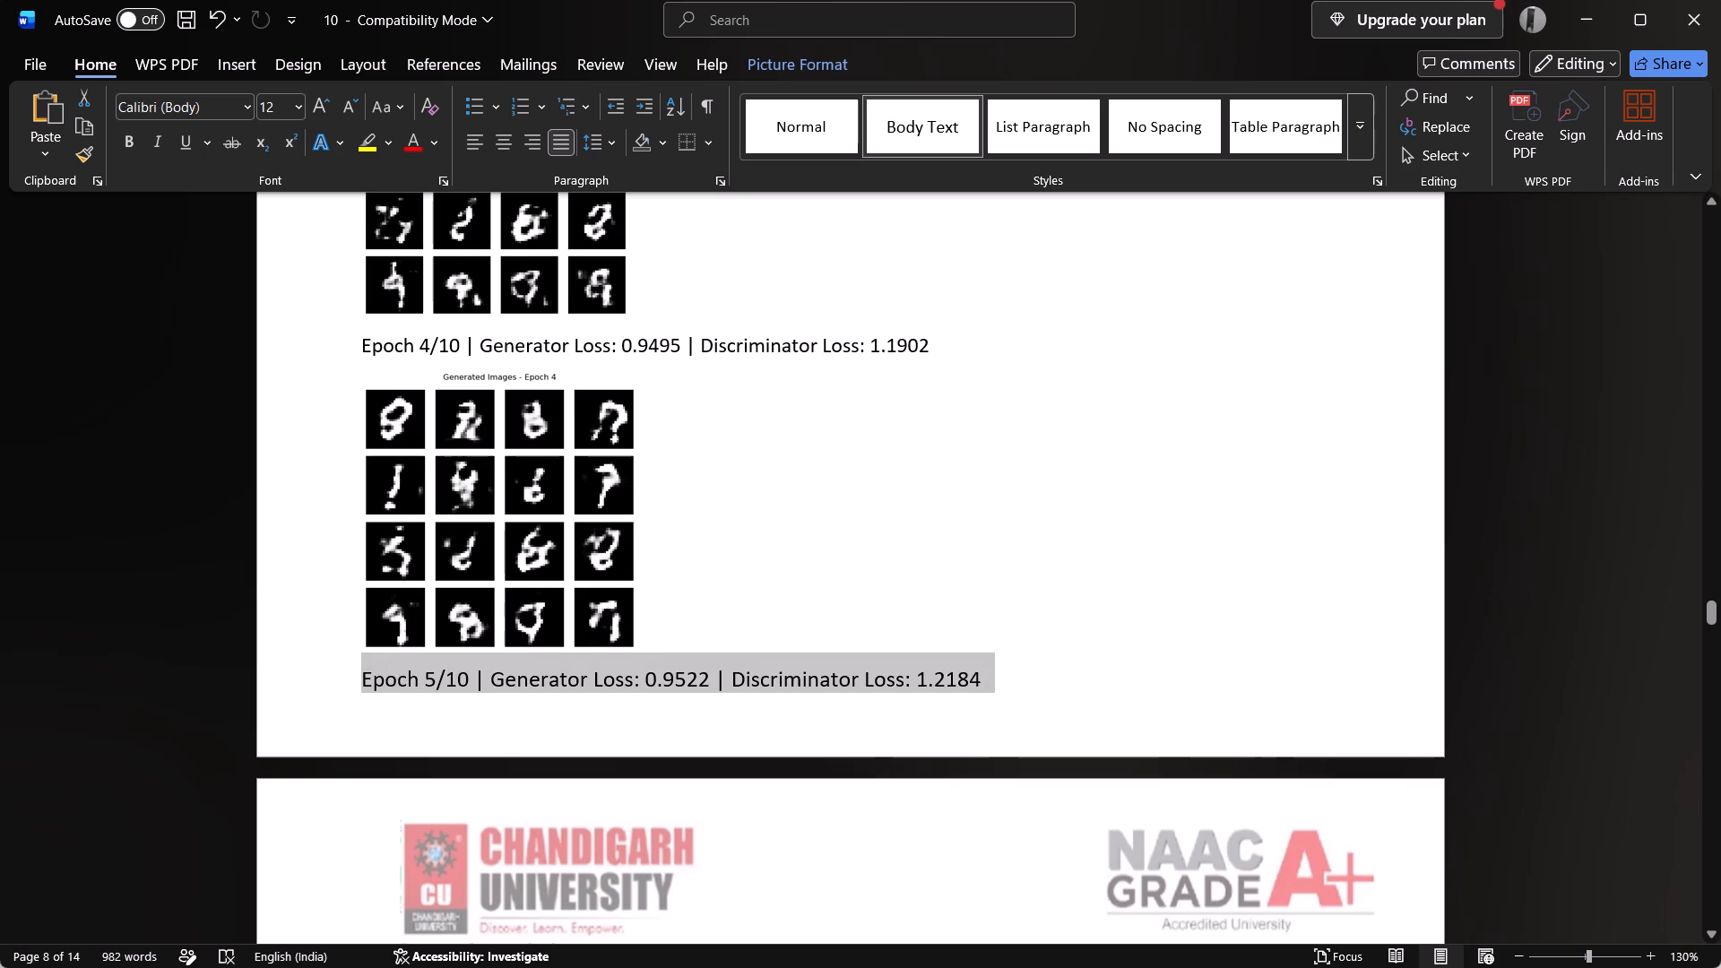
pyautogui.moveTo(392, 672); pyautogui.dragTo(393, 671)
pyautogui.click(343, 110)
pyautogui.click(722, 412)
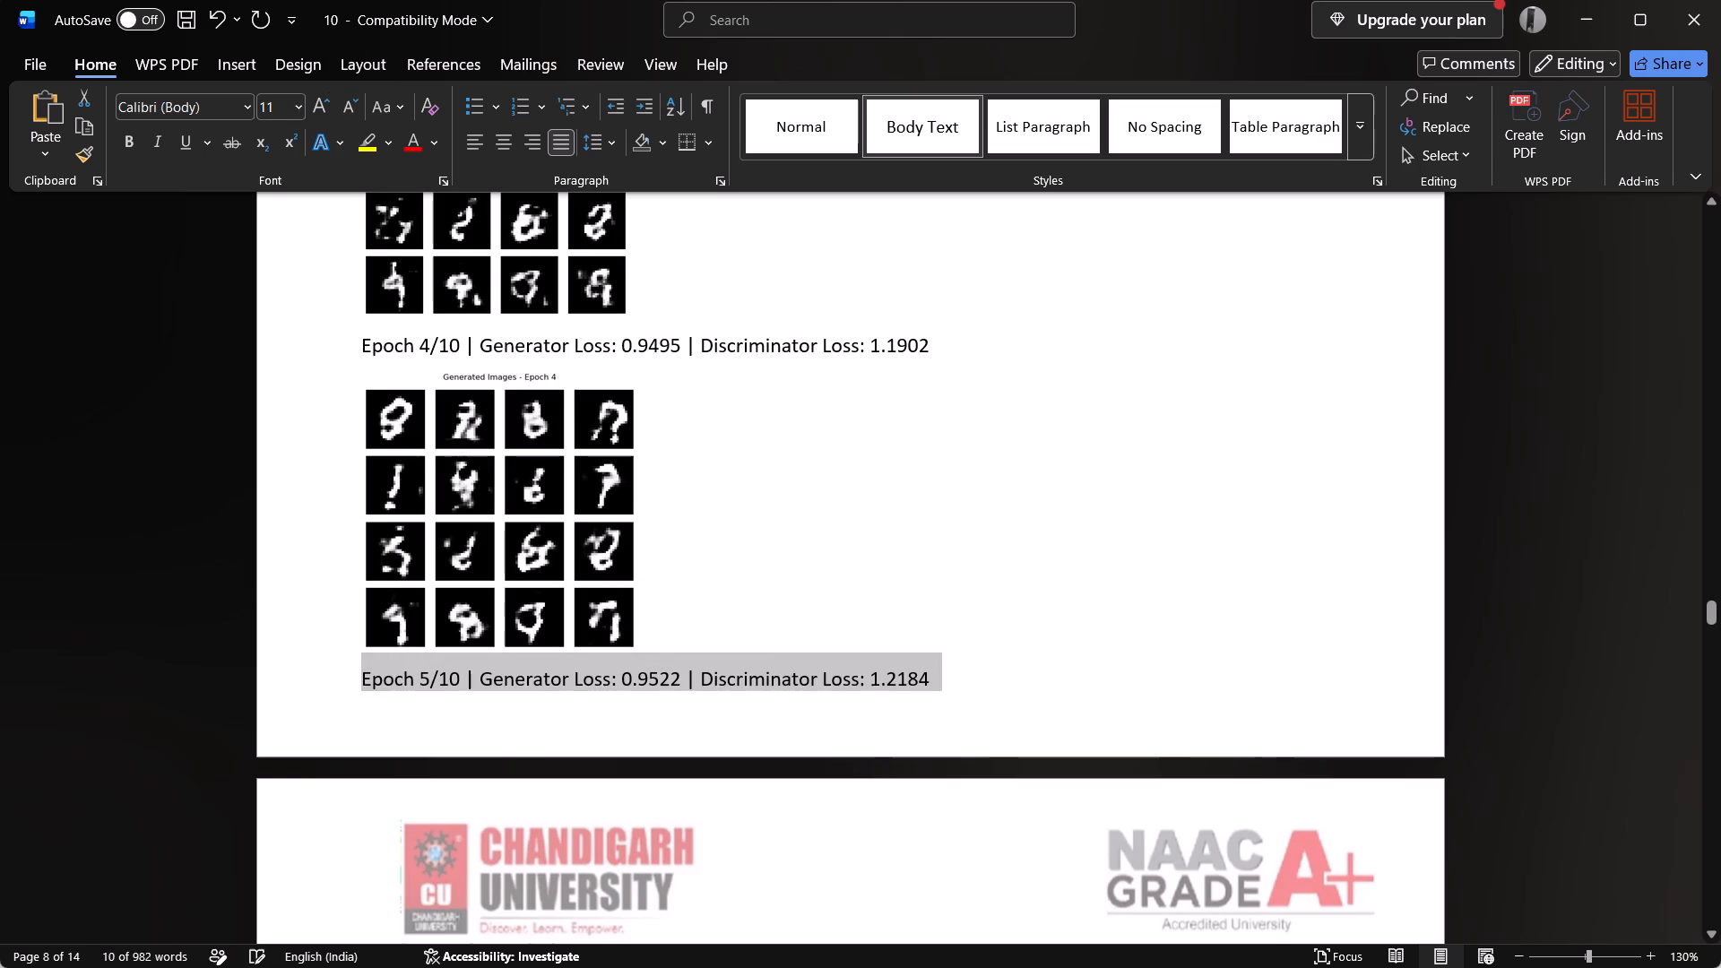
# Shrink the Epoch 5 image grid proportionally and set the Epoch 6/10 loss line below it to font size 11.
pyautogui.scroll(-2, 722, 412)
pyautogui.click(520, 474)
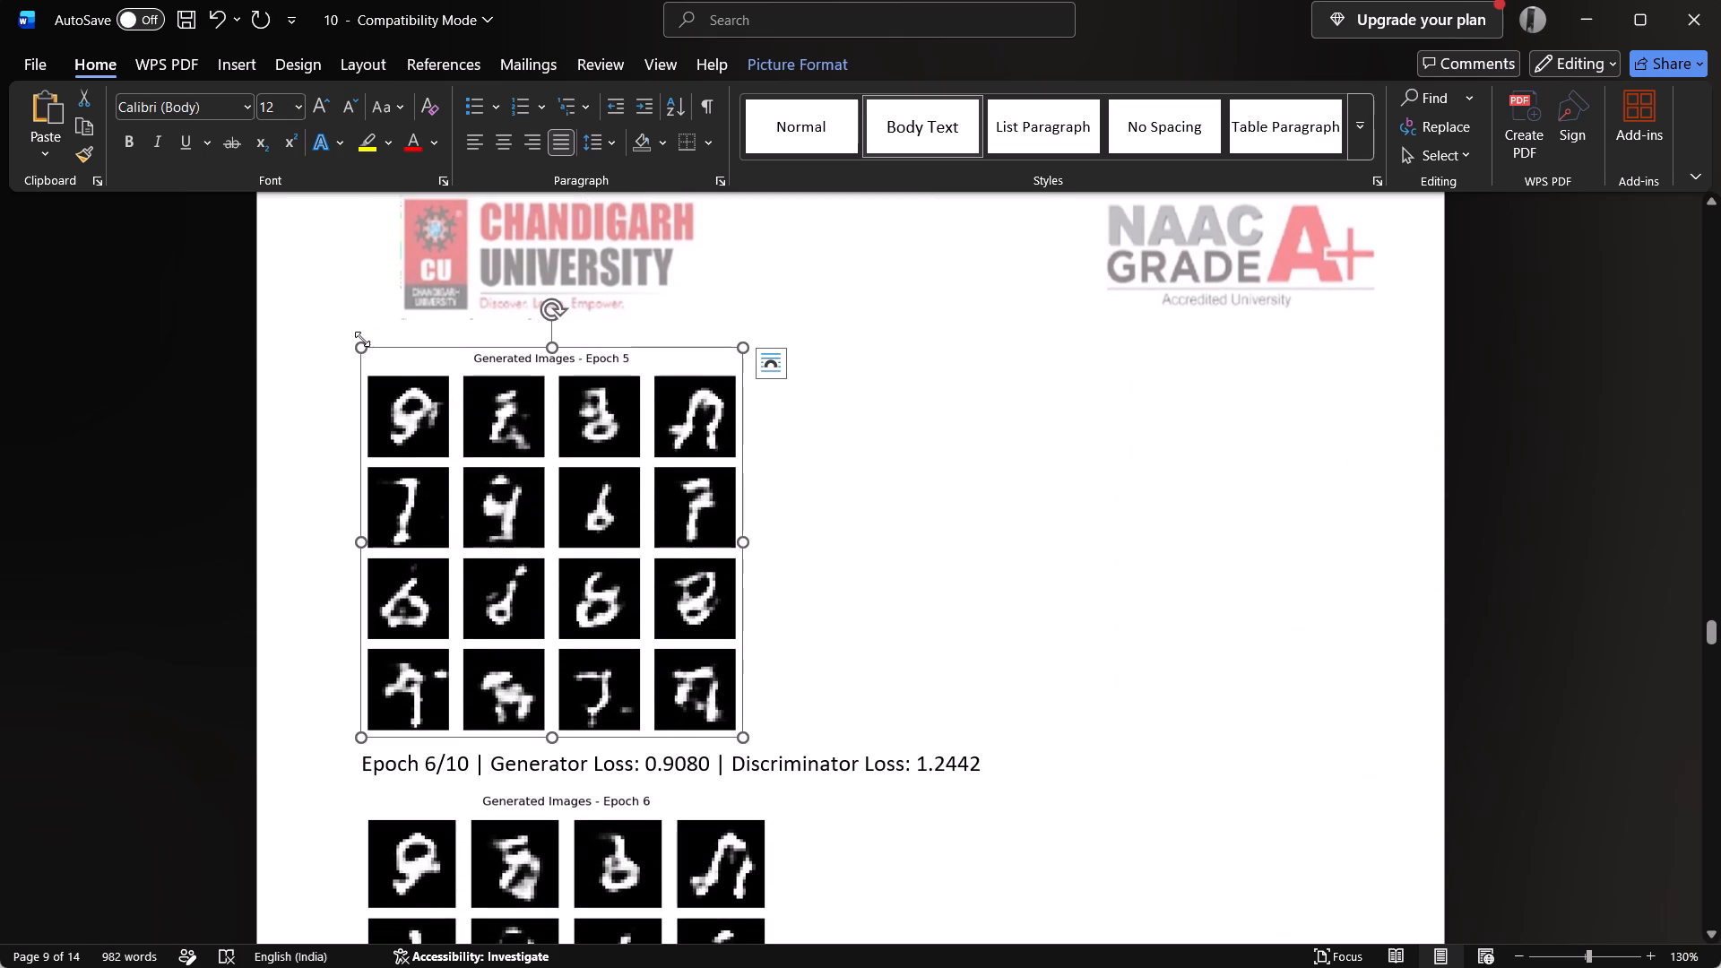
pyautogui.moveTo(362, 339); pyautogui.dragTo(497, 430)
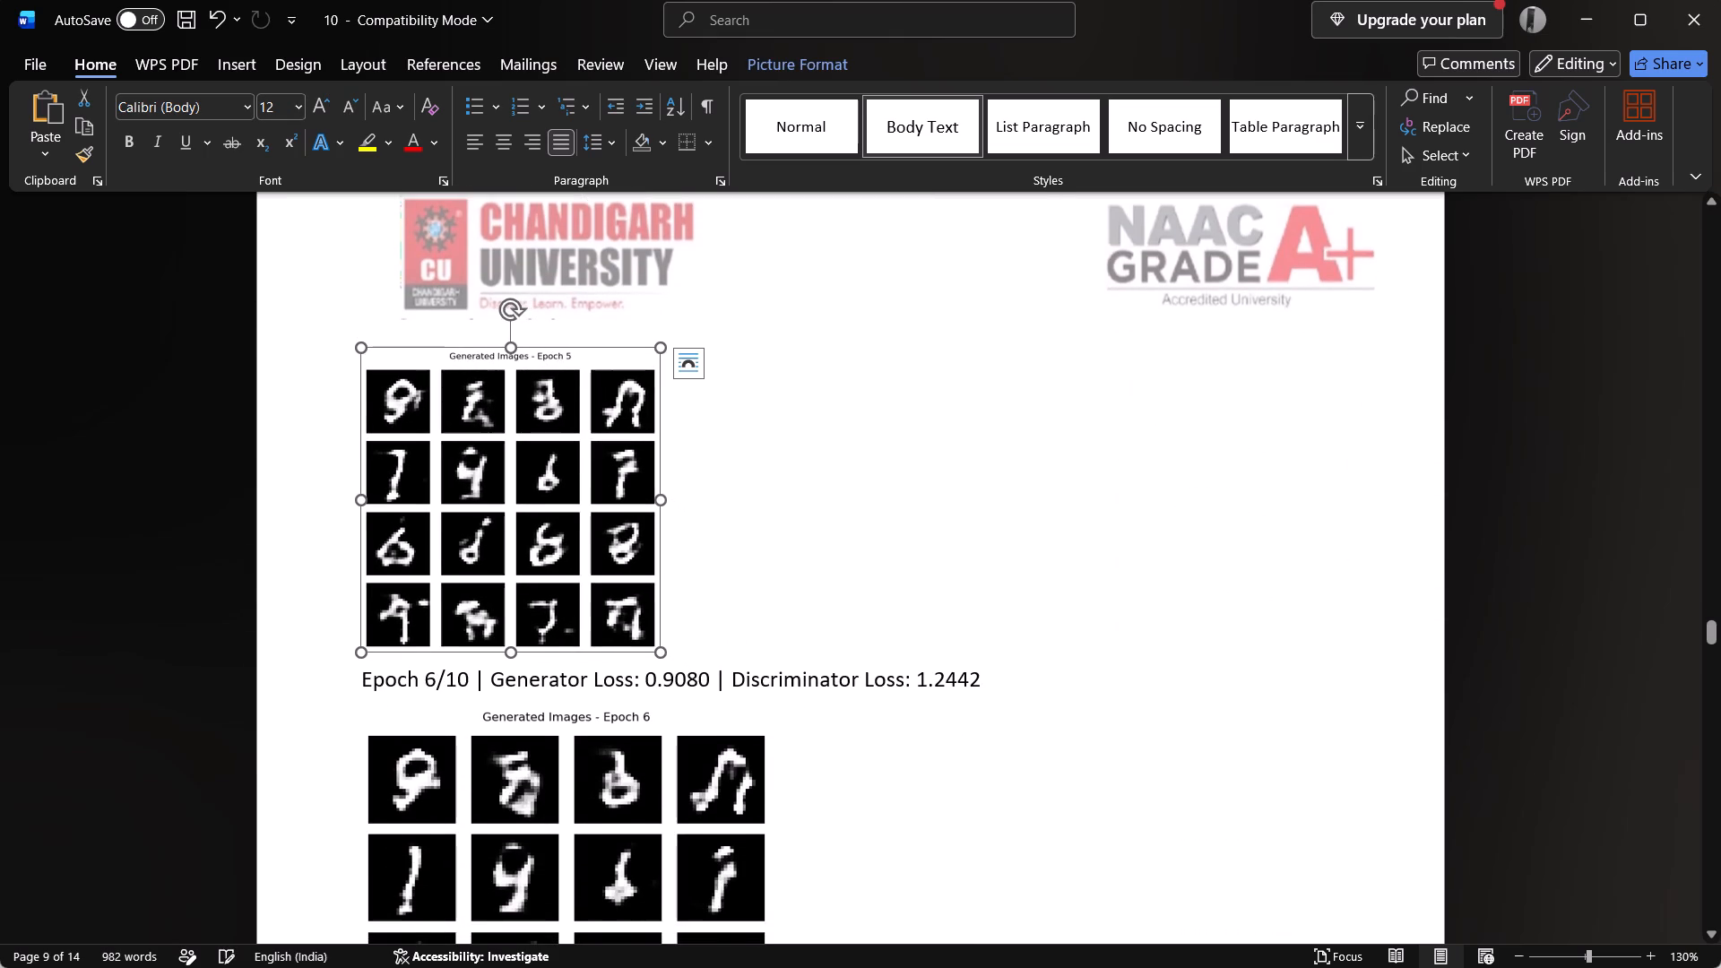
pyautogui.moveTo(1004, 690); pyautogui.dragTo(356, 680)
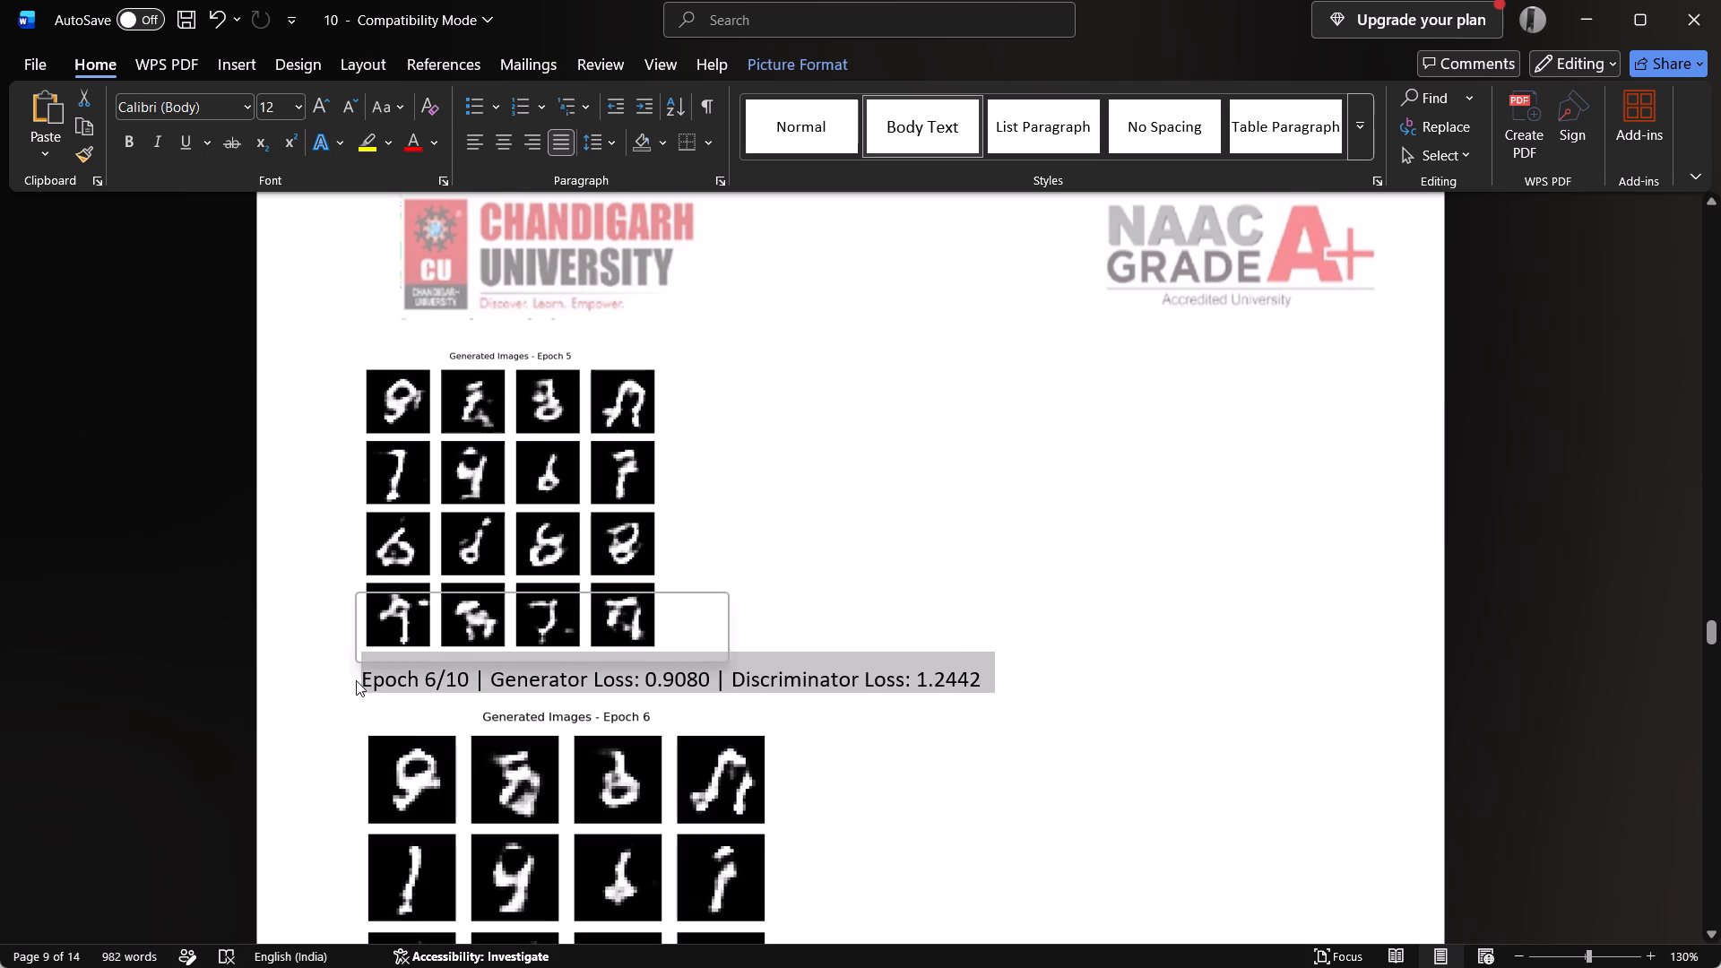
pyautogui.click(352, 103)
# Shrink the Epoch 6 image grid proportionally and set the Epoch 7/10 loss line below it to font size 11.
pyautogui.scroll(-1, 590, 731)
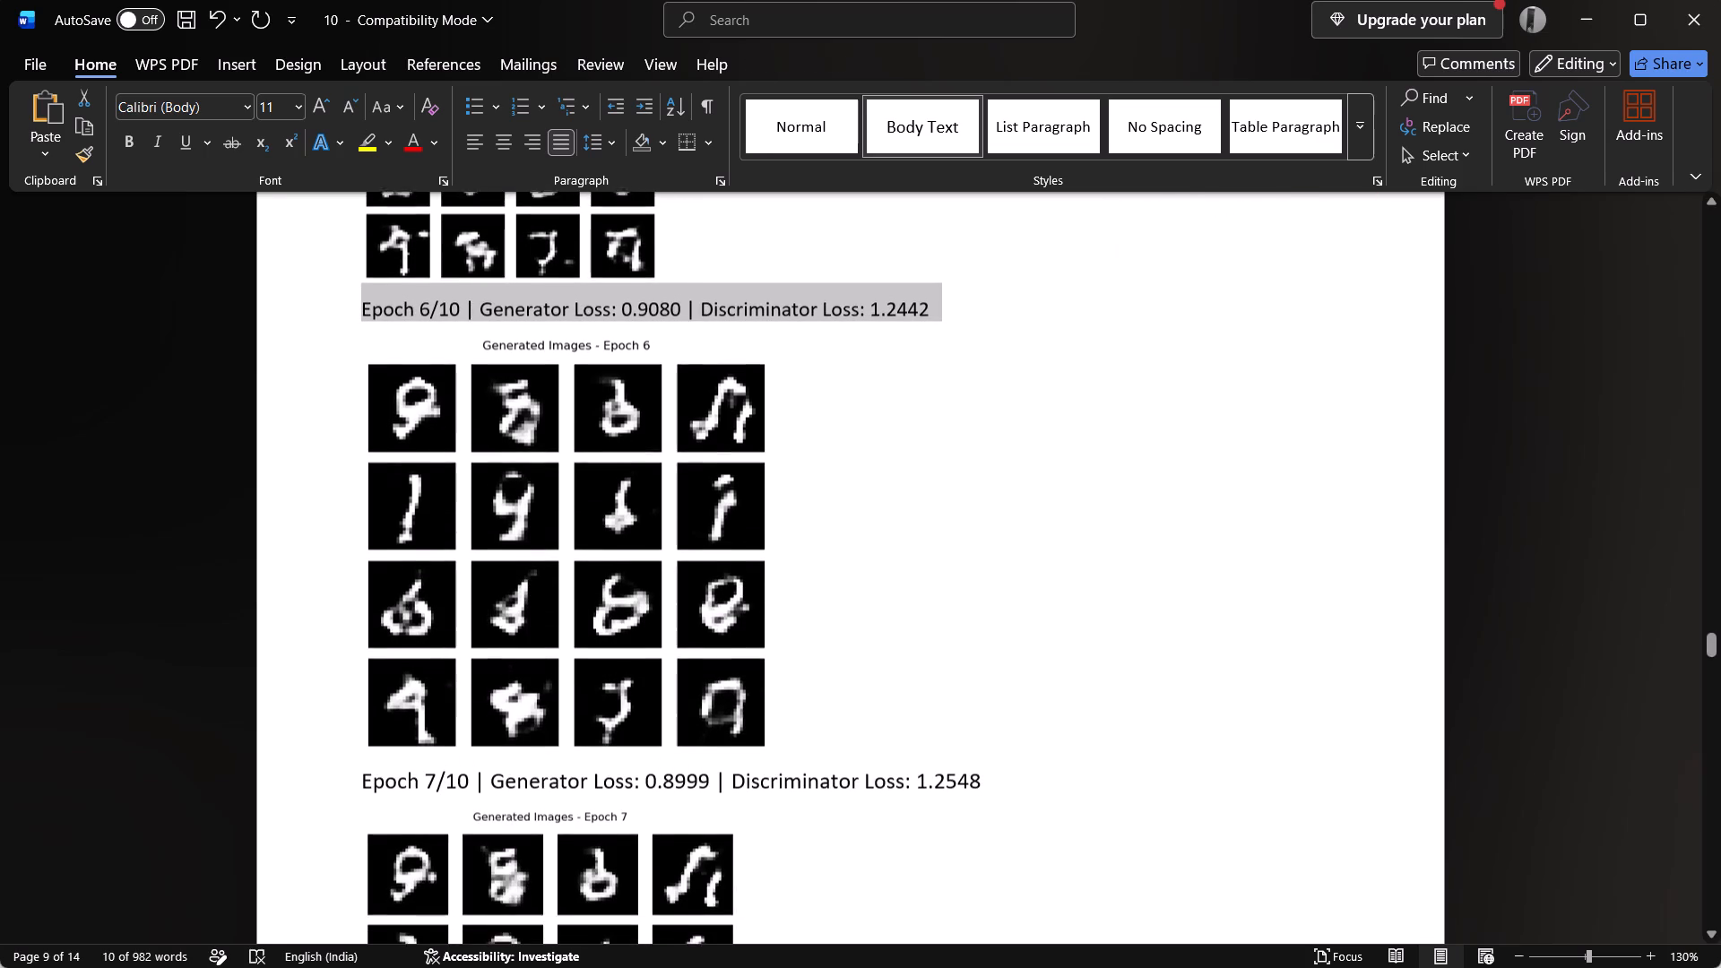
pyautogui.click(533, 592)
pyautogui.moveTo(361, 324); pyautogui.dragTo(399, 349)
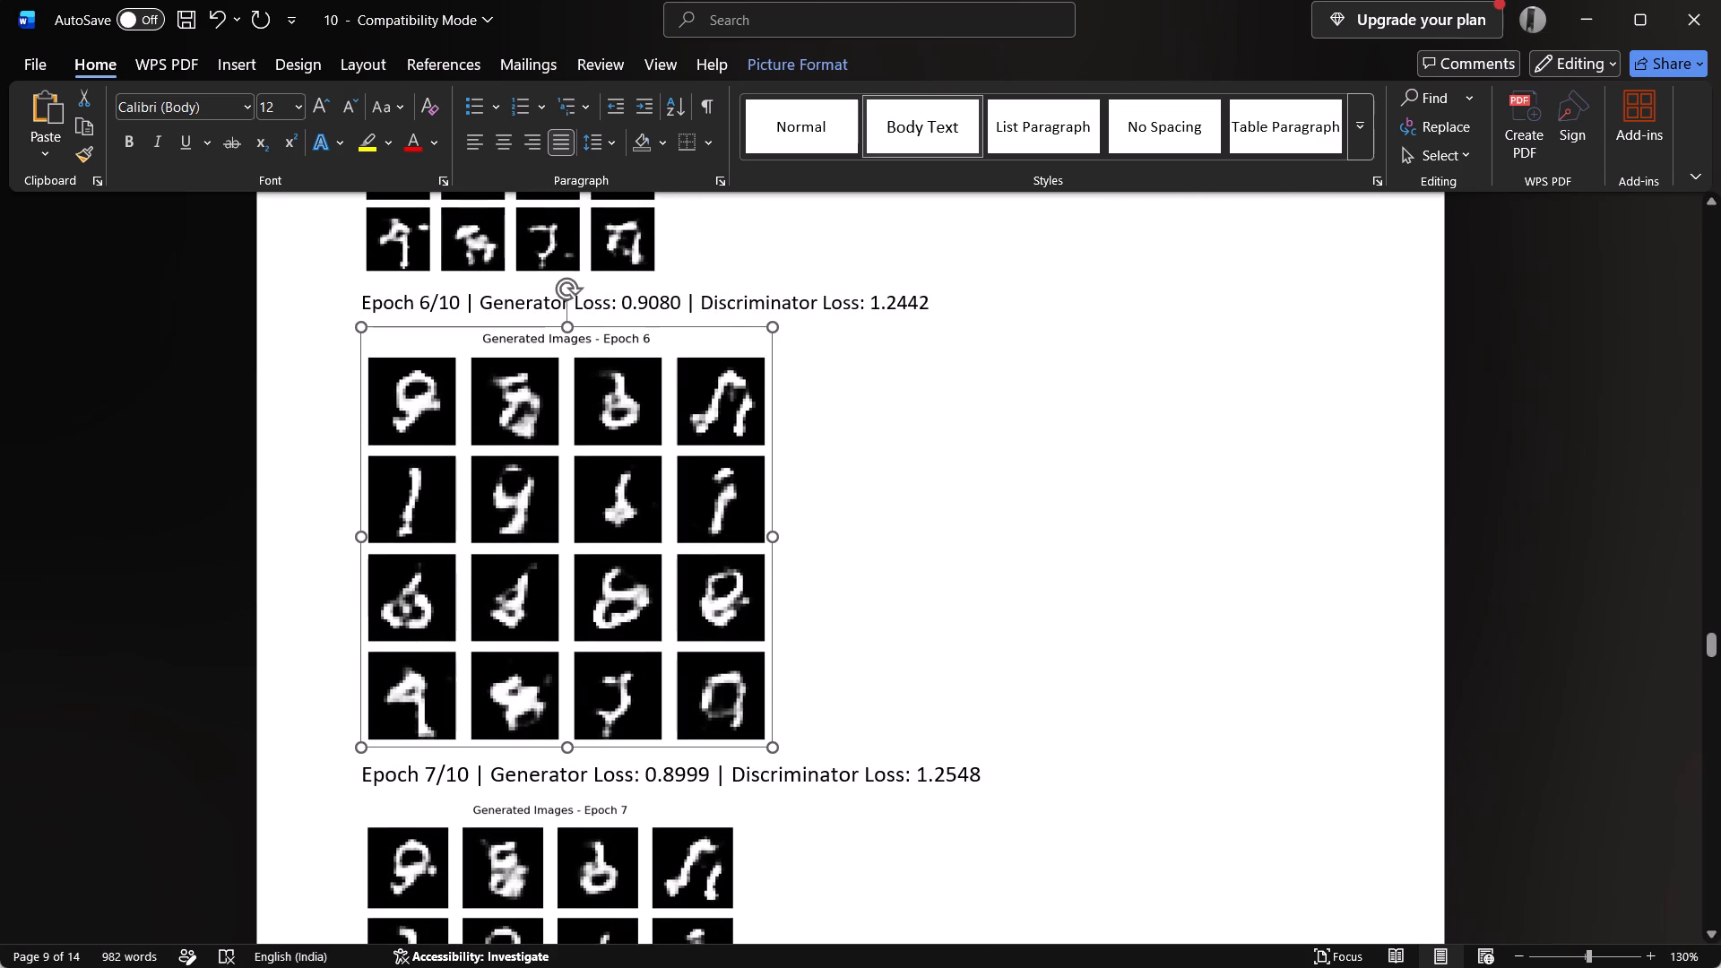
pyautogui.moveTo(399, 349); pyautogui.dragTo(496, 425)
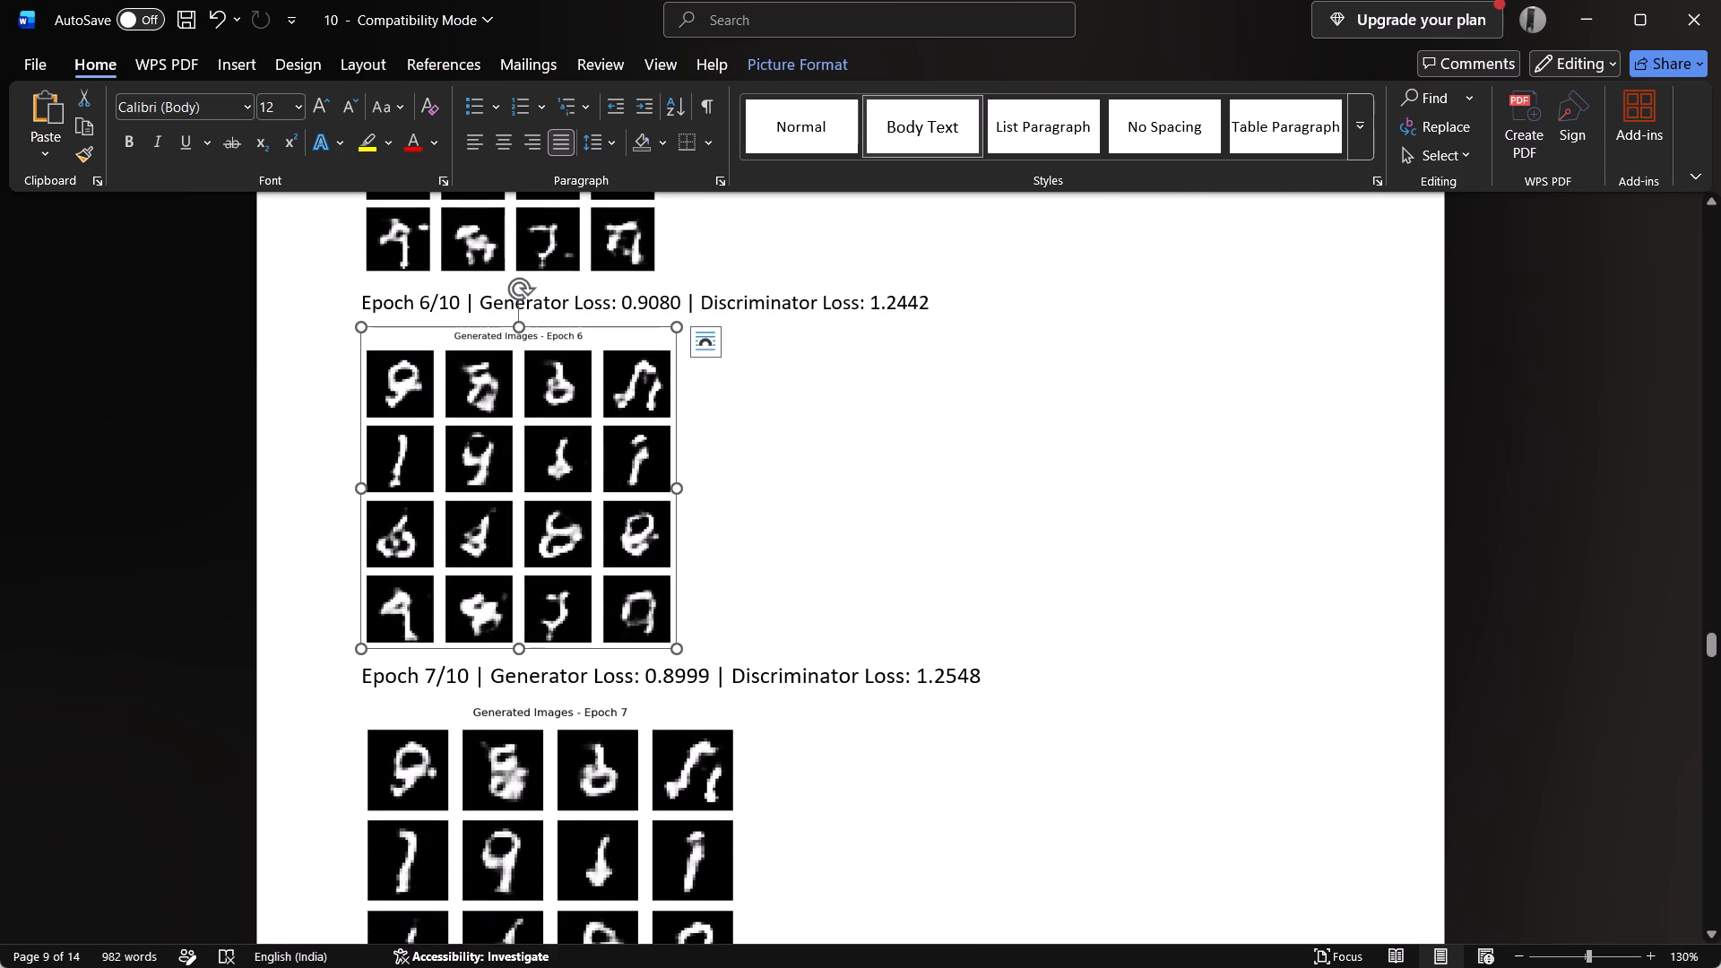
pyautogui.moveTo(996, 669); pyautogui.dragTo(333, 648)
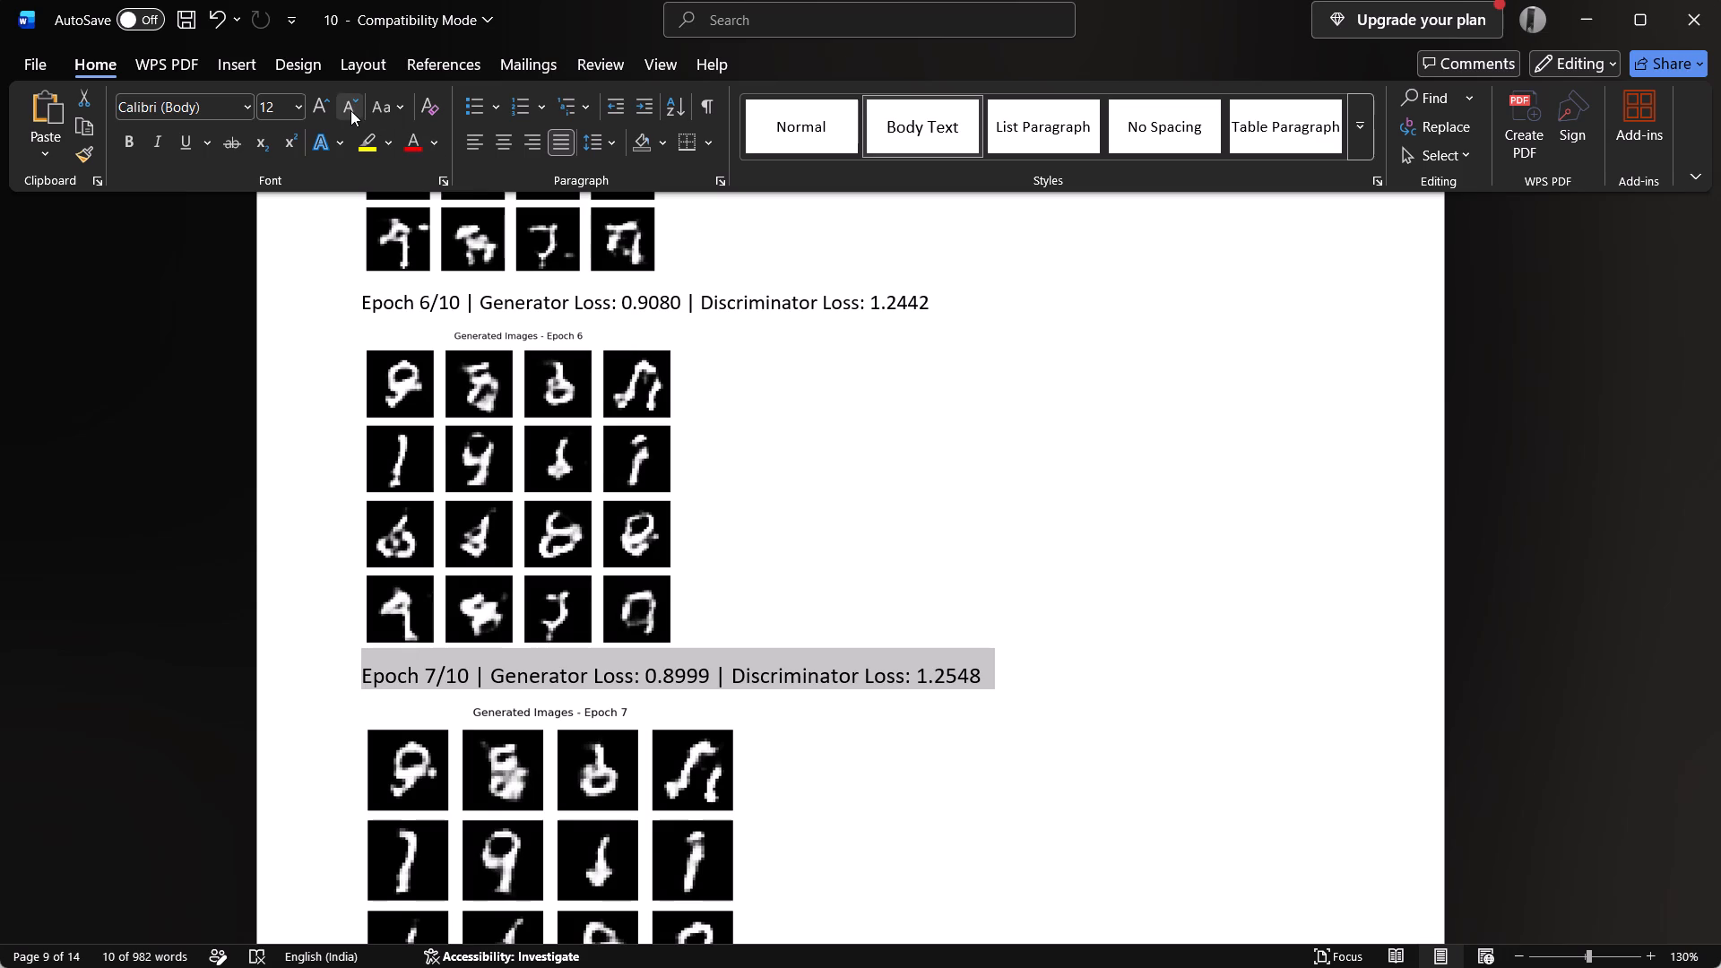
pyautogui.click(350, 110)
# Shrink the Epoch 7 image grid proportionally and set the Epoch 8/10 loss line below it to font size 11.
pyautogui.scroll(-1, 543, 712)
pyautogui.click(546, 608)
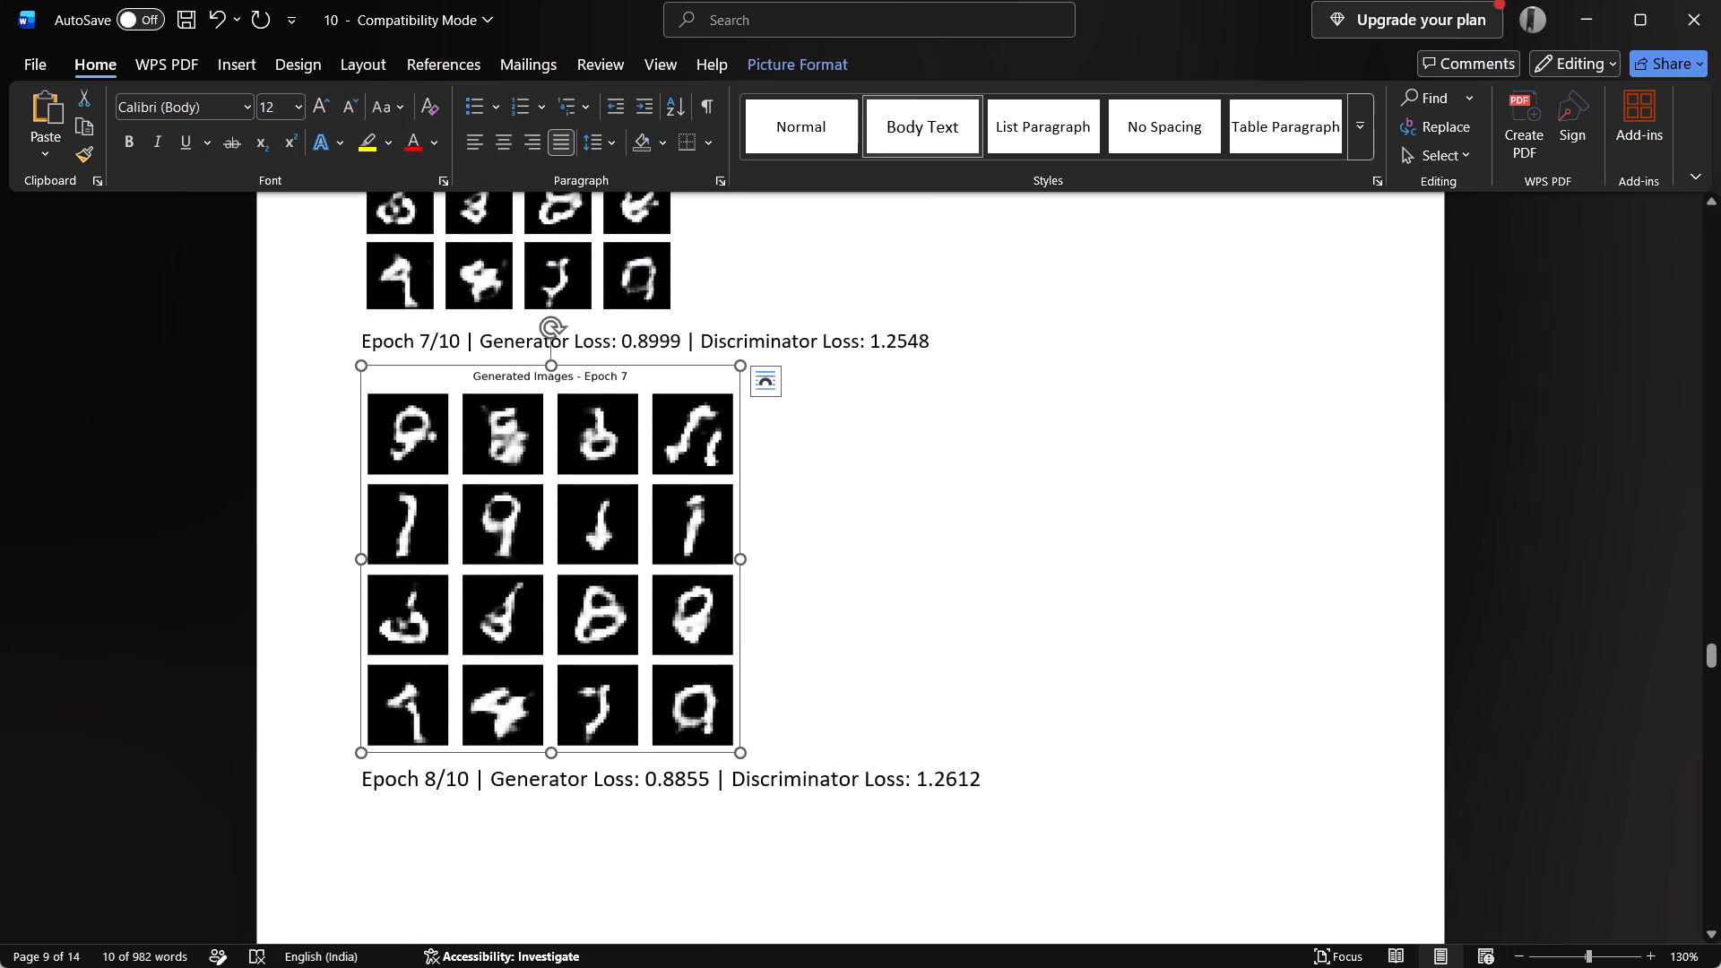
pyautogui.moveTo(359, 363); pyautogui.dragTo(506, 459)
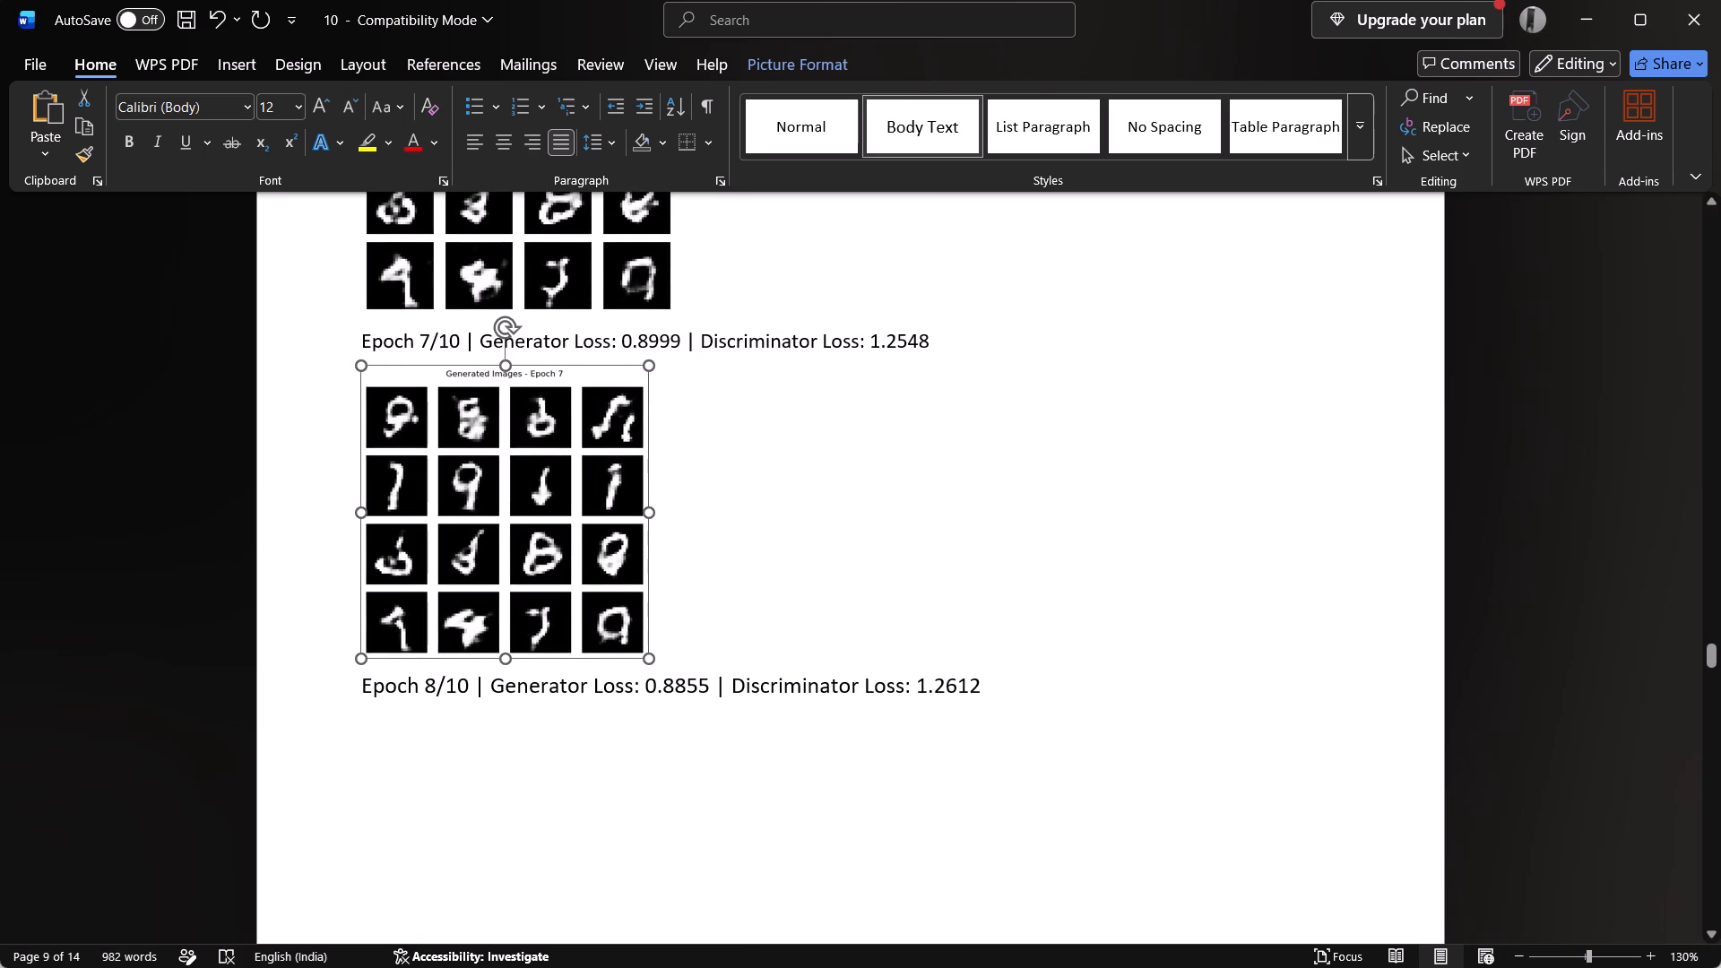
pyautogui.moveTo(506, 459); pyautogui.dragTo(506, 460)
pyautogui.moveTo(997, 678); pyautogui.dragTo(396, 671)
pyautogui.click(356, 106)
pyautogui.scroll(-1, 655, 572)
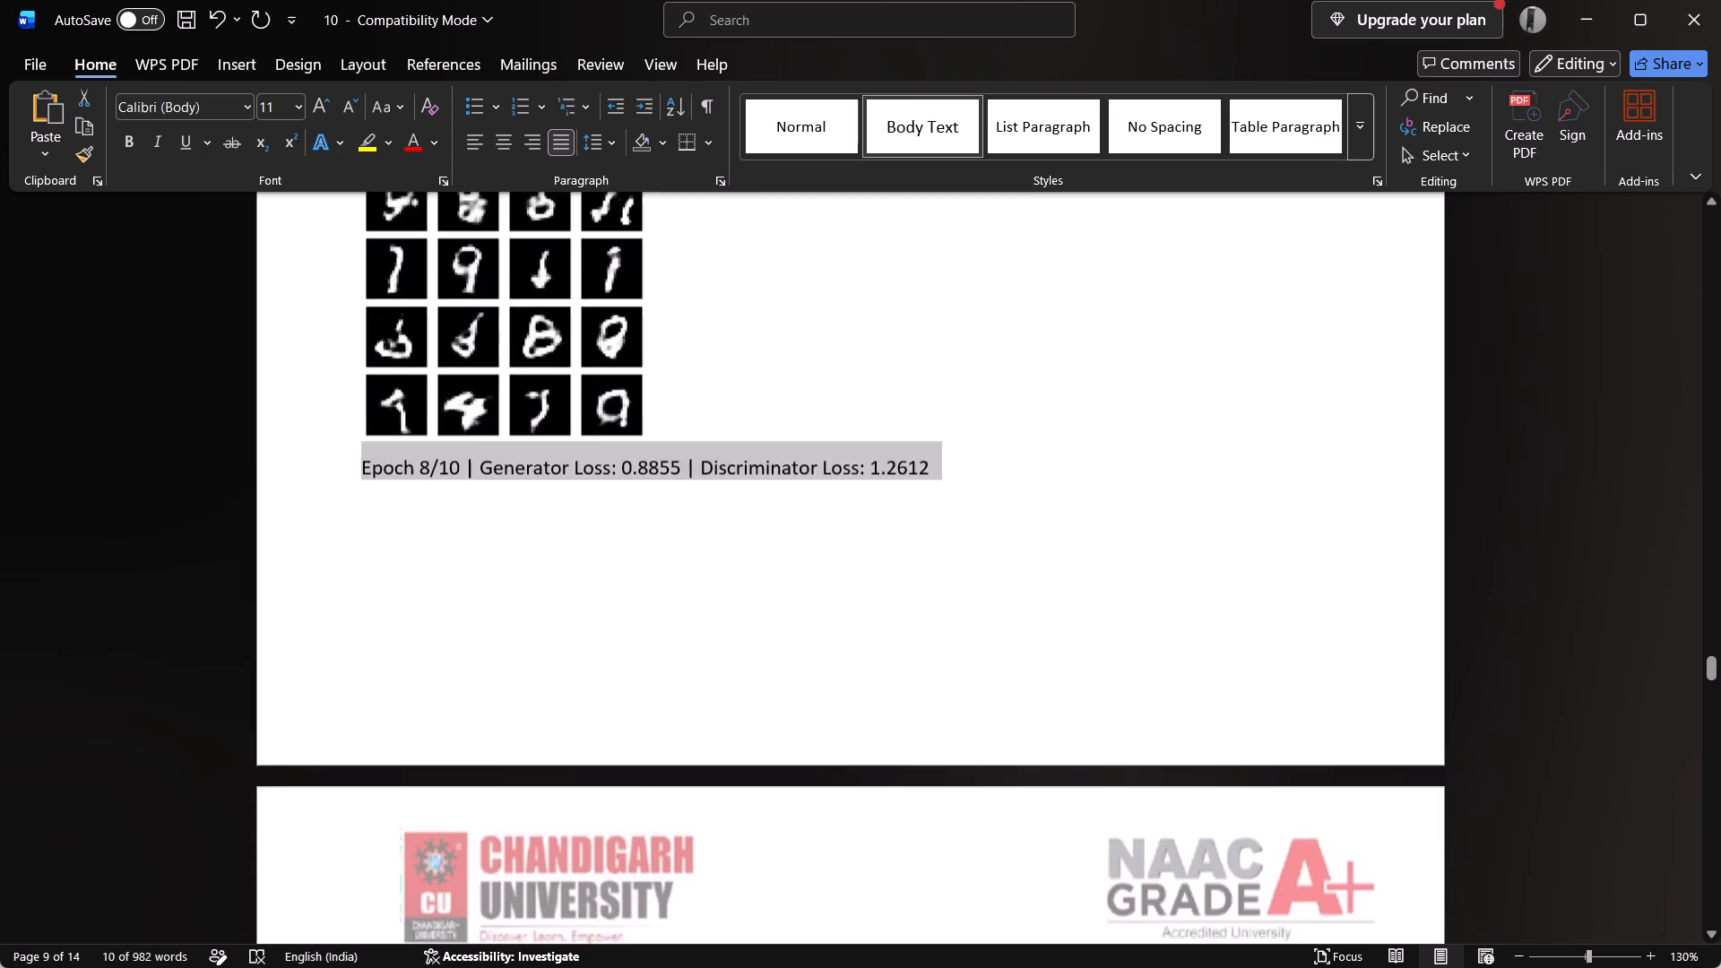
# Narrow the Epoch 8 image grid slightly in width only, leaving it in line with text.
pyautogui.scroll(-1, 655, 572)
pyautogui.click(655, 572)
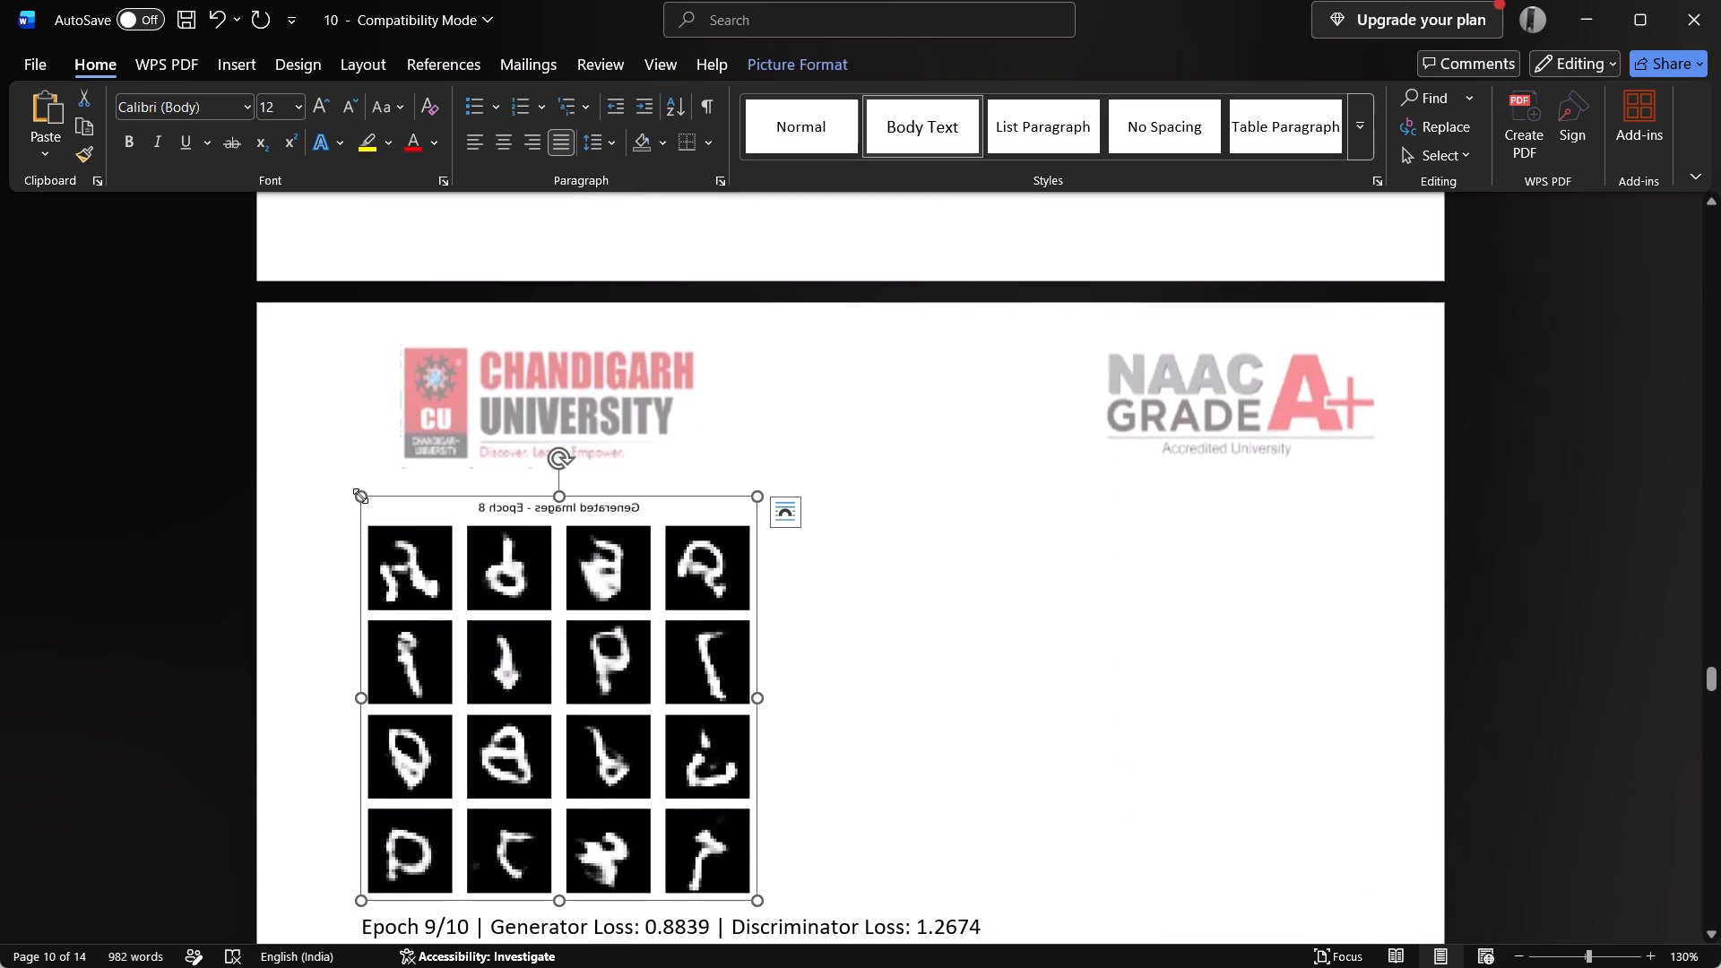
pyautogui.click(360, 496)
pyautogui.moveTo(757, 698); pyautogui.dragTo(720, 698)
pyautogui.moveTo(720, 698); pyautogui.dragTo(743, 680)
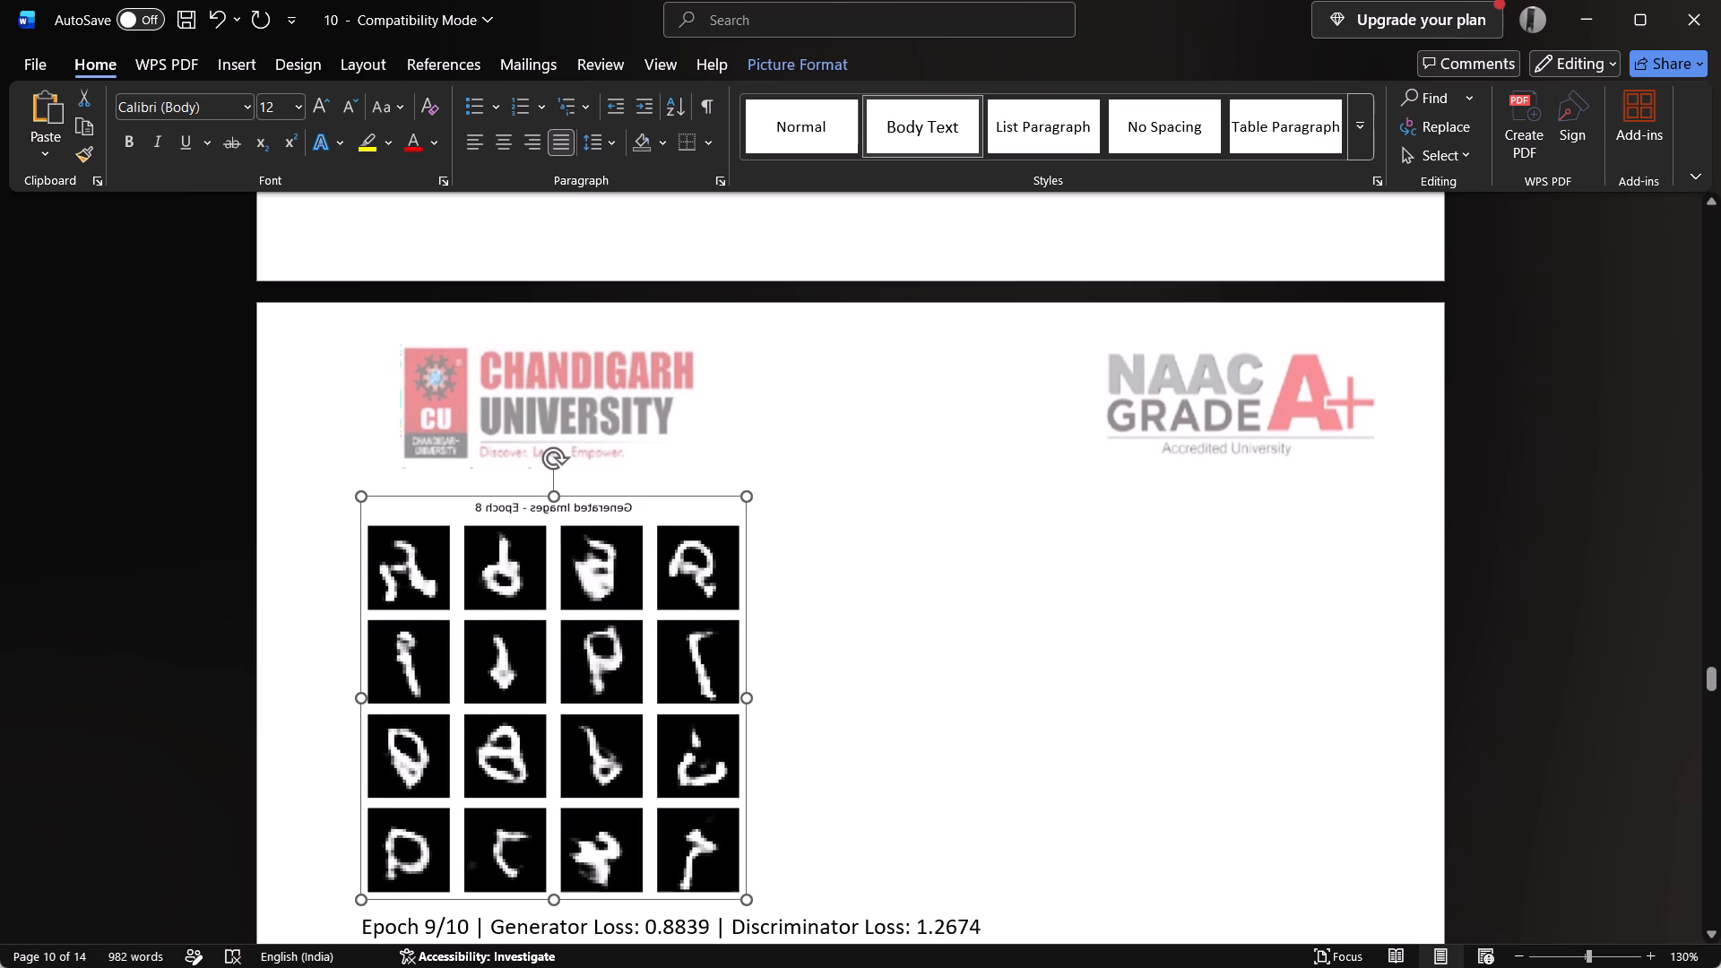
pyautogui.moveTo(743, 680); pyautogui.dragTo(748, 679)
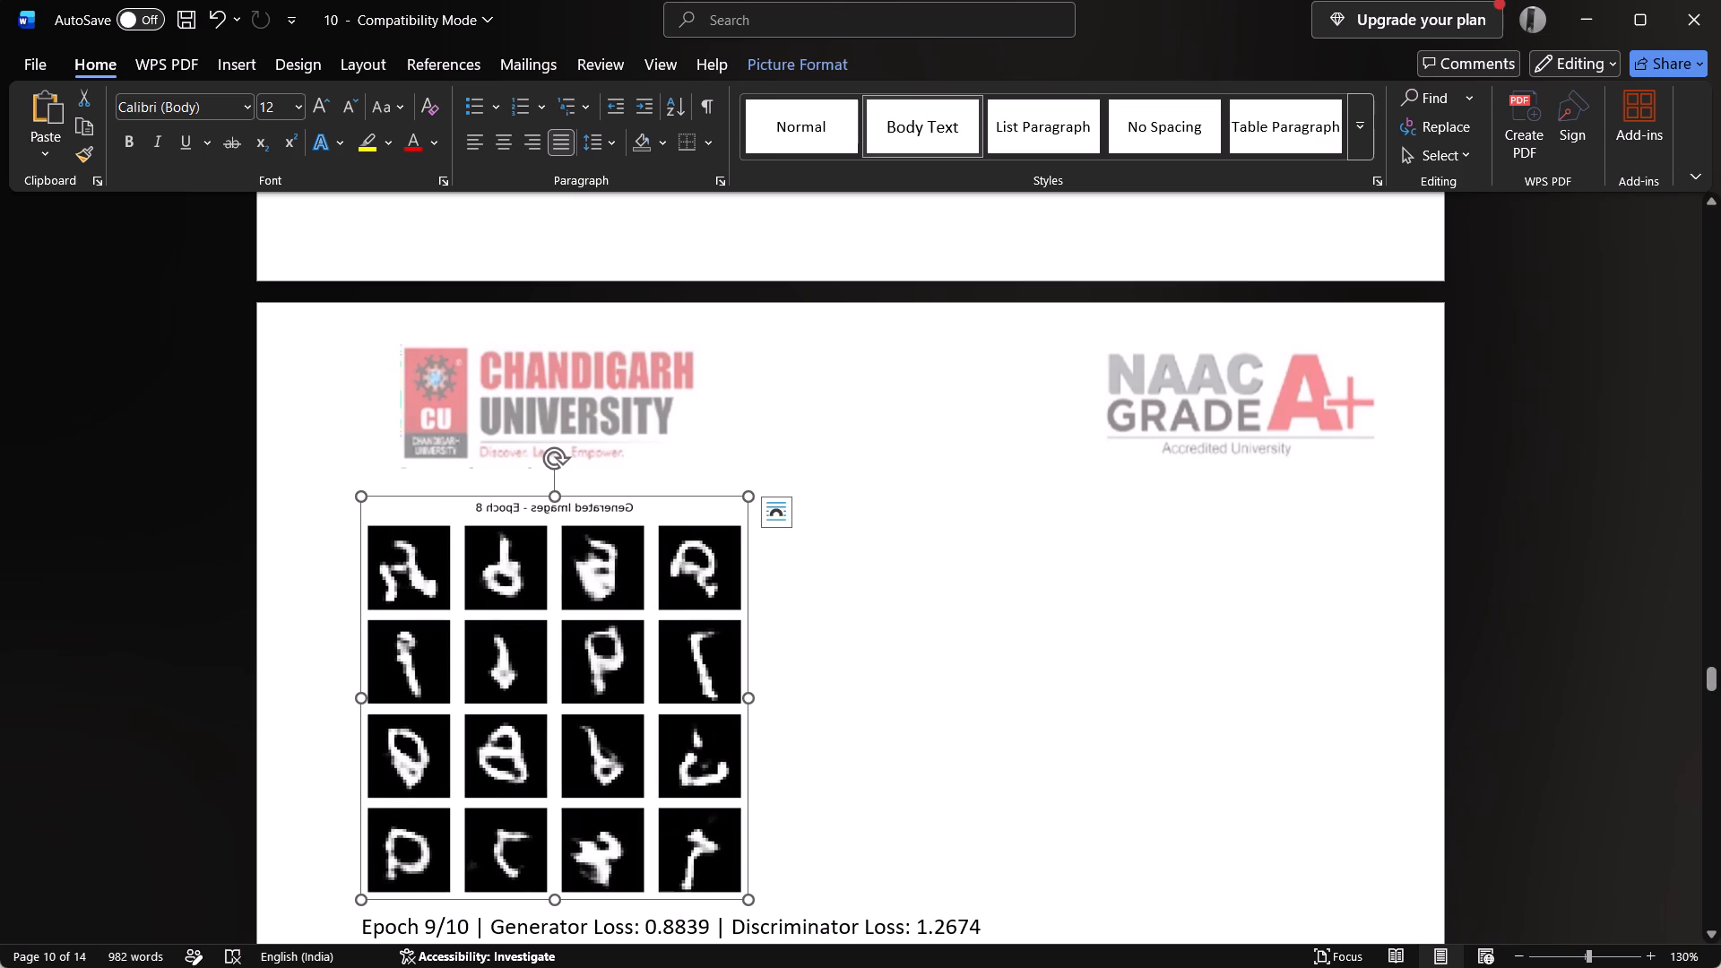
pyautogui.click(558, 458)
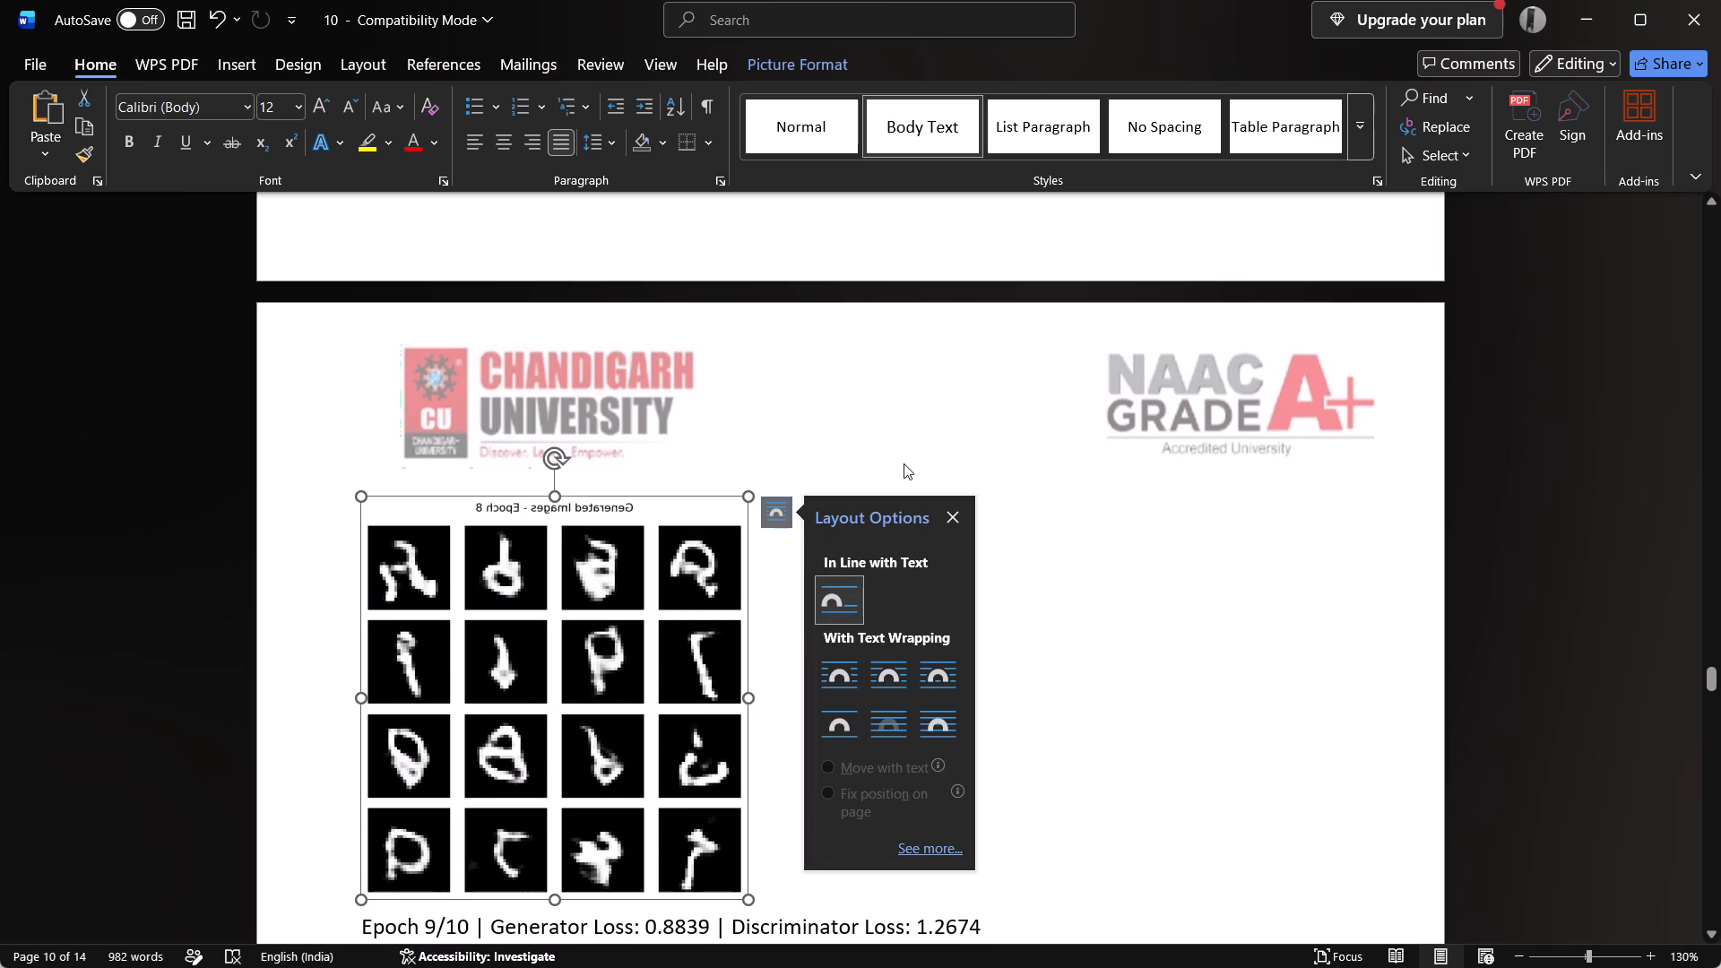
pyautogui.click(904, 463)
# Shrink the Epoch 9 image grid proportionally to about two thirds of its width.
pyautogui.scroll(2, 904, 463)
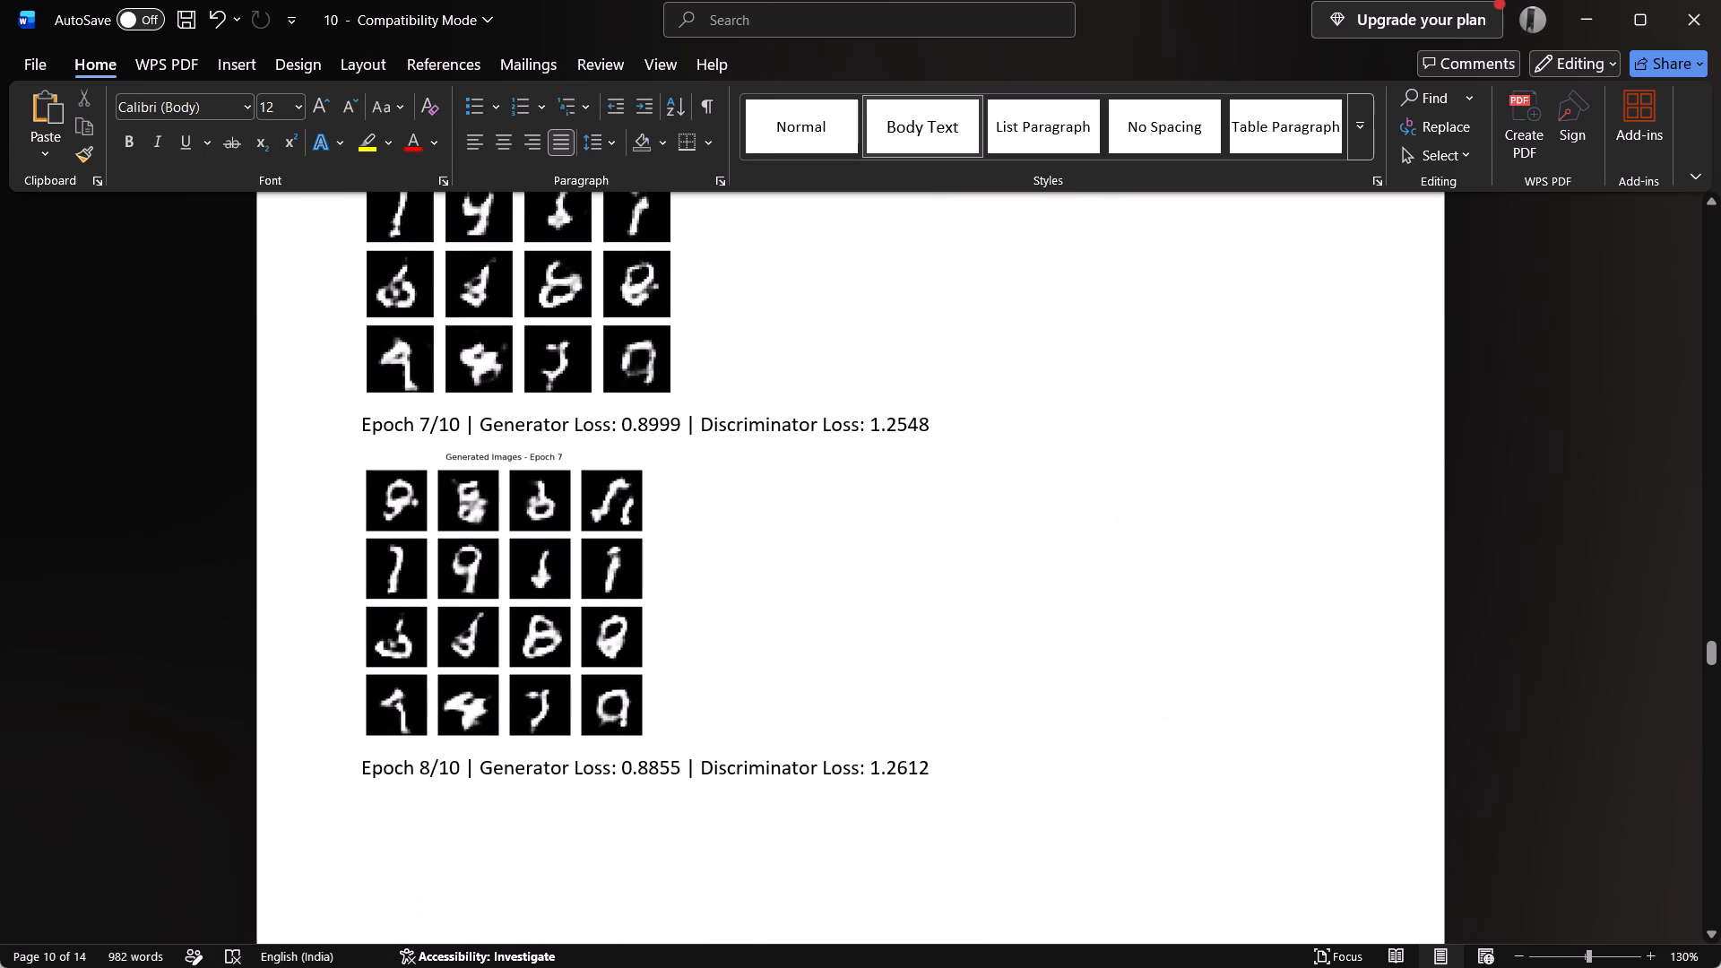
pyautogui.scroll(1, 904, 463)
pyautogui.scroll(-1, 904, 463)
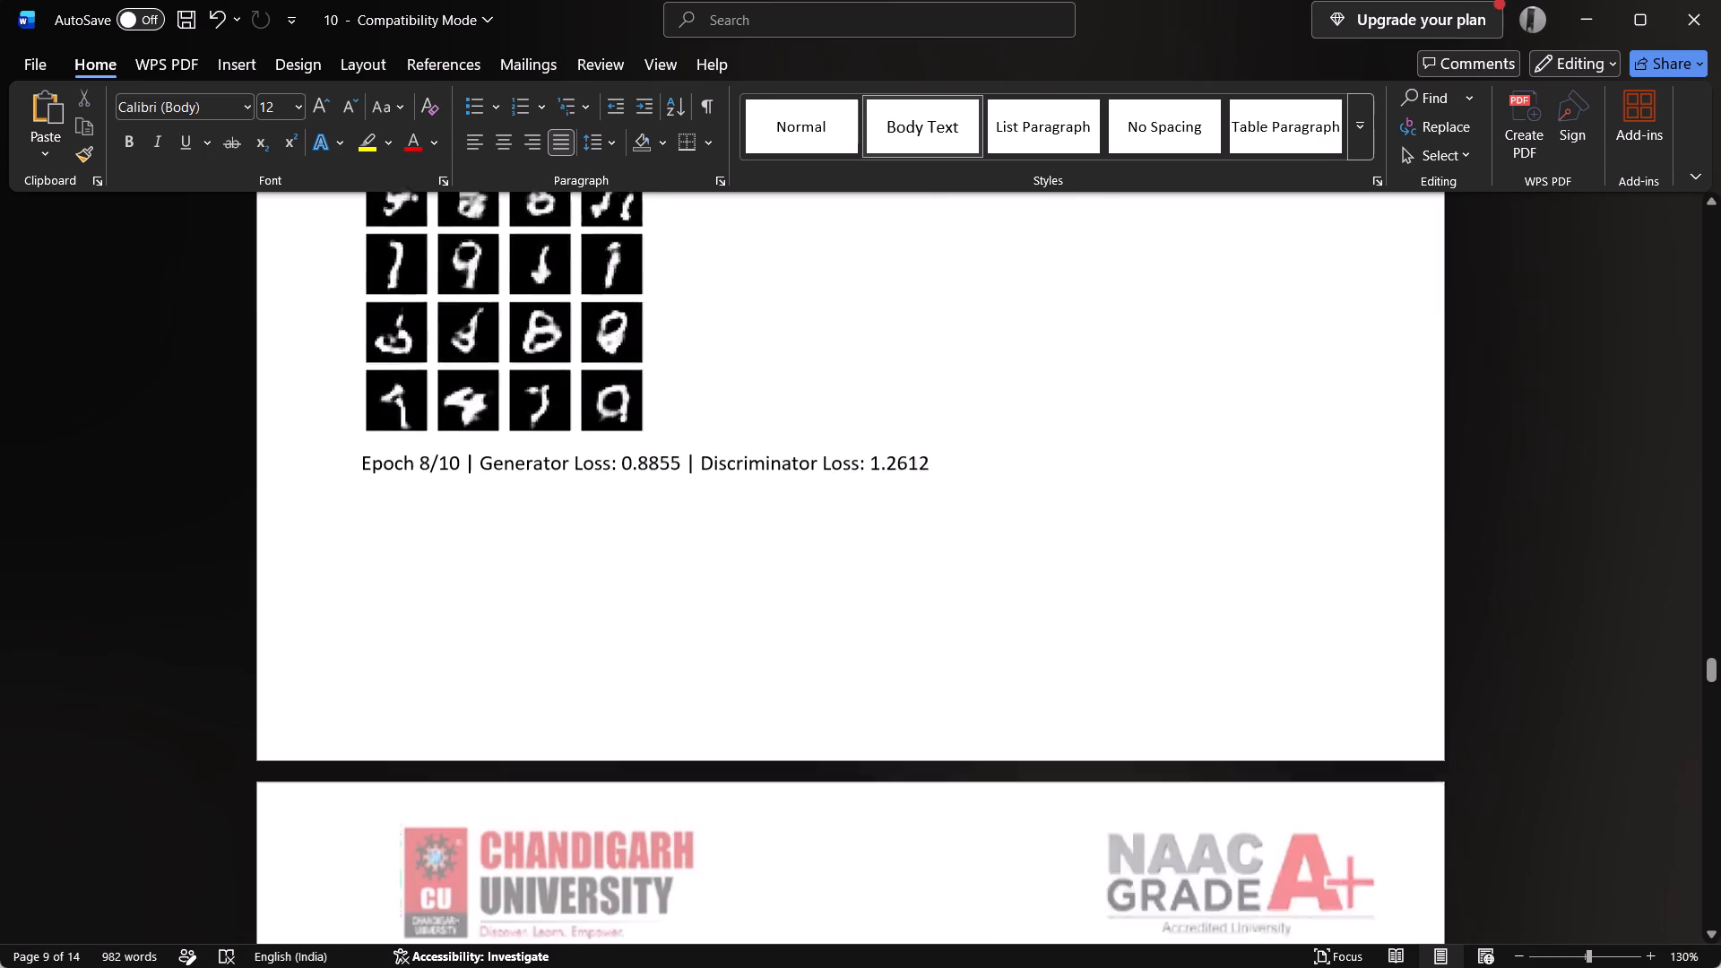
pyautogui.scroll(-2, 904, 463)
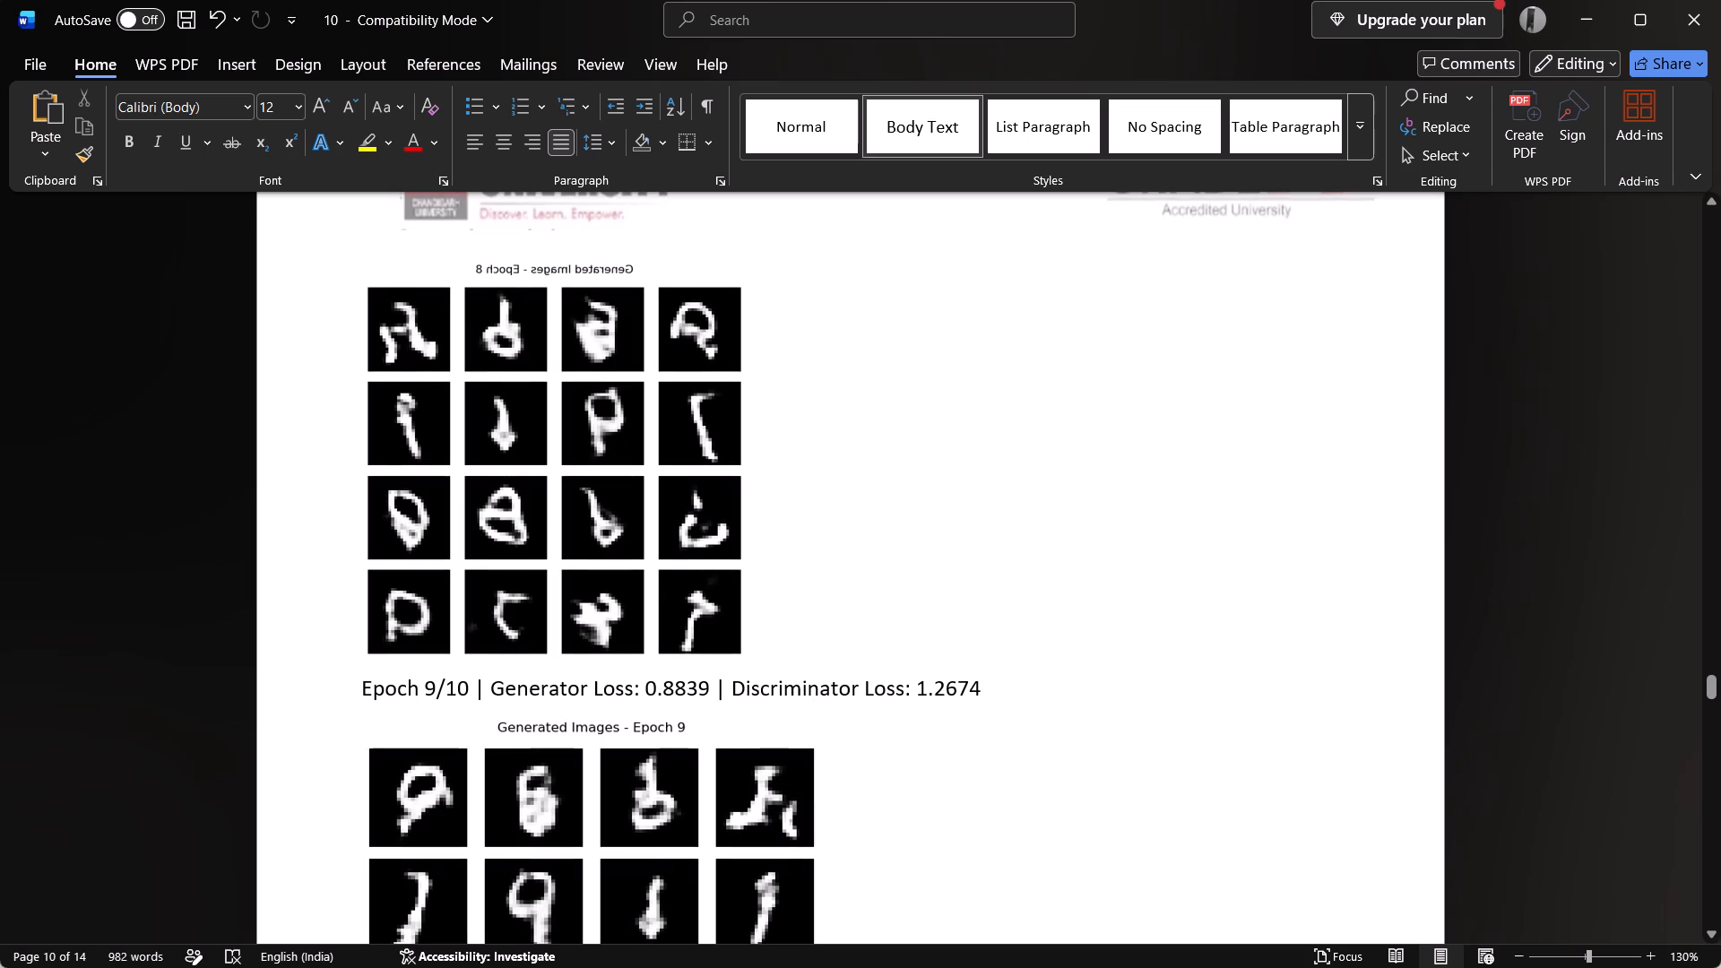
pyautogui.scroll(-1, 904, 463)
pyautogui.click(581, 565)
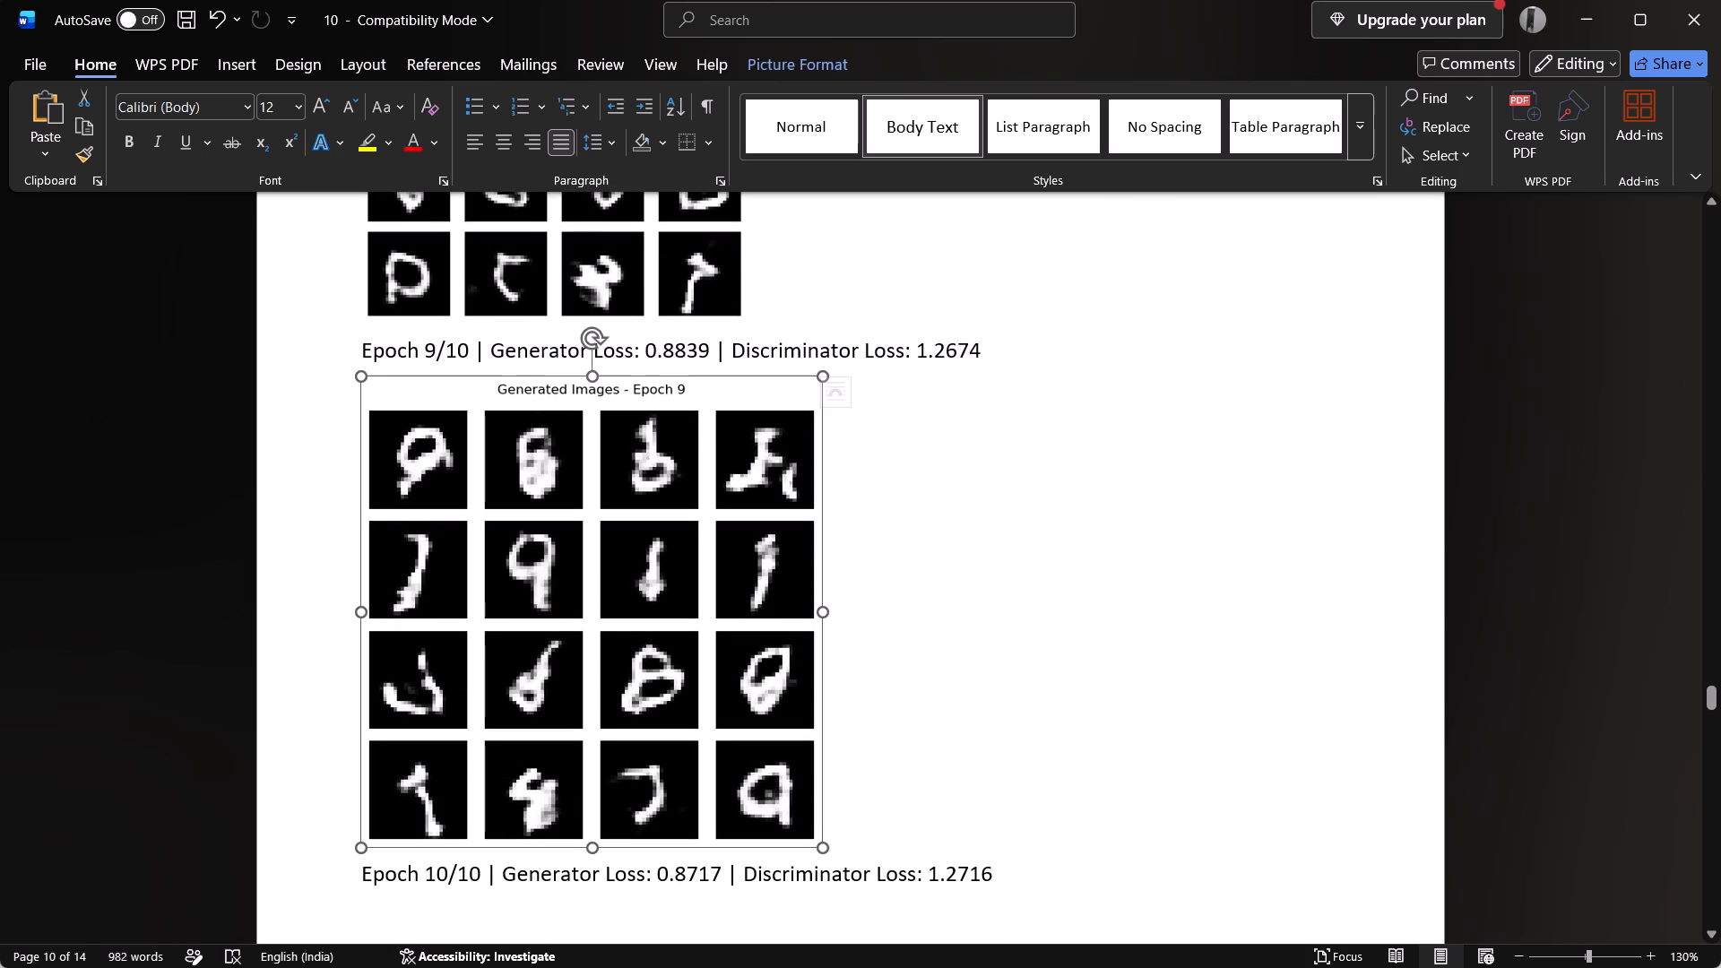
pyautogui.moveTo(362, 370); pyautogui.dragTo(431, 443)
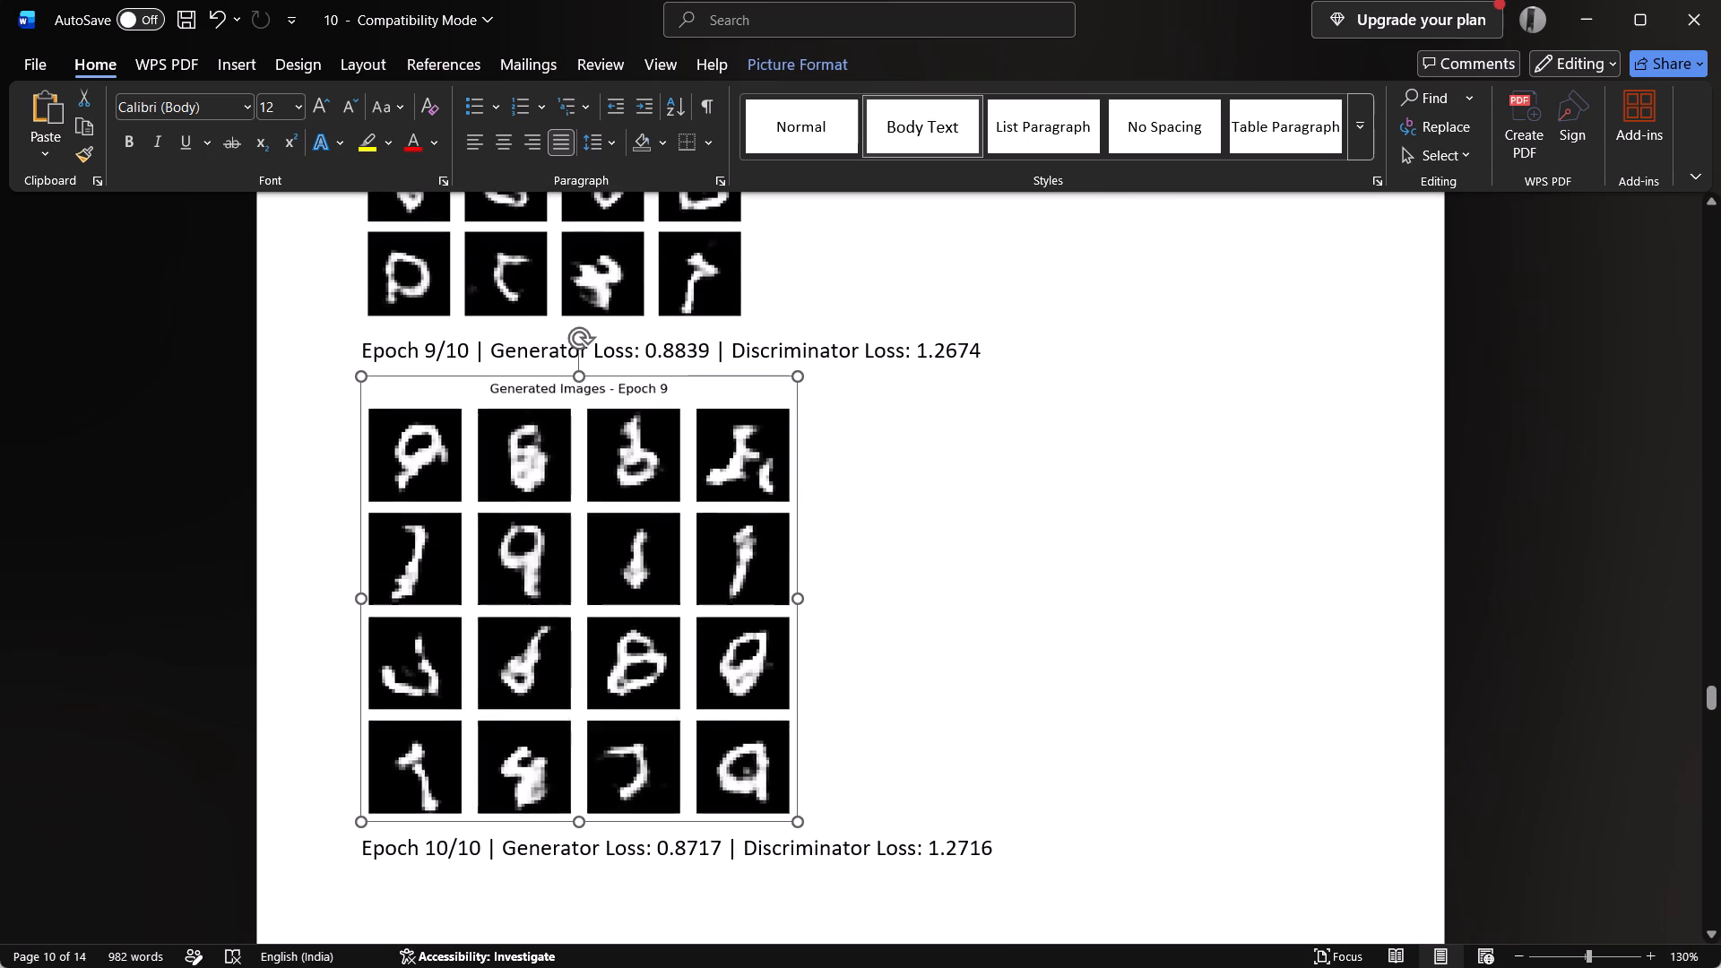
pyautogui.moveTo(431, 443); pyautogui.dragTo(526, 557)
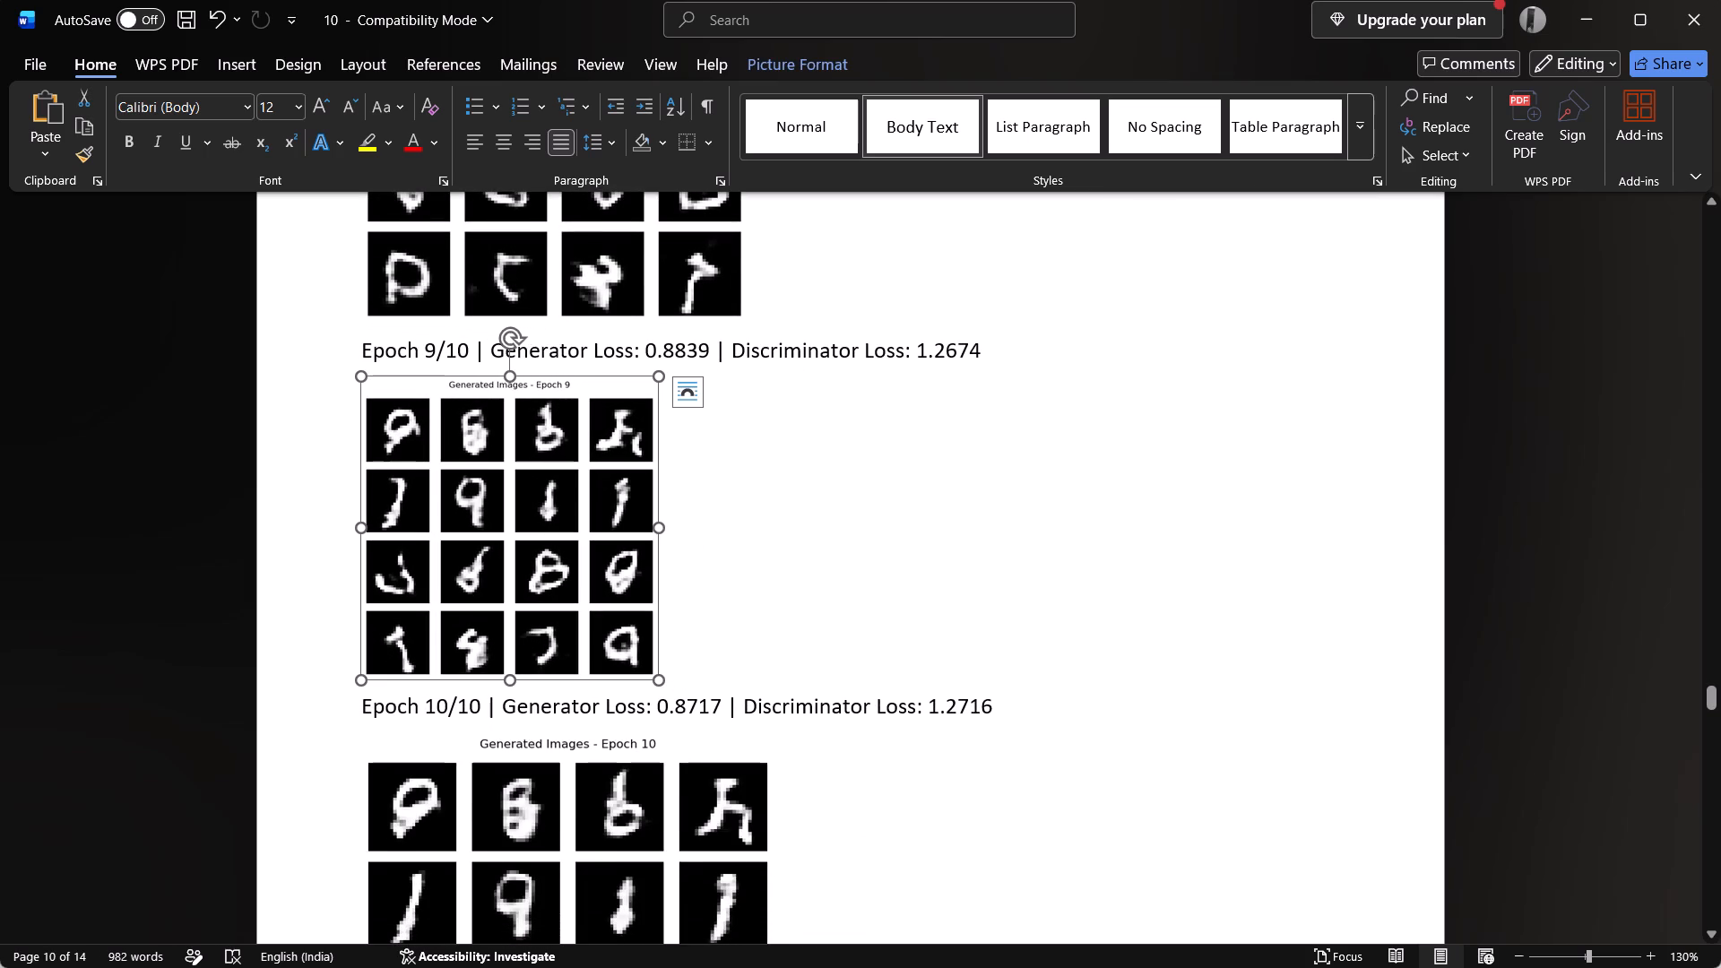
# Set the Epoch 10/10 and Epoch 9/10 loss lines around the Epoch 9 image grid to font size 11.
pyautogui.moveTo(1001, 711); pyautogui.dragTo(346, 694)
pyautogui.click(354, 96)
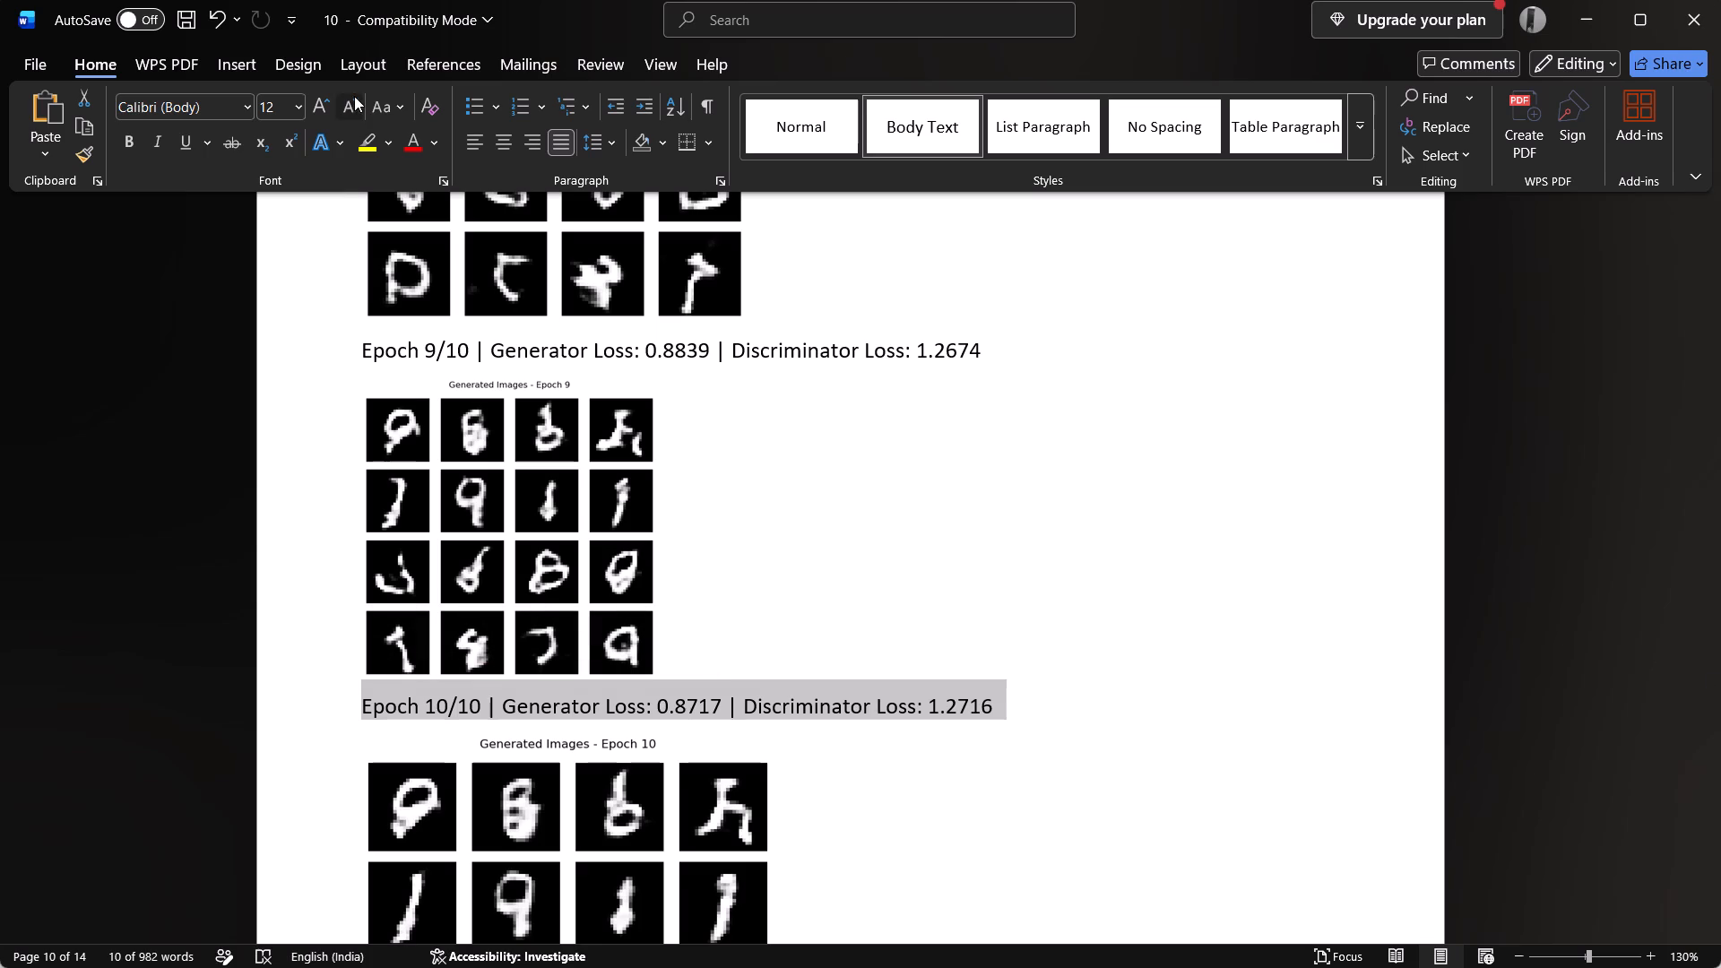
pyautogui.moveTo(999, 347); pyautogui.dragTo(381, 341)
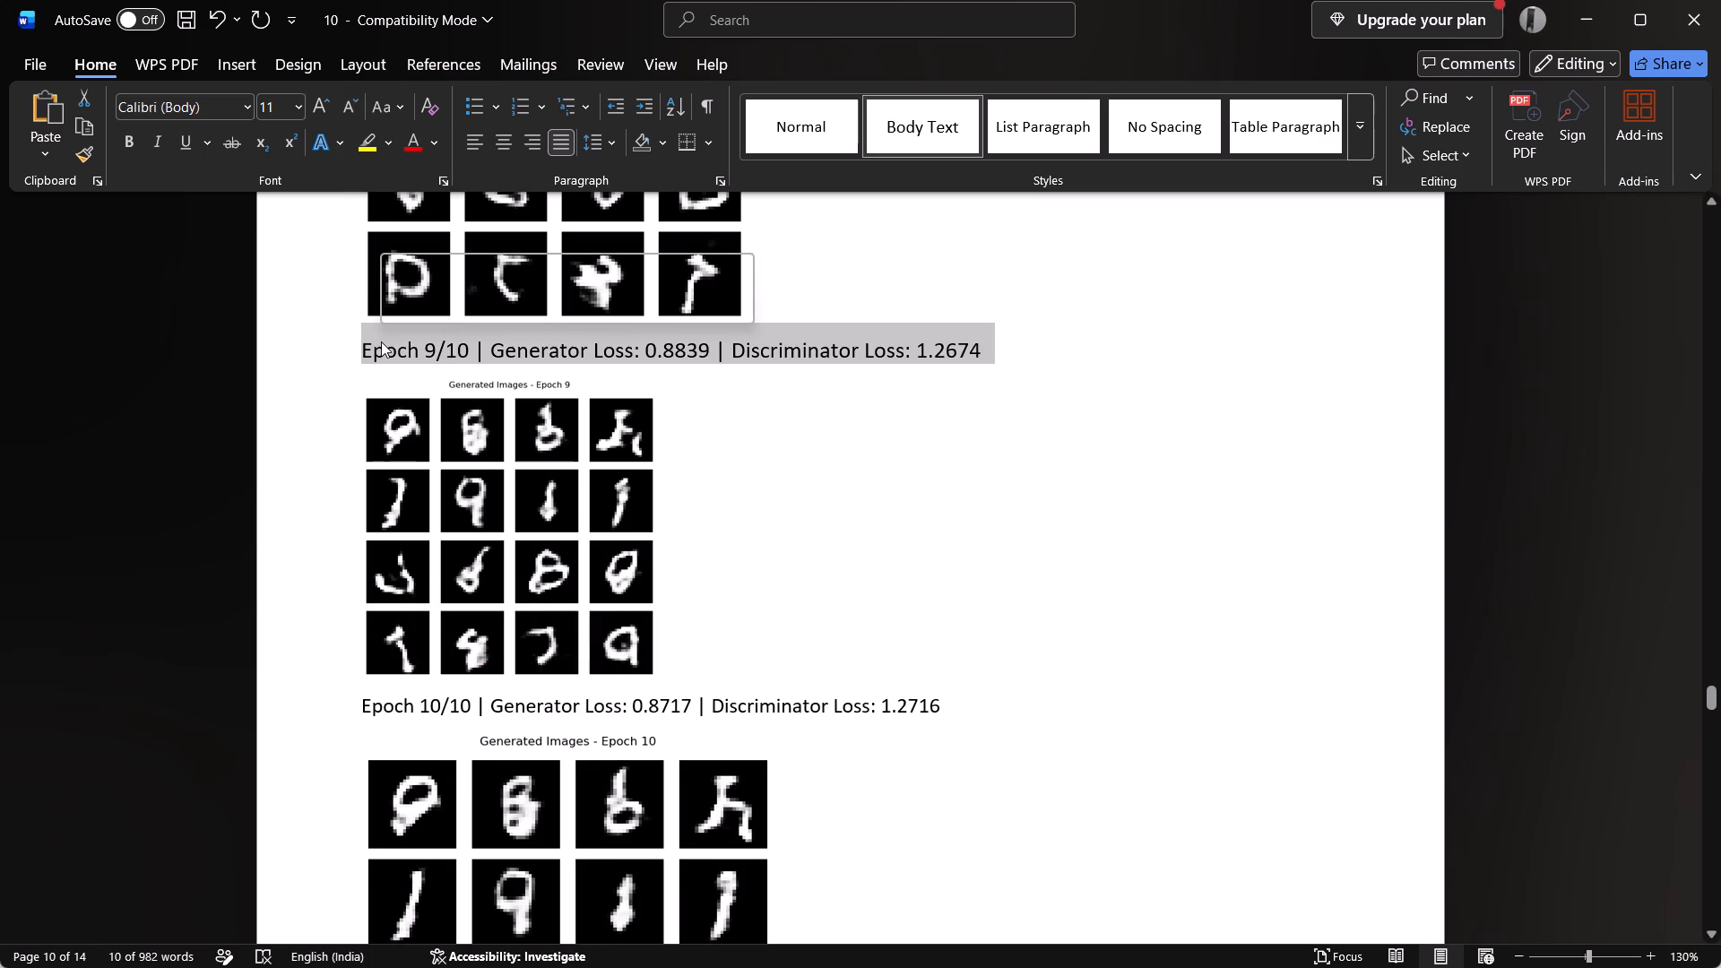
pyautogui.click(359, 114)
# Shrink the Epoch 10 image grid proportionally to roughly the size of the Epoch 9 grid.
pyautogui.scroll(1, 493, 285)
pyautogui.click(488, 354)
pyautogui.scroll(1, 488, 354)
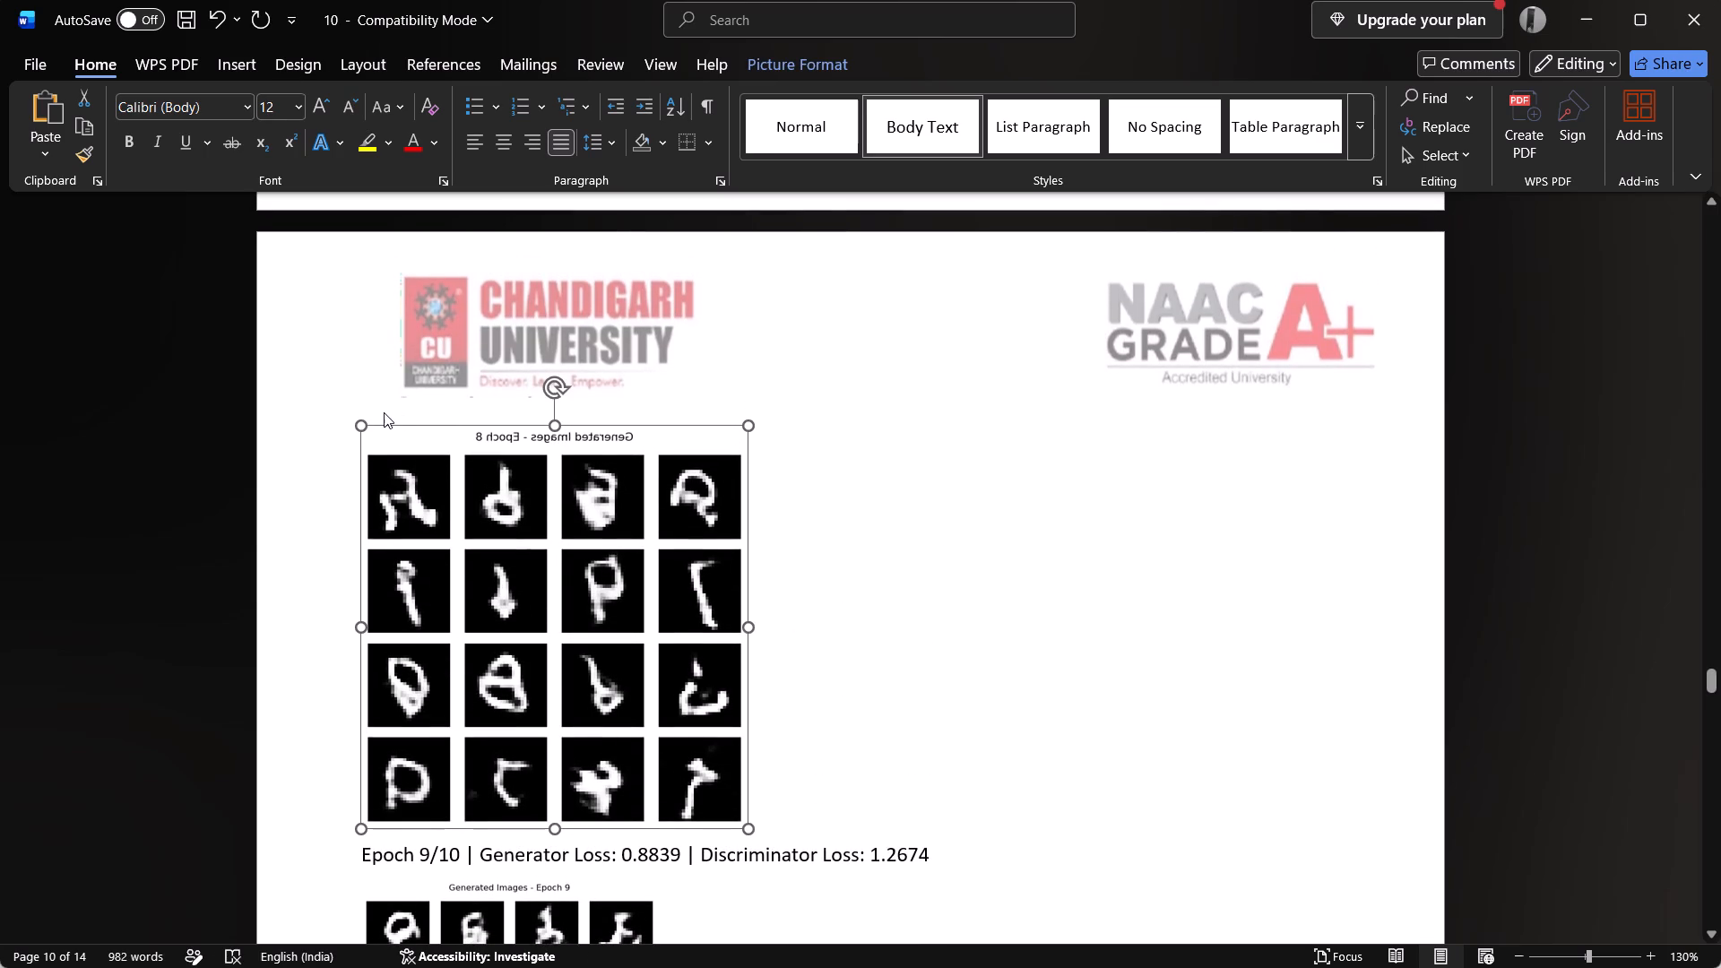
pyautogui.scroll(-2, 502, 580)
pyautogui.click(502, 580)
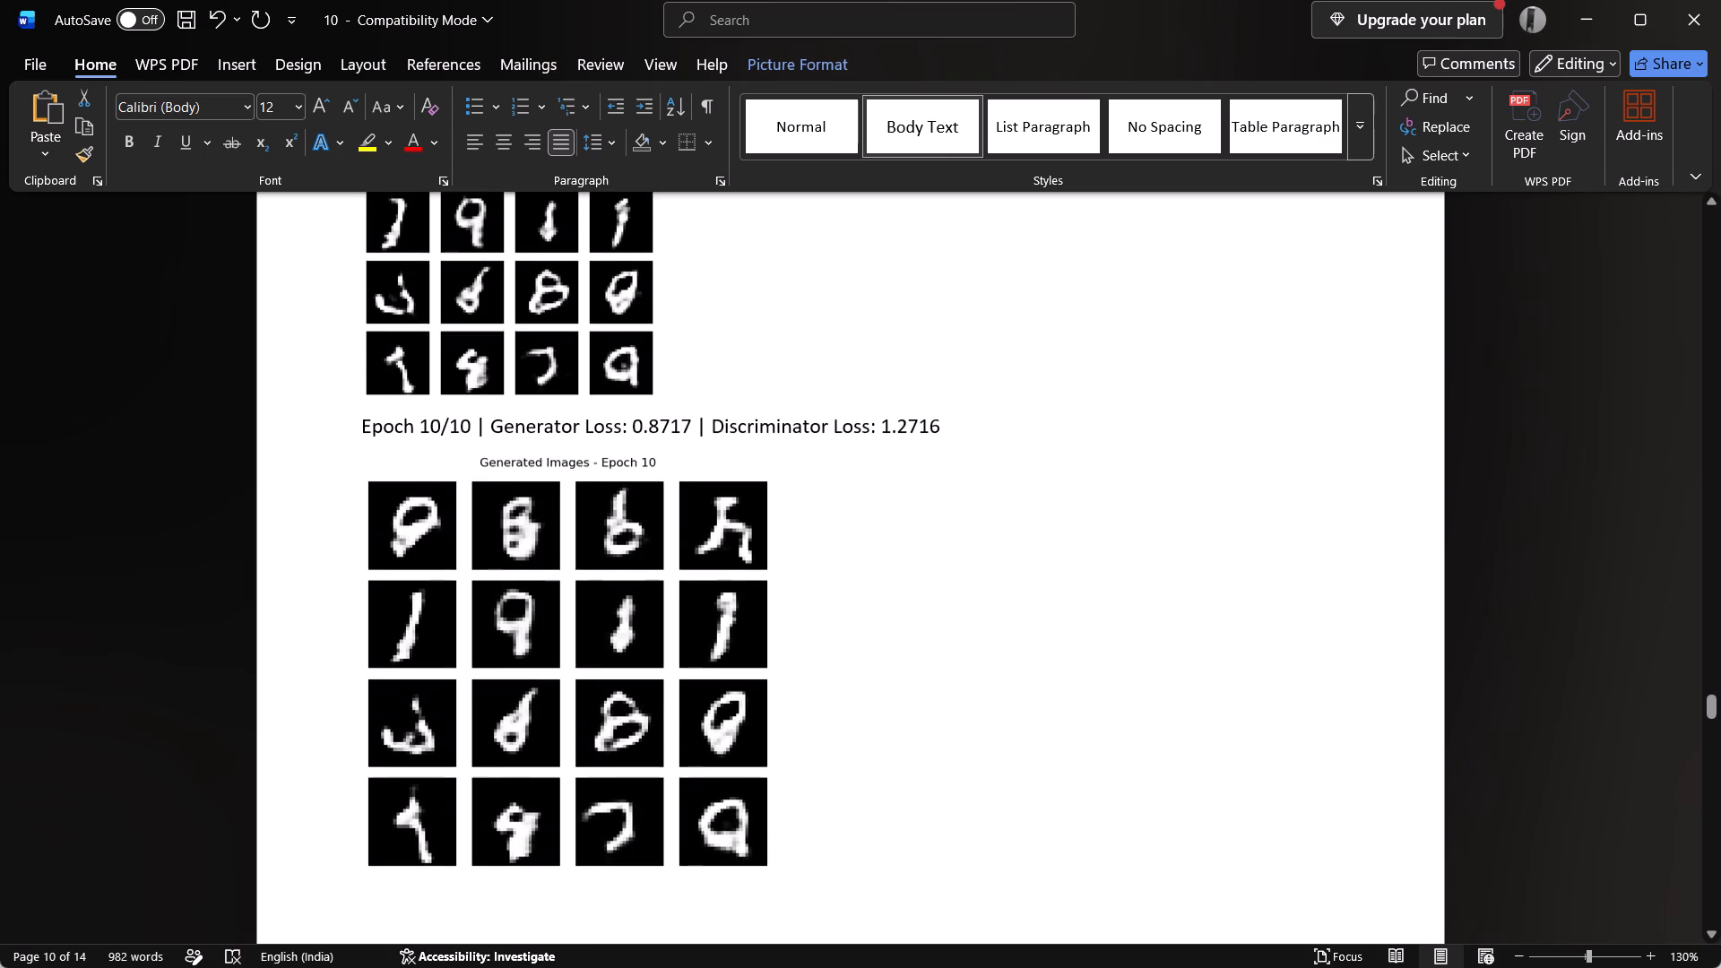
pyautogui.moveTo(359, 446); pyautogui.dragTo(469, 516)
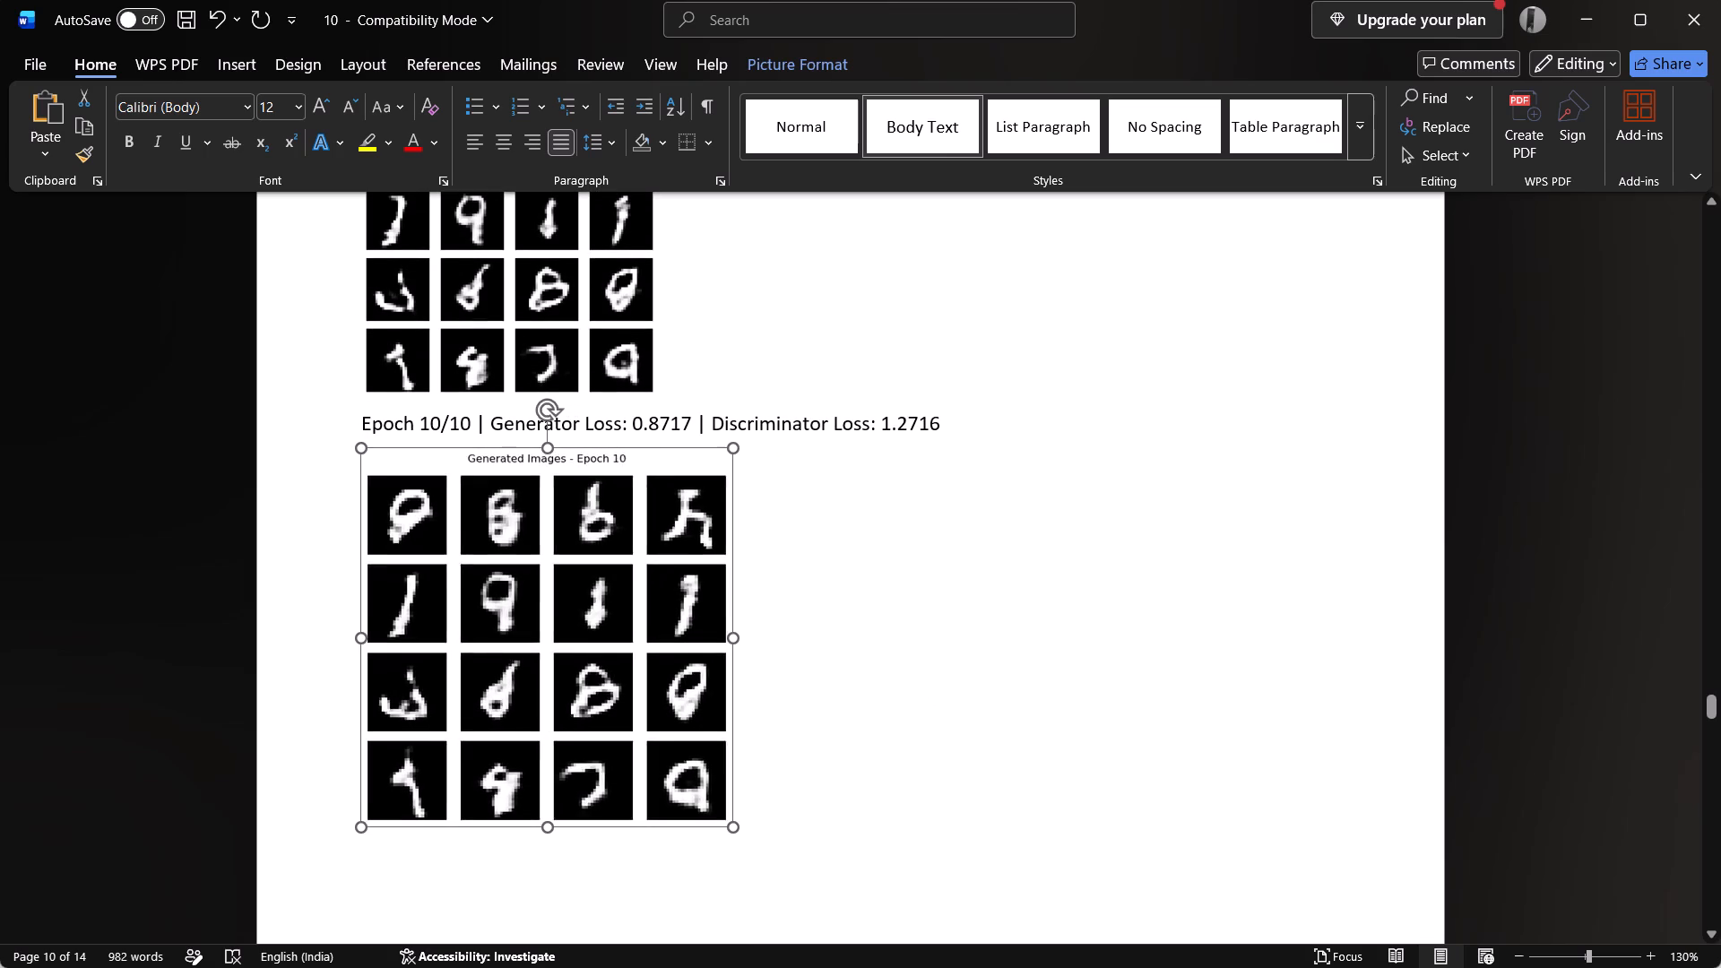
pyautogui.moveTo(469, 516); pyautogui.dragTo(557, 581)
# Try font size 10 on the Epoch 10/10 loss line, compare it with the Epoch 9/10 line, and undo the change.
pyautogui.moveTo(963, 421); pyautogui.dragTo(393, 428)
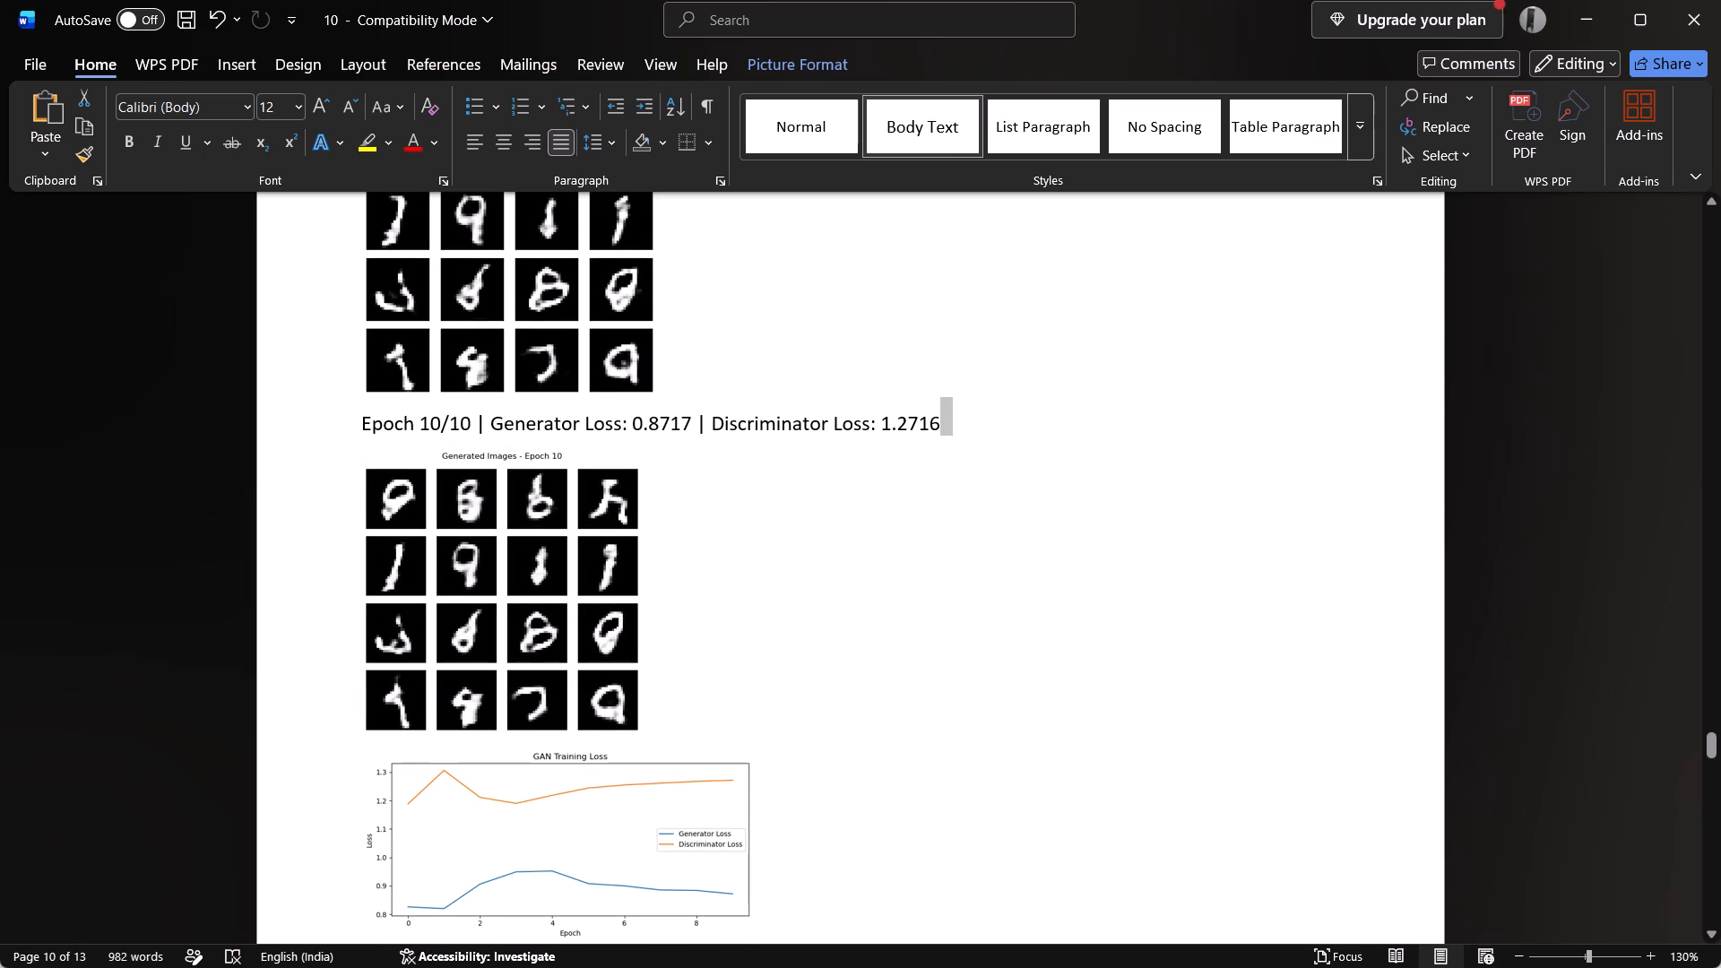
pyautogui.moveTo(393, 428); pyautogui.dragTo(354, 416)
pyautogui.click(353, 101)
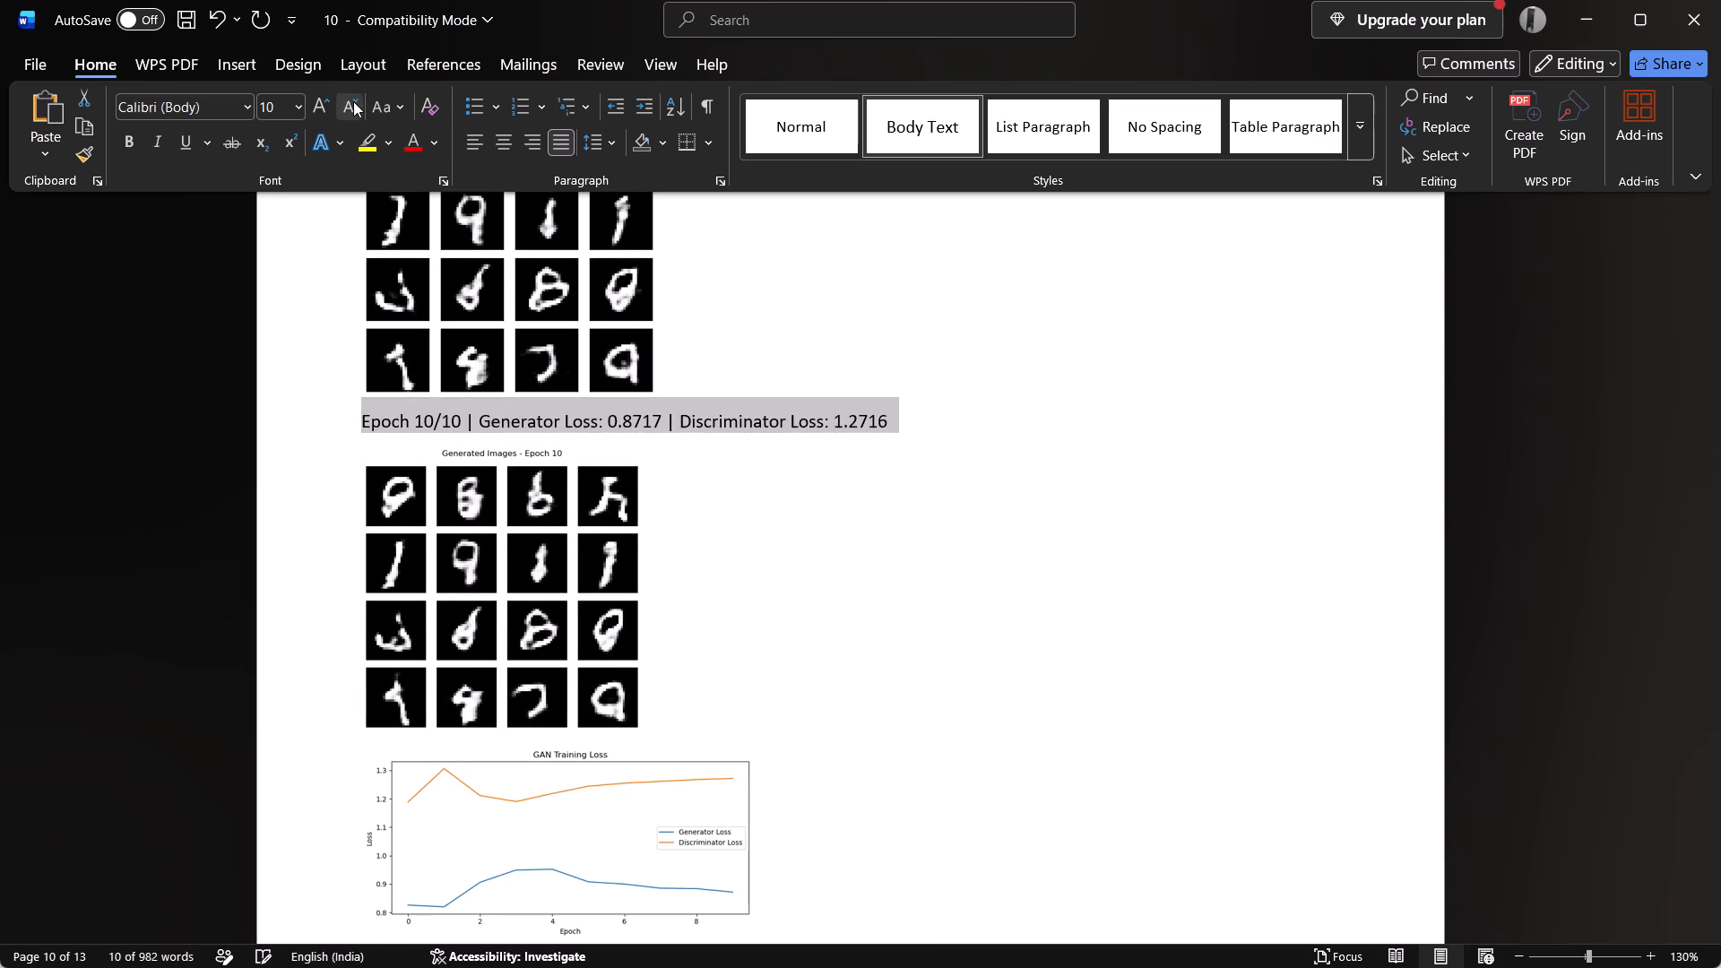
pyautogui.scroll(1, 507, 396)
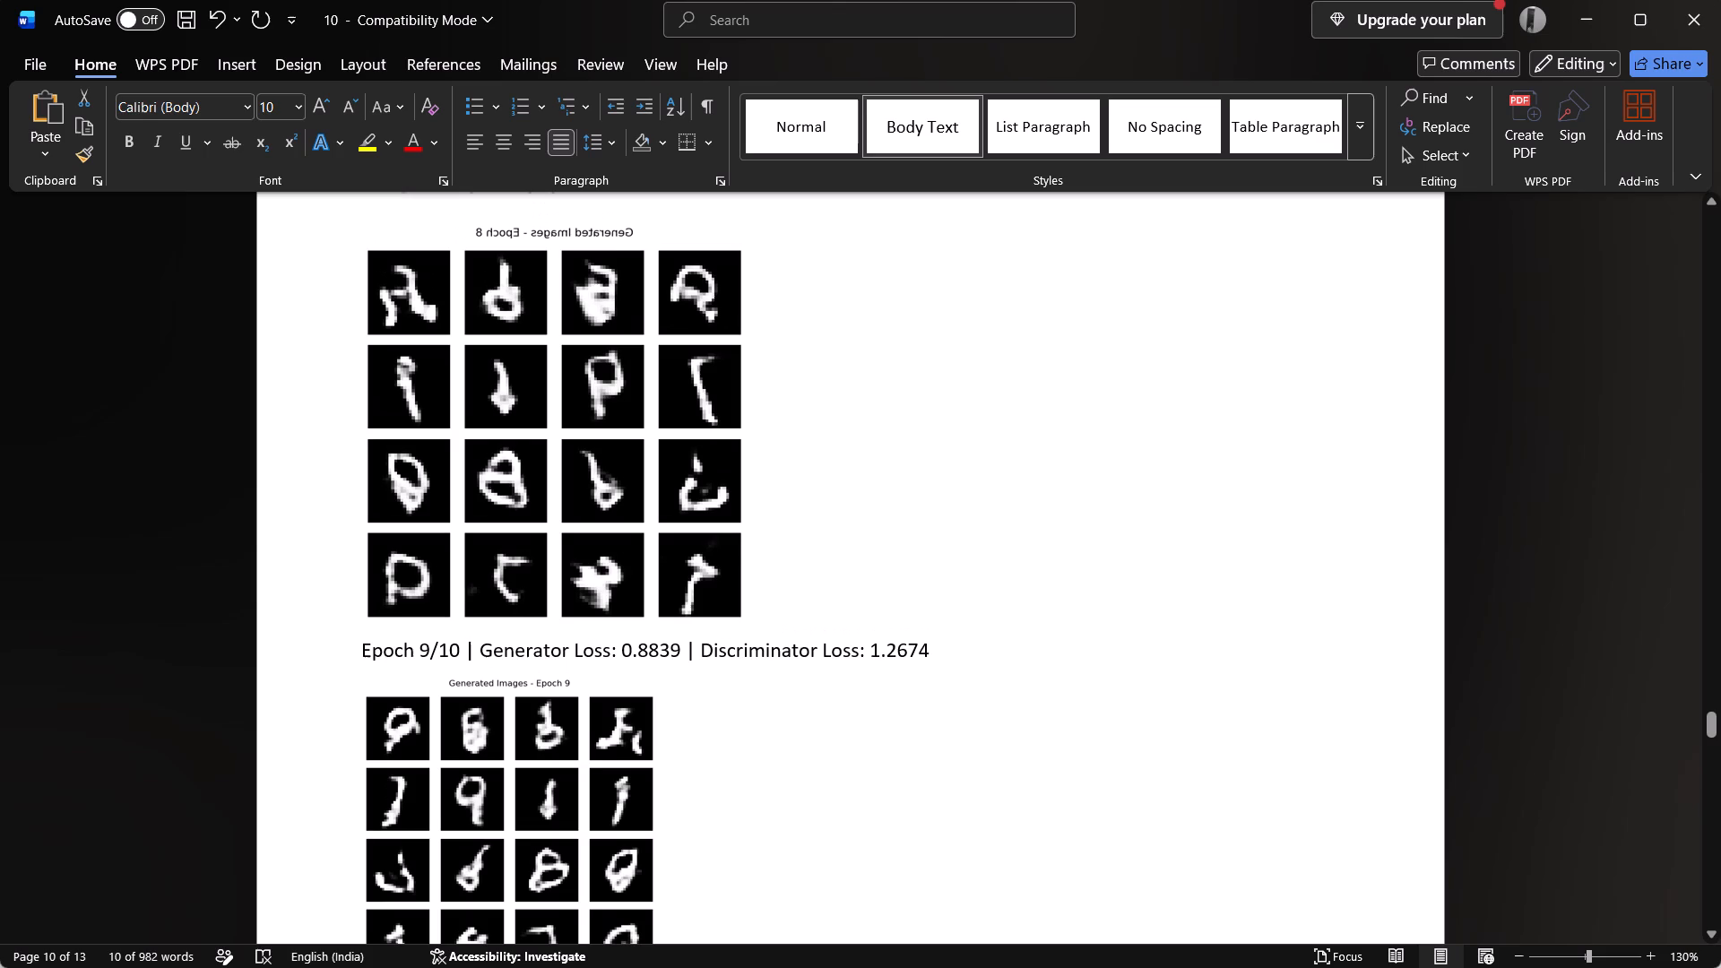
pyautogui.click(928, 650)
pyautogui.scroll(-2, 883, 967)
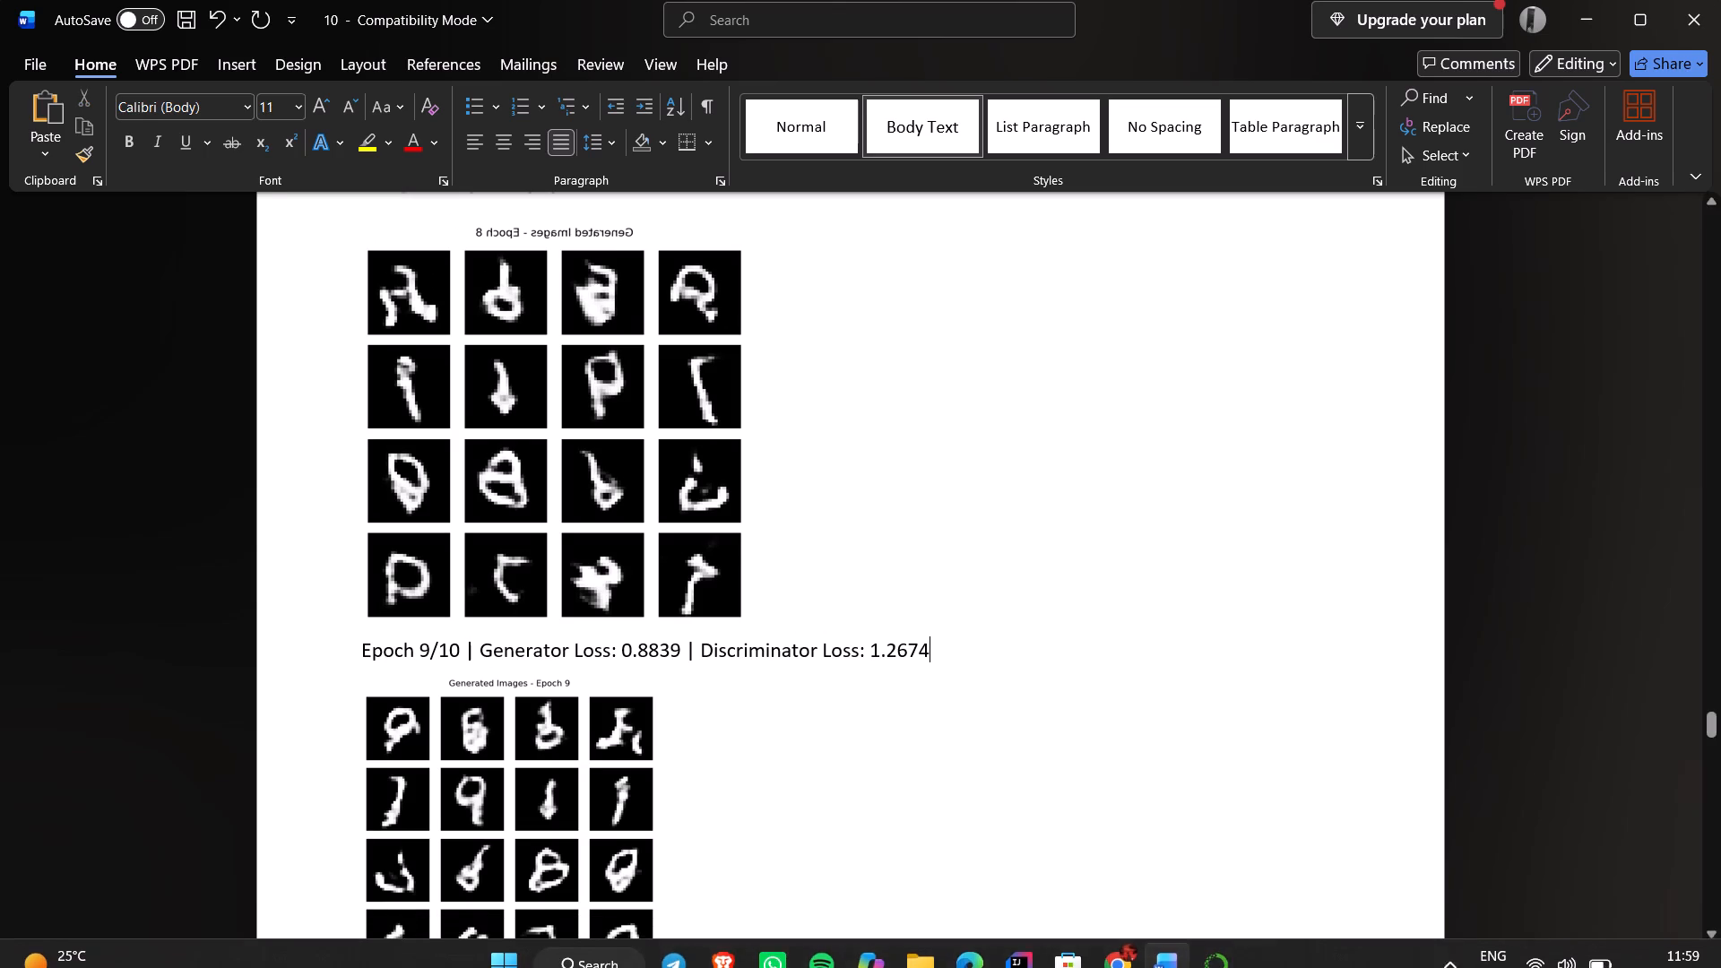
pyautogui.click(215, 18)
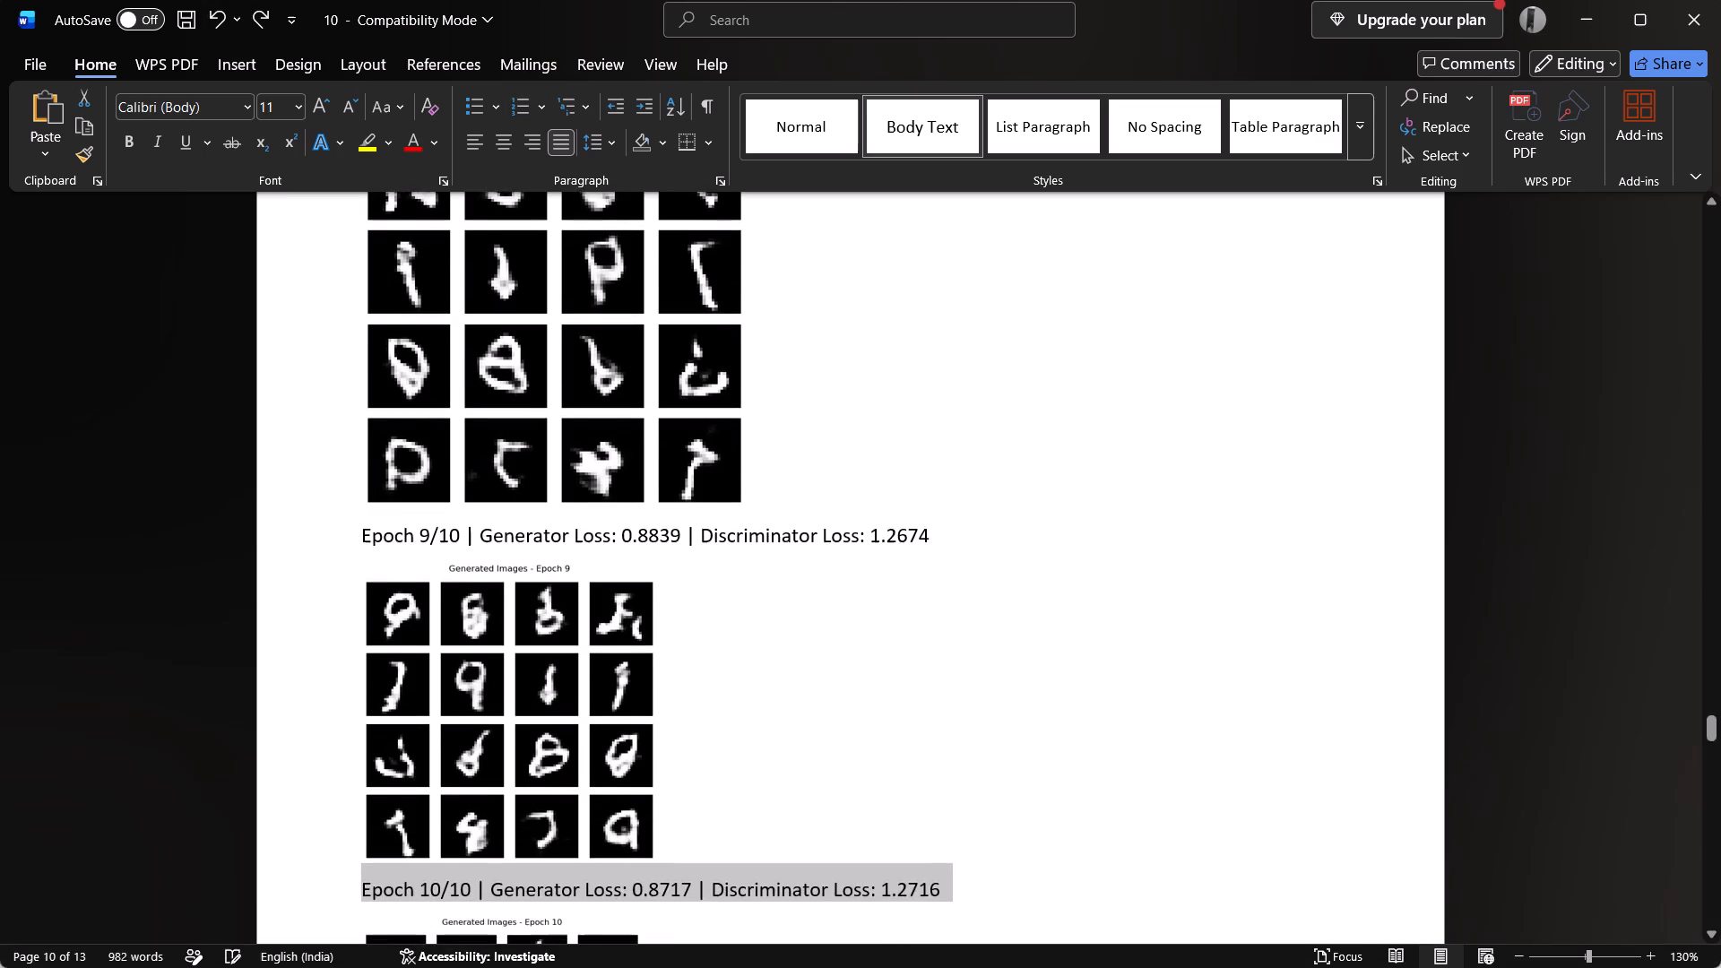
# Shrink the Epoch 8 image grid proportionally to roughly match the Epoch 9 and Epoch 10 grids.
pyautogui.scroll(-1, 583, 456)
pyautogui.click(560, 533)
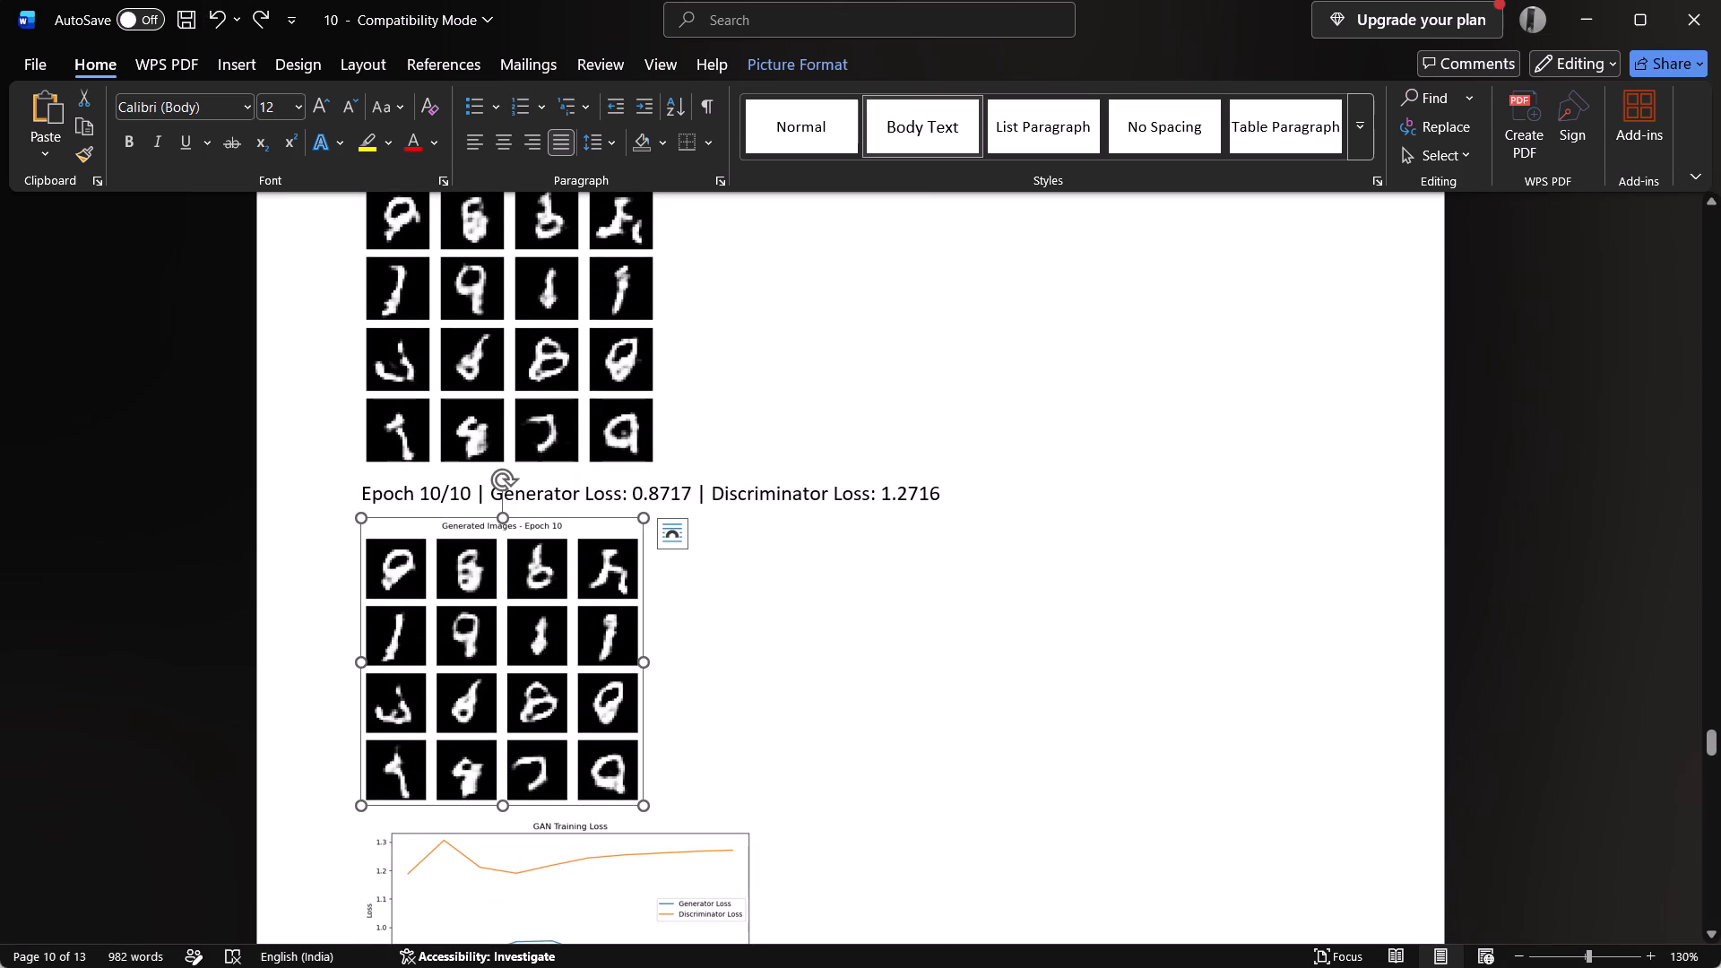
pyautogui.scroll(1, 626, 342)
pyautogui.click(528, 635)
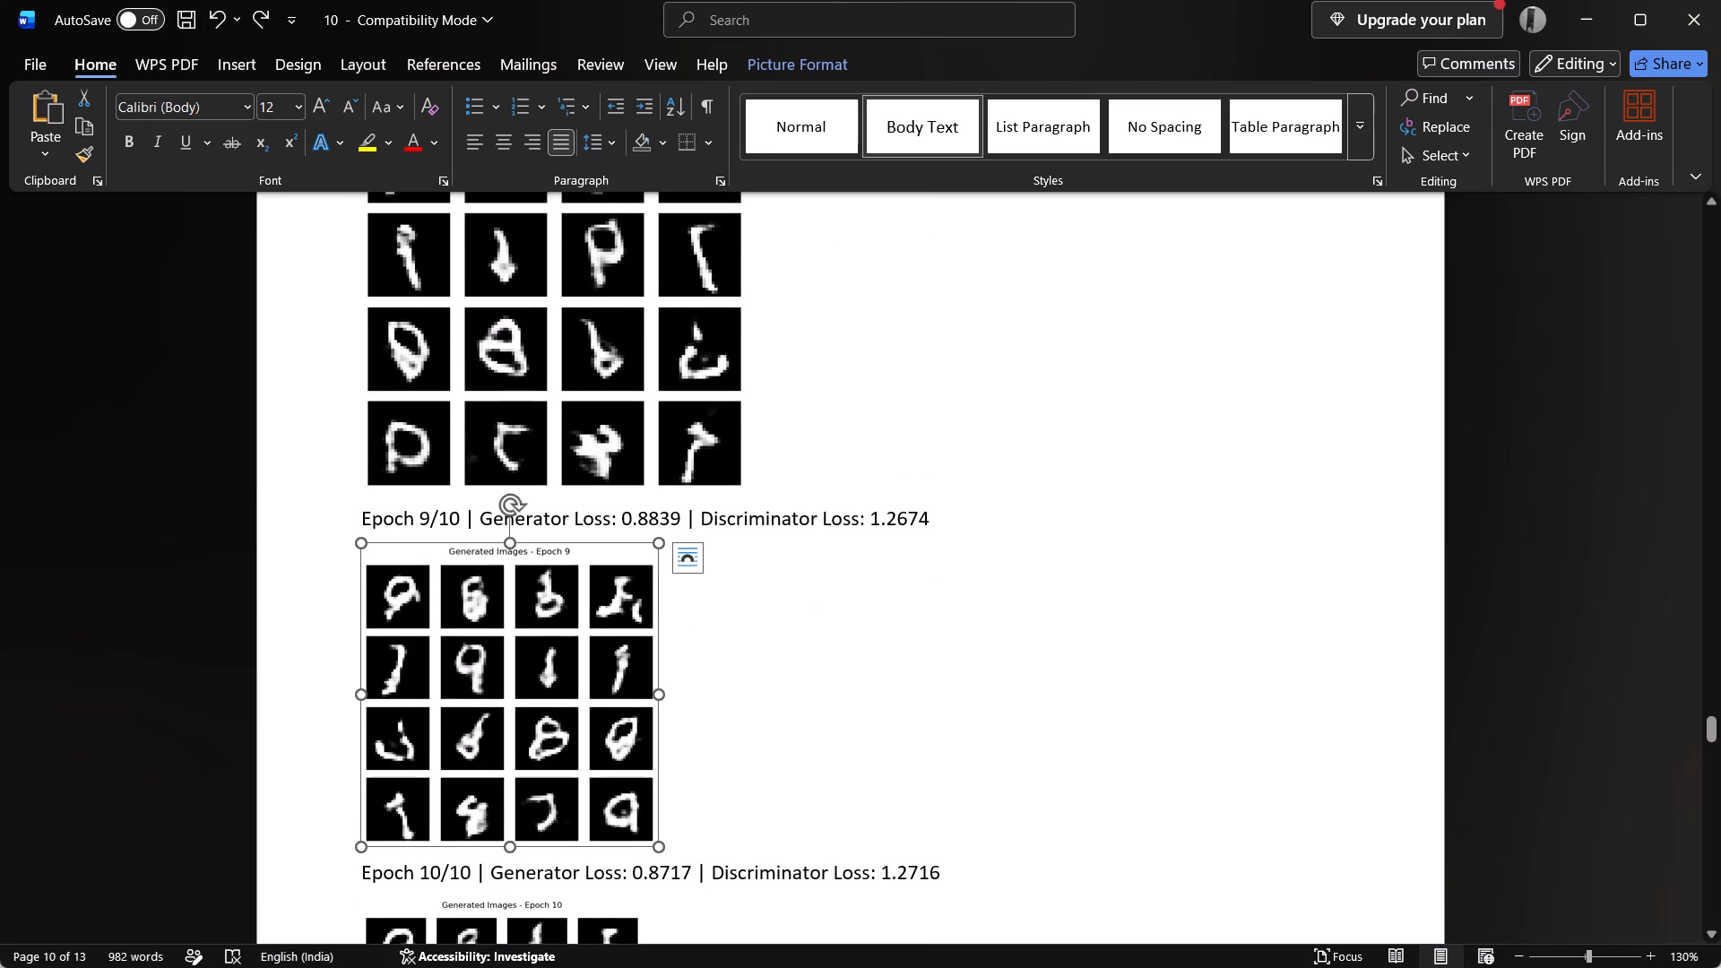
pyautogui.scroll(1, 369, 543)
pyautogui.click(411, 525)
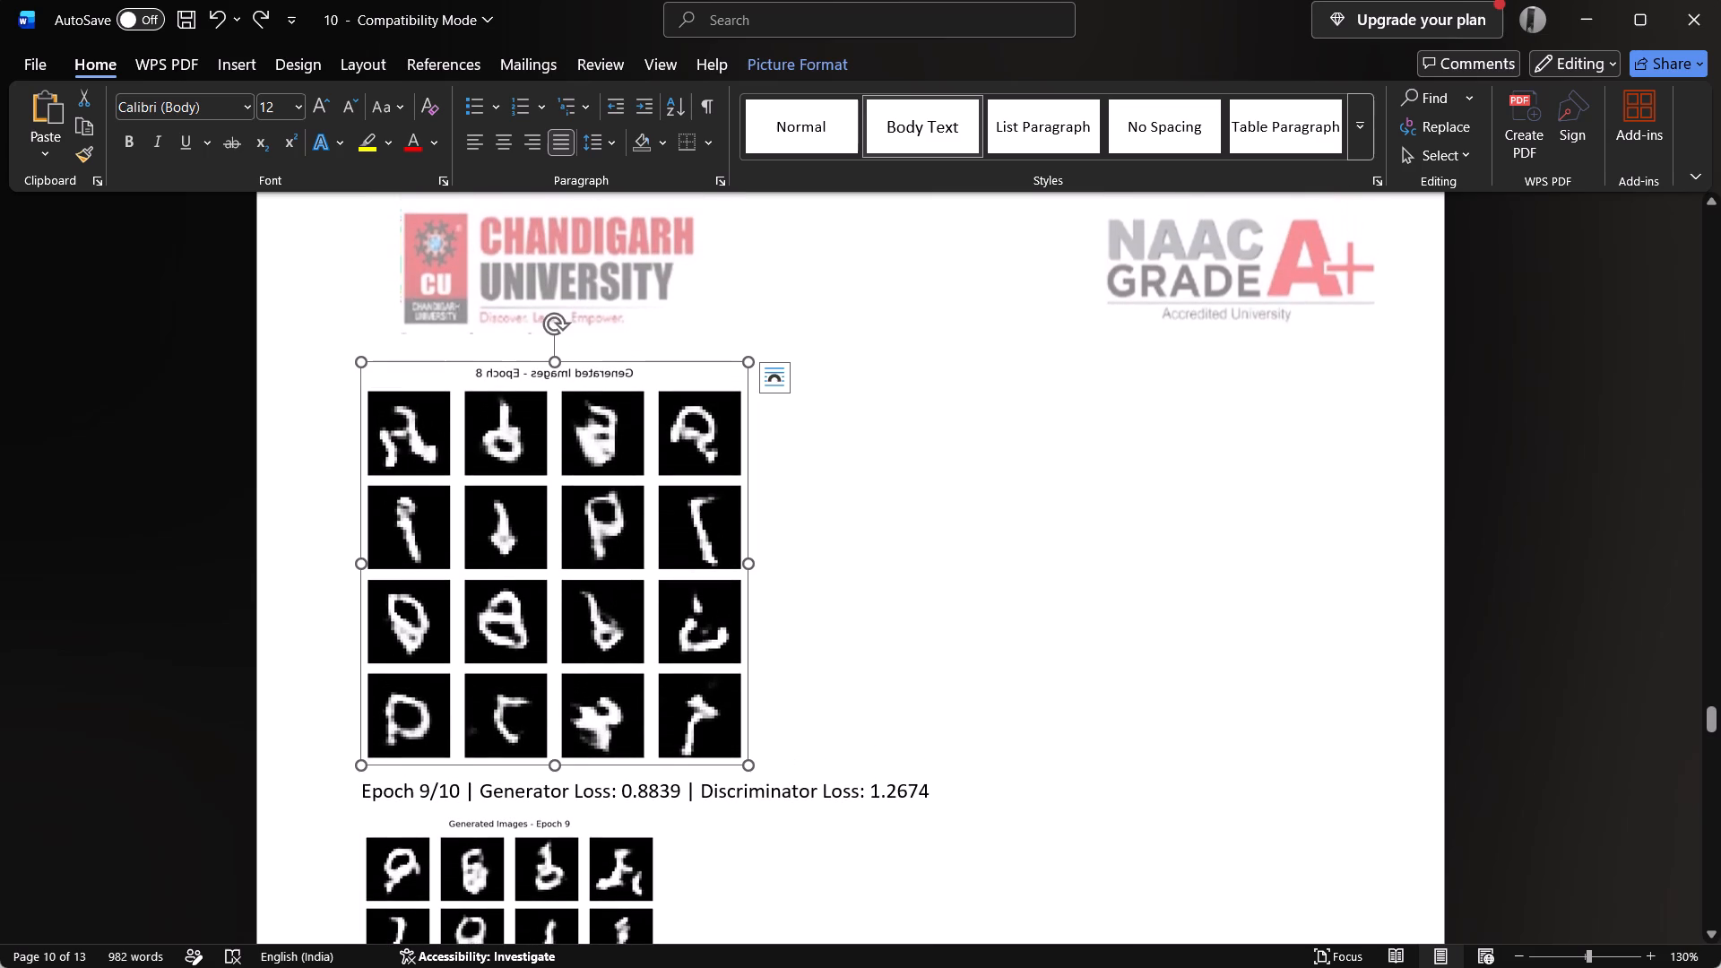
pyautogui.moveTo(356, 355); pyautogui.dragTo(435, 435)
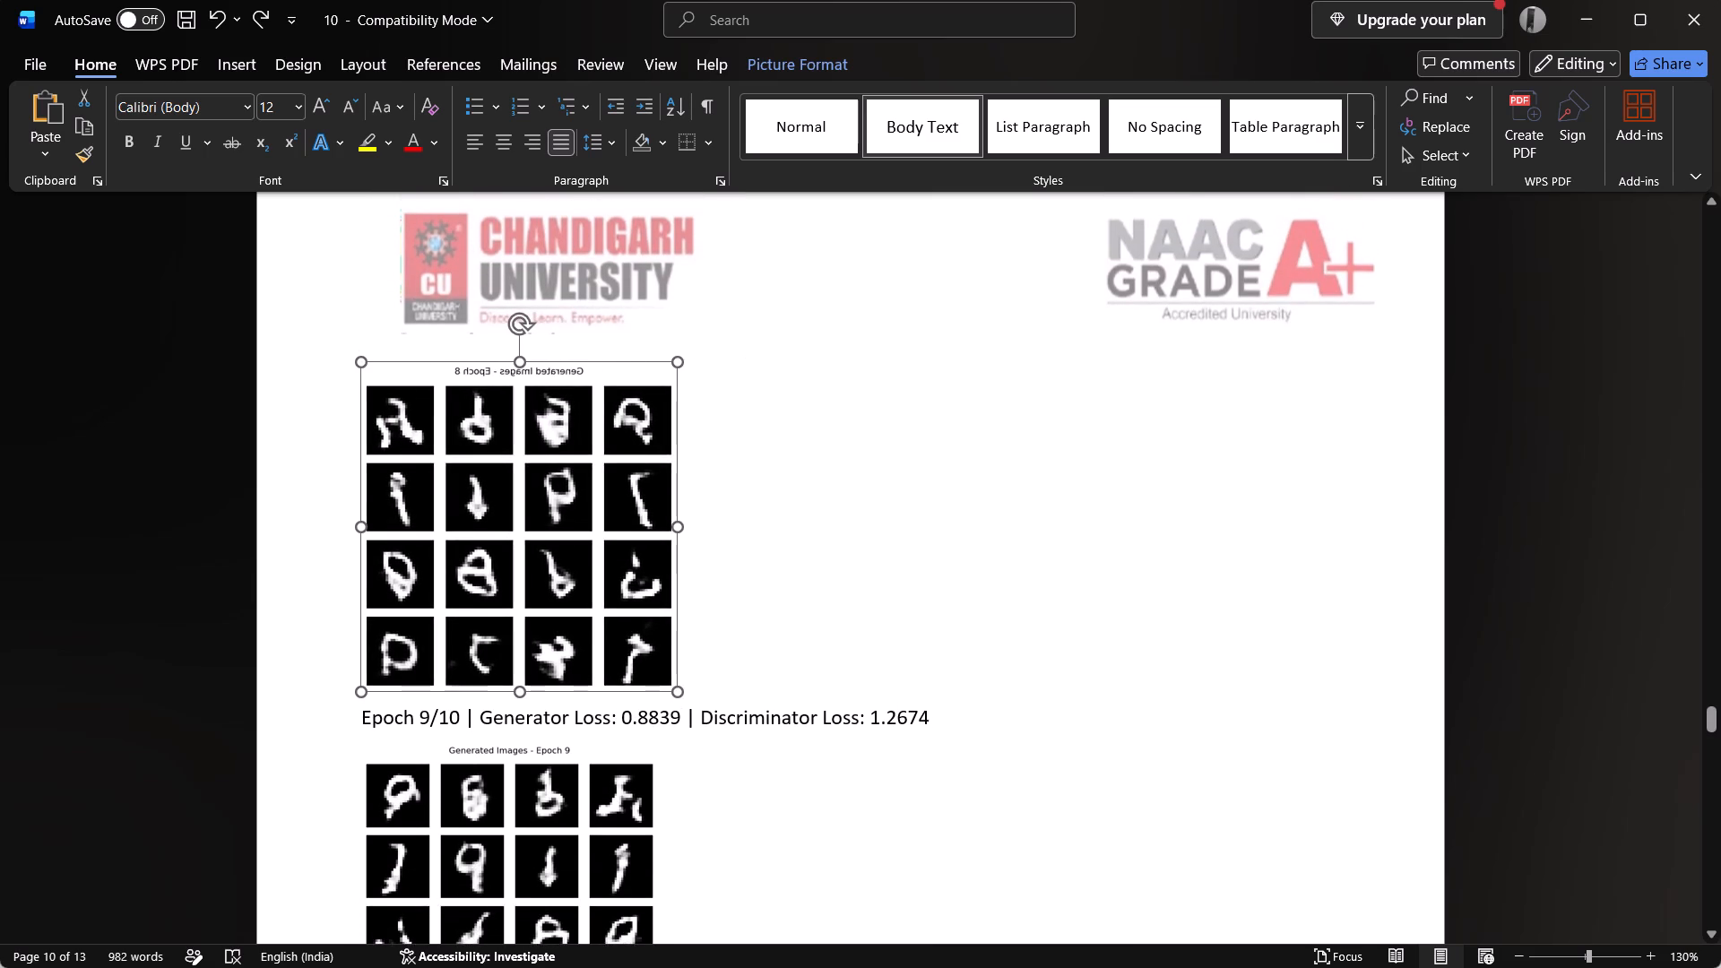
pyautogui.moveTo(435, 435); pyautogui.dragTo(447, 454)
# Shrink the GAN Training Loss chart below the Epoch 10 image grid proportionally.
pyautogui.scroll(-2, 447, 454)
pyautogui.scroll(1, 447, 454)
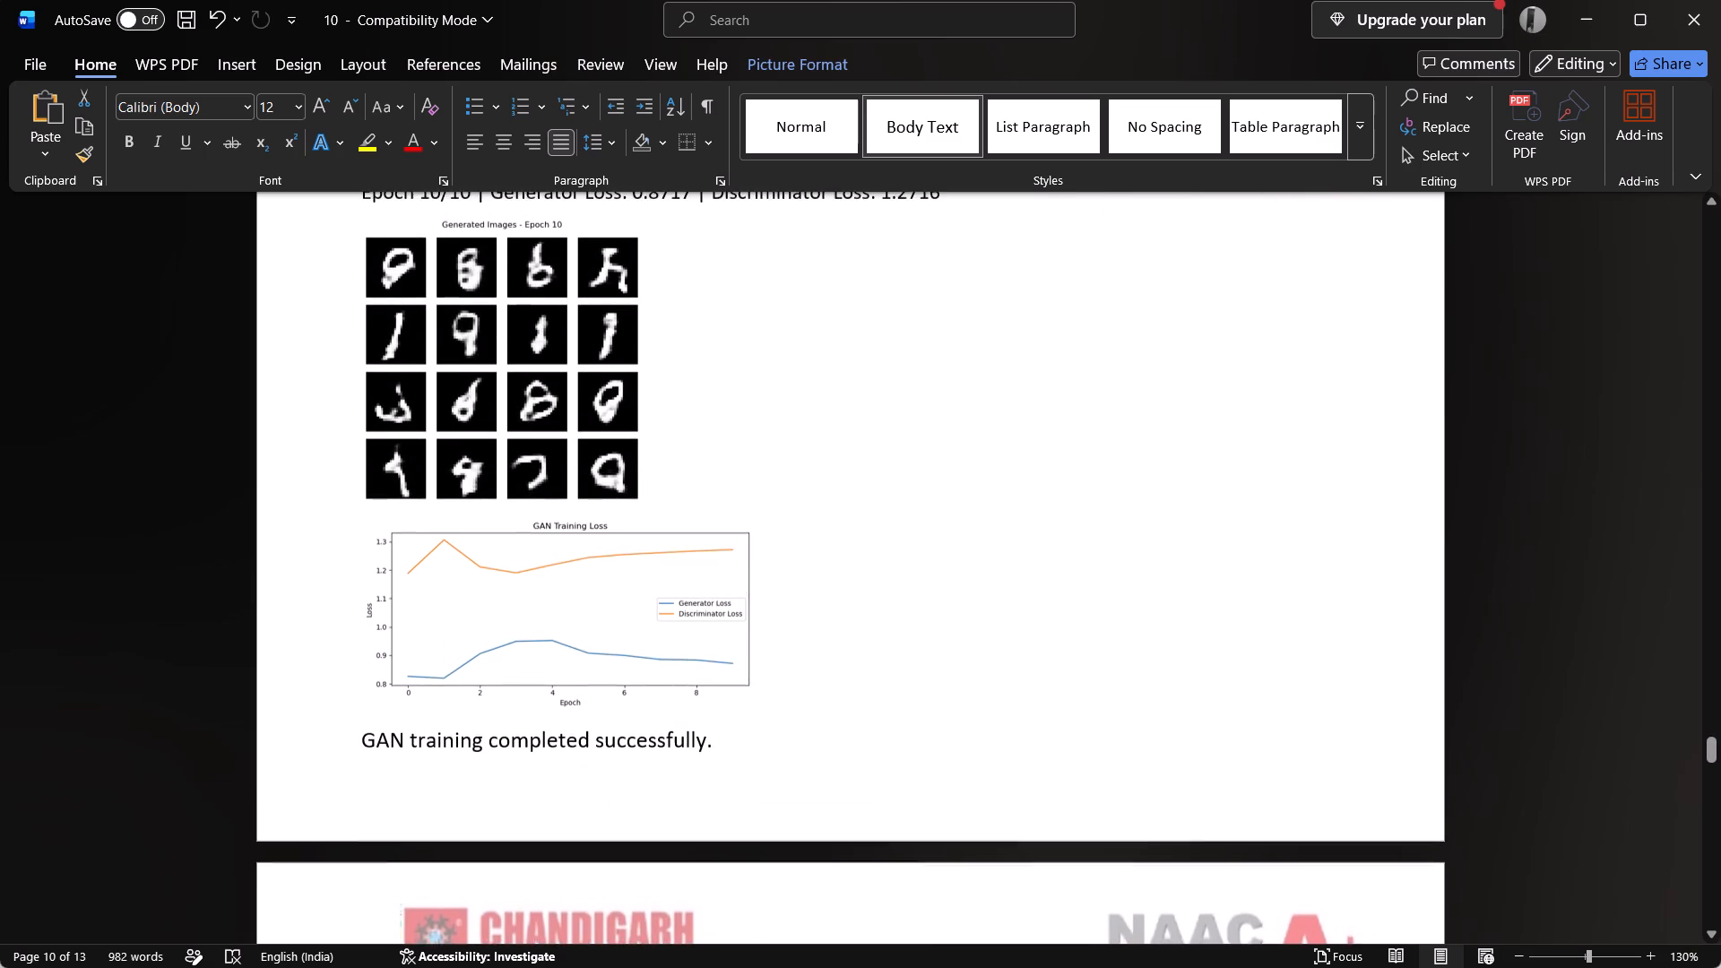
pyautogui.click(459, 539)
pyautogui.moveTo(361, 523); pyautogui.dragTo(390, 537)
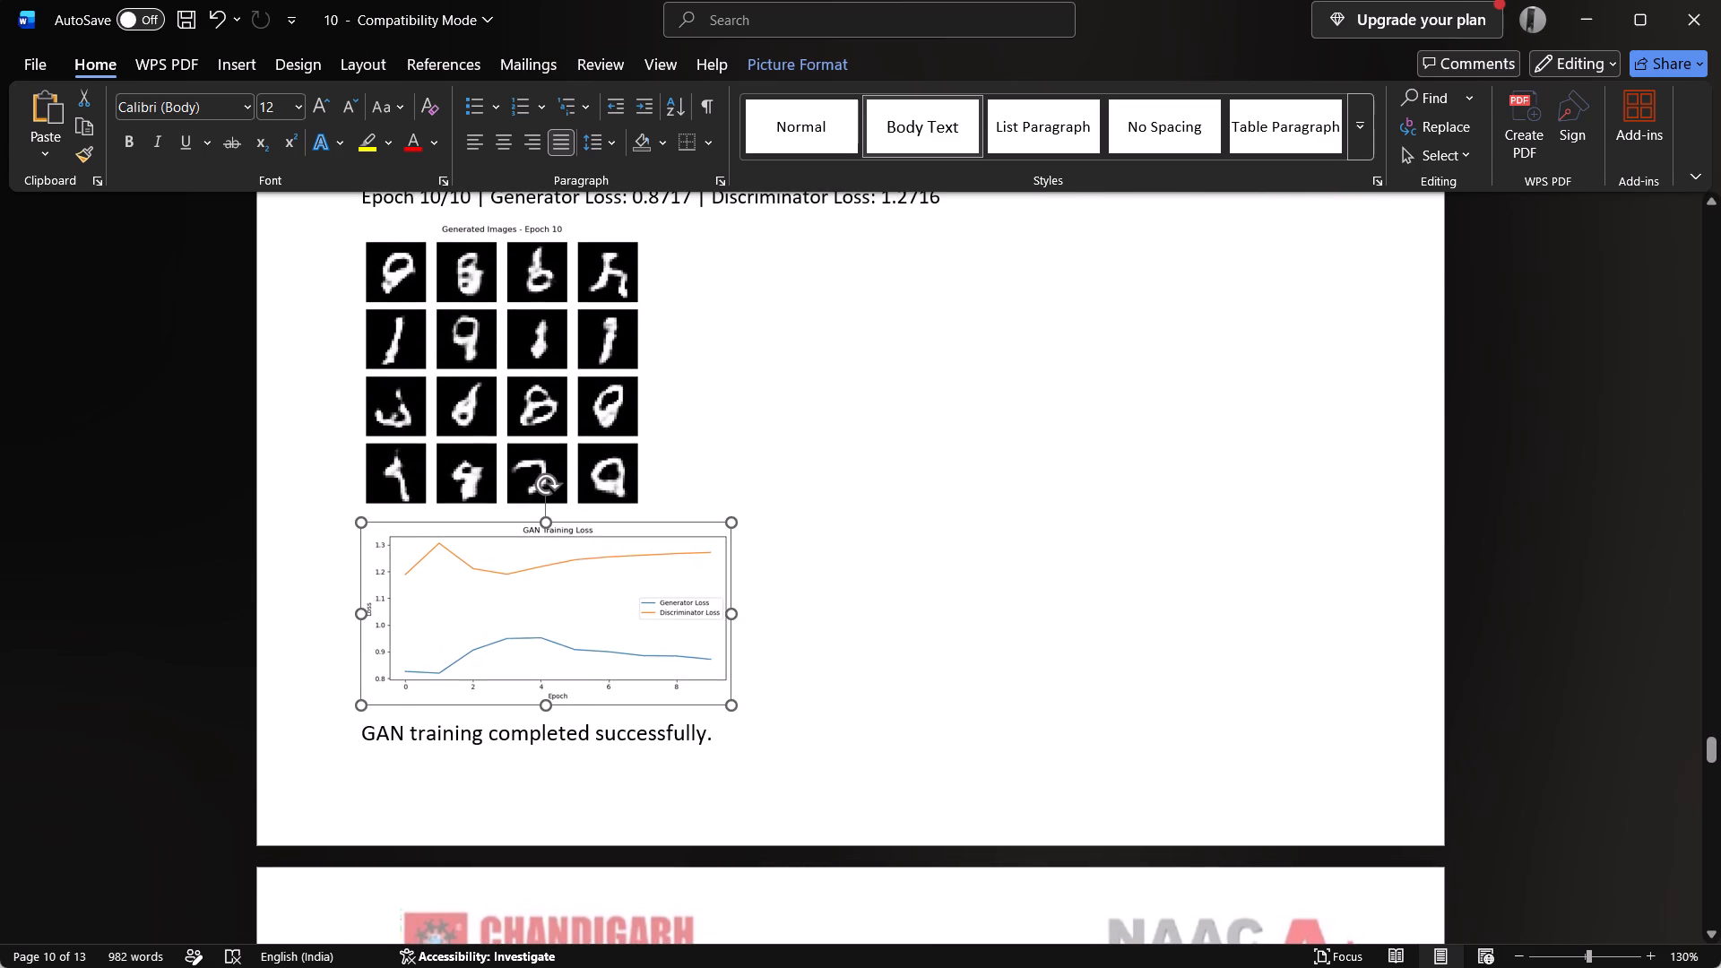
pyautogui.moveTo(390, 537); pyautogui.dragTo(403, 543)
# Insert a blank line between the Epoch 10 image grid and the GAN Training Loss chart.
pyautogui.scroll(-2, 403, 543)
pyautogui.hscroll(1, 403, 543)
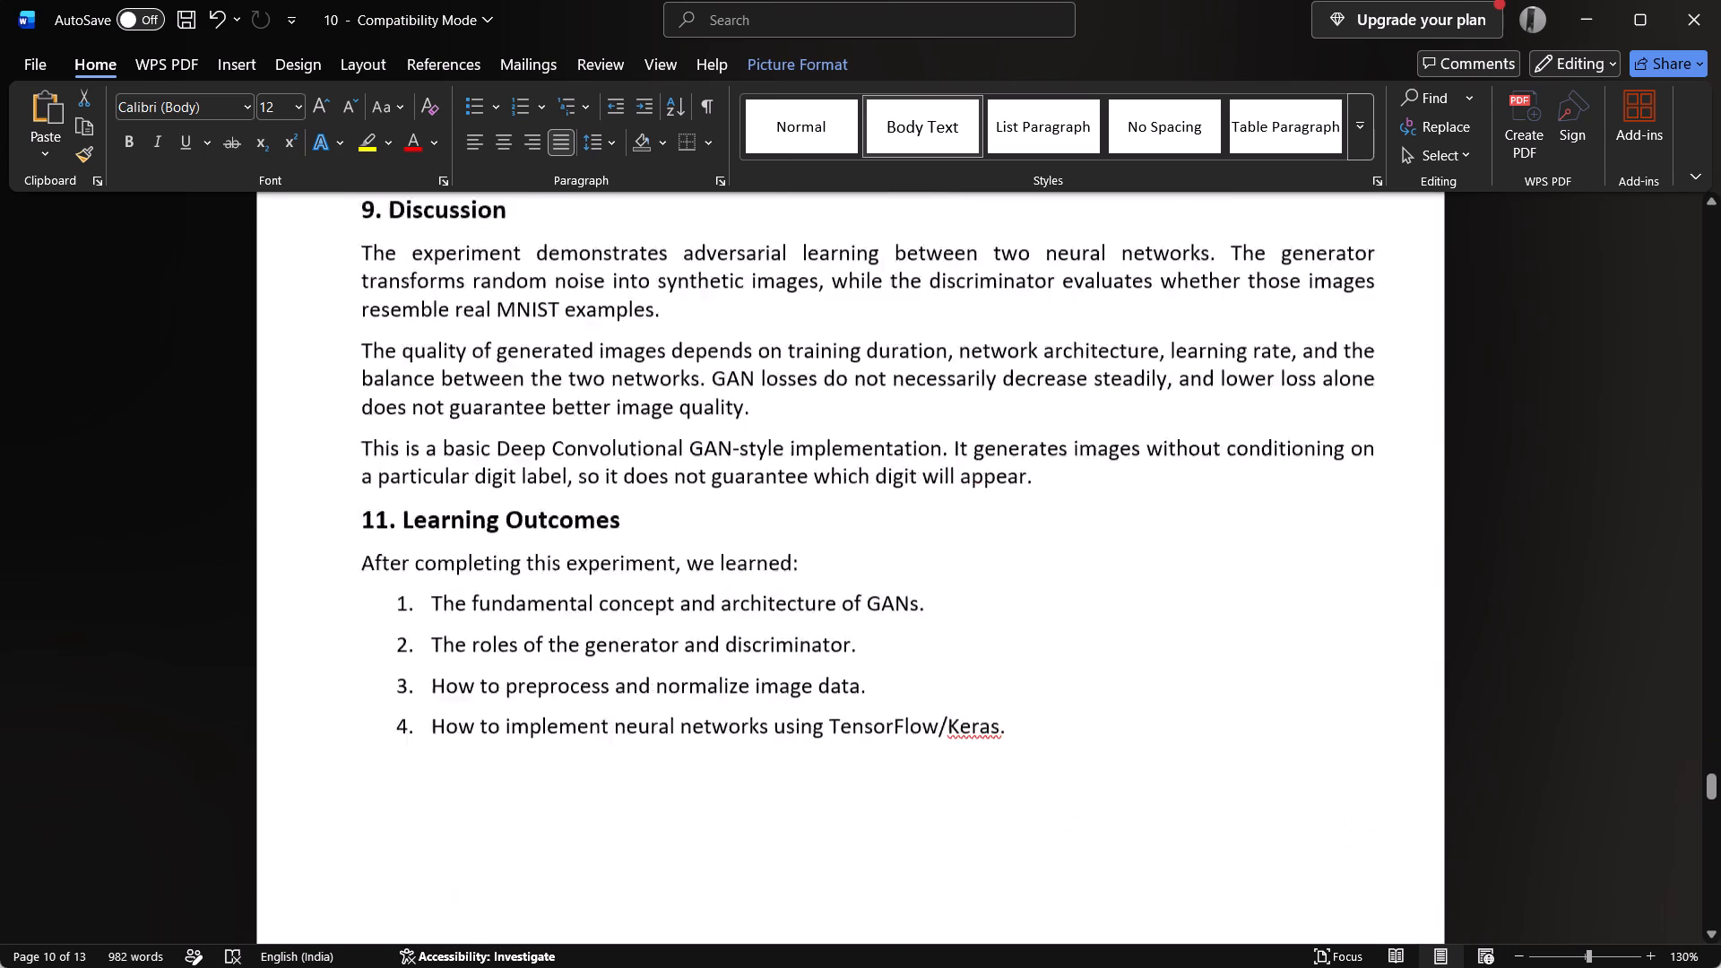
pyautogui.hscroll(1, 403, 543)
pyautogui.press('Return')
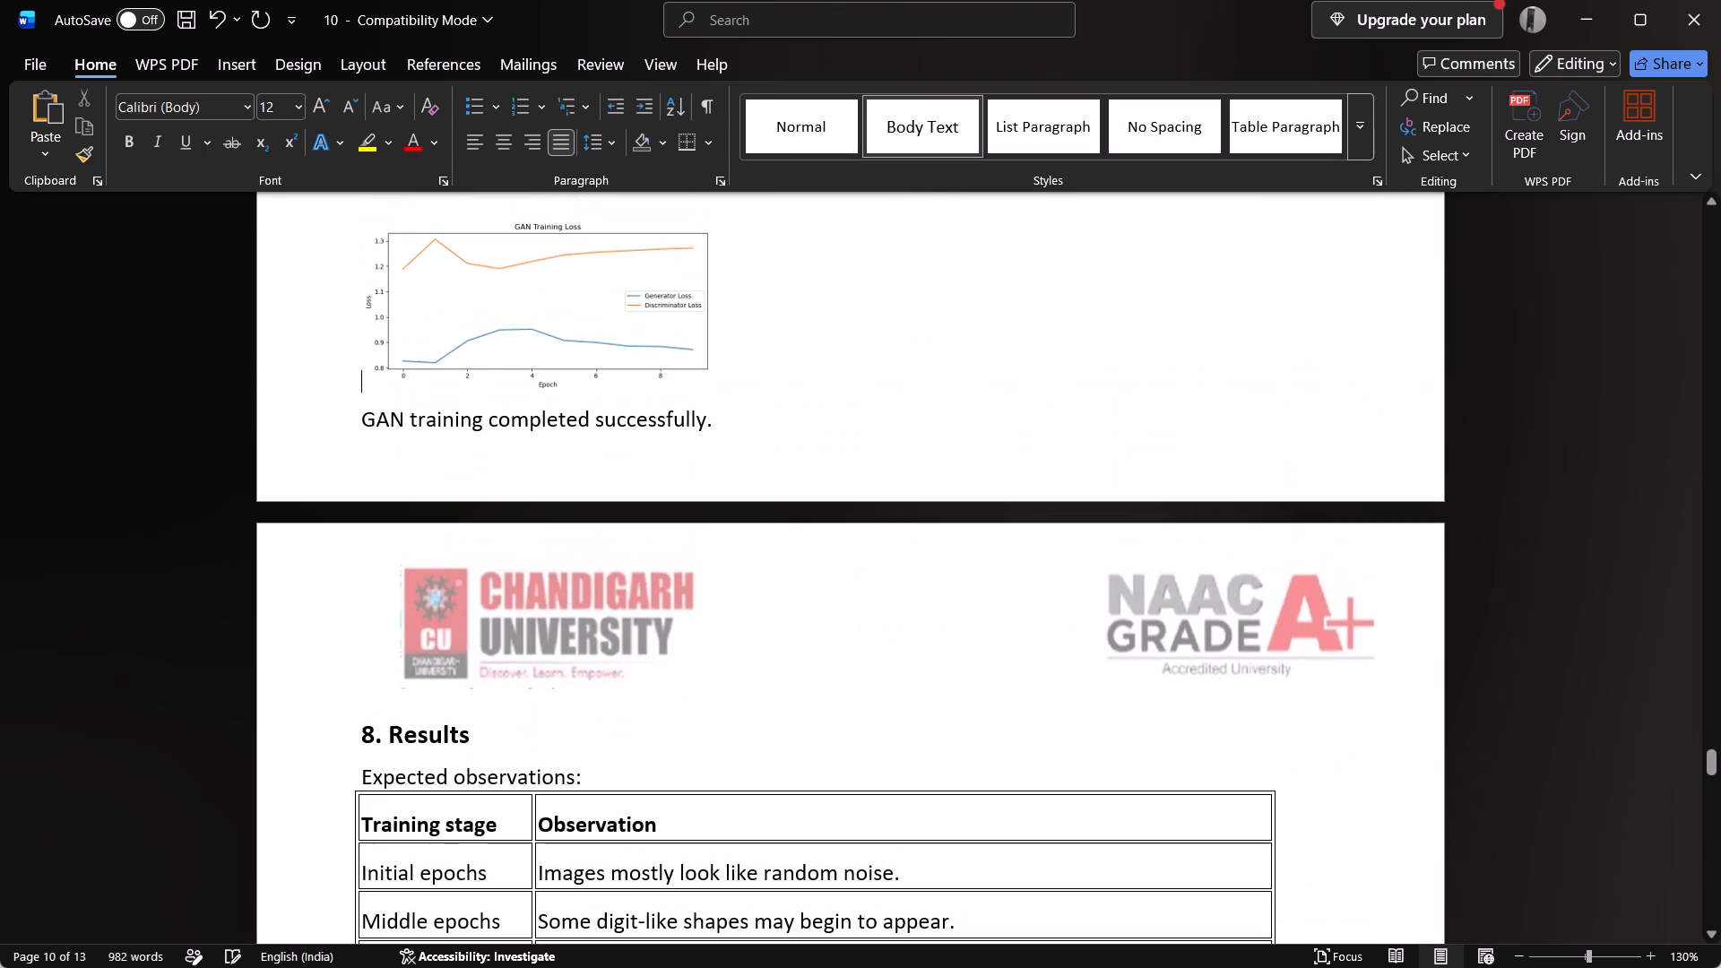
# Shrink the Epoch 6 image grid a little further, keeping its proportions.
pyautogui.scroll(1, 403, 543)
pyautogui.scroll(1, 670, 549)
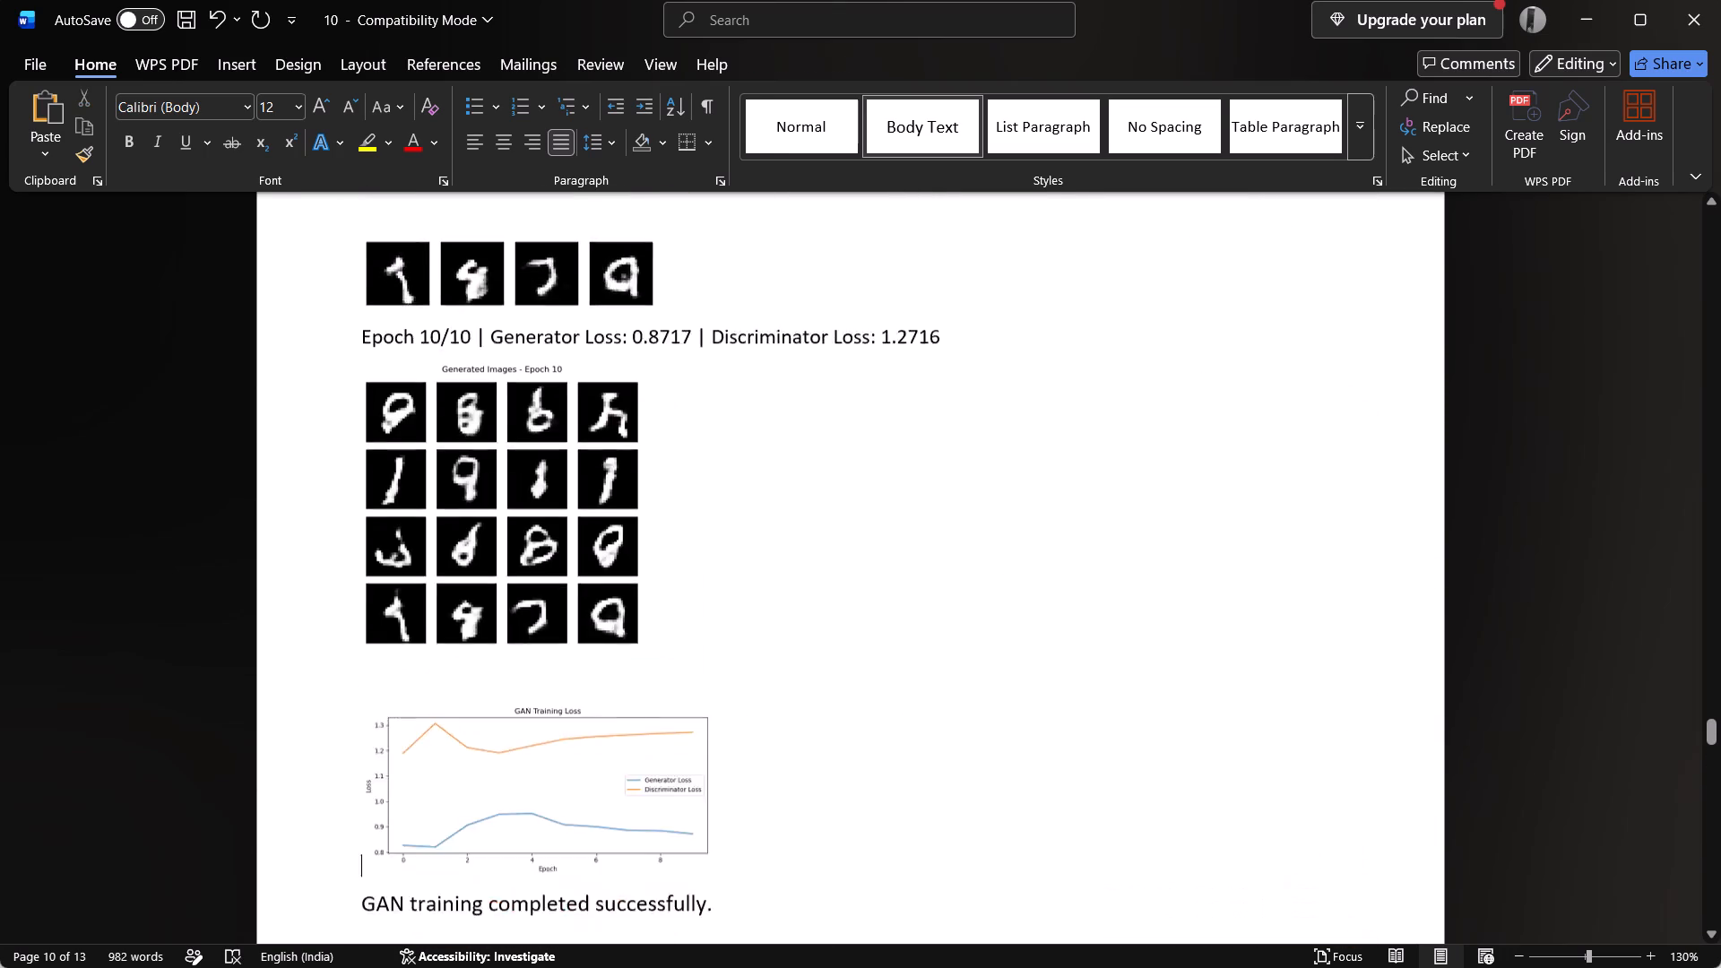
pyautogui.scroll(2, 670, 549)
pyautogui.scroll(1, 1005, 531)
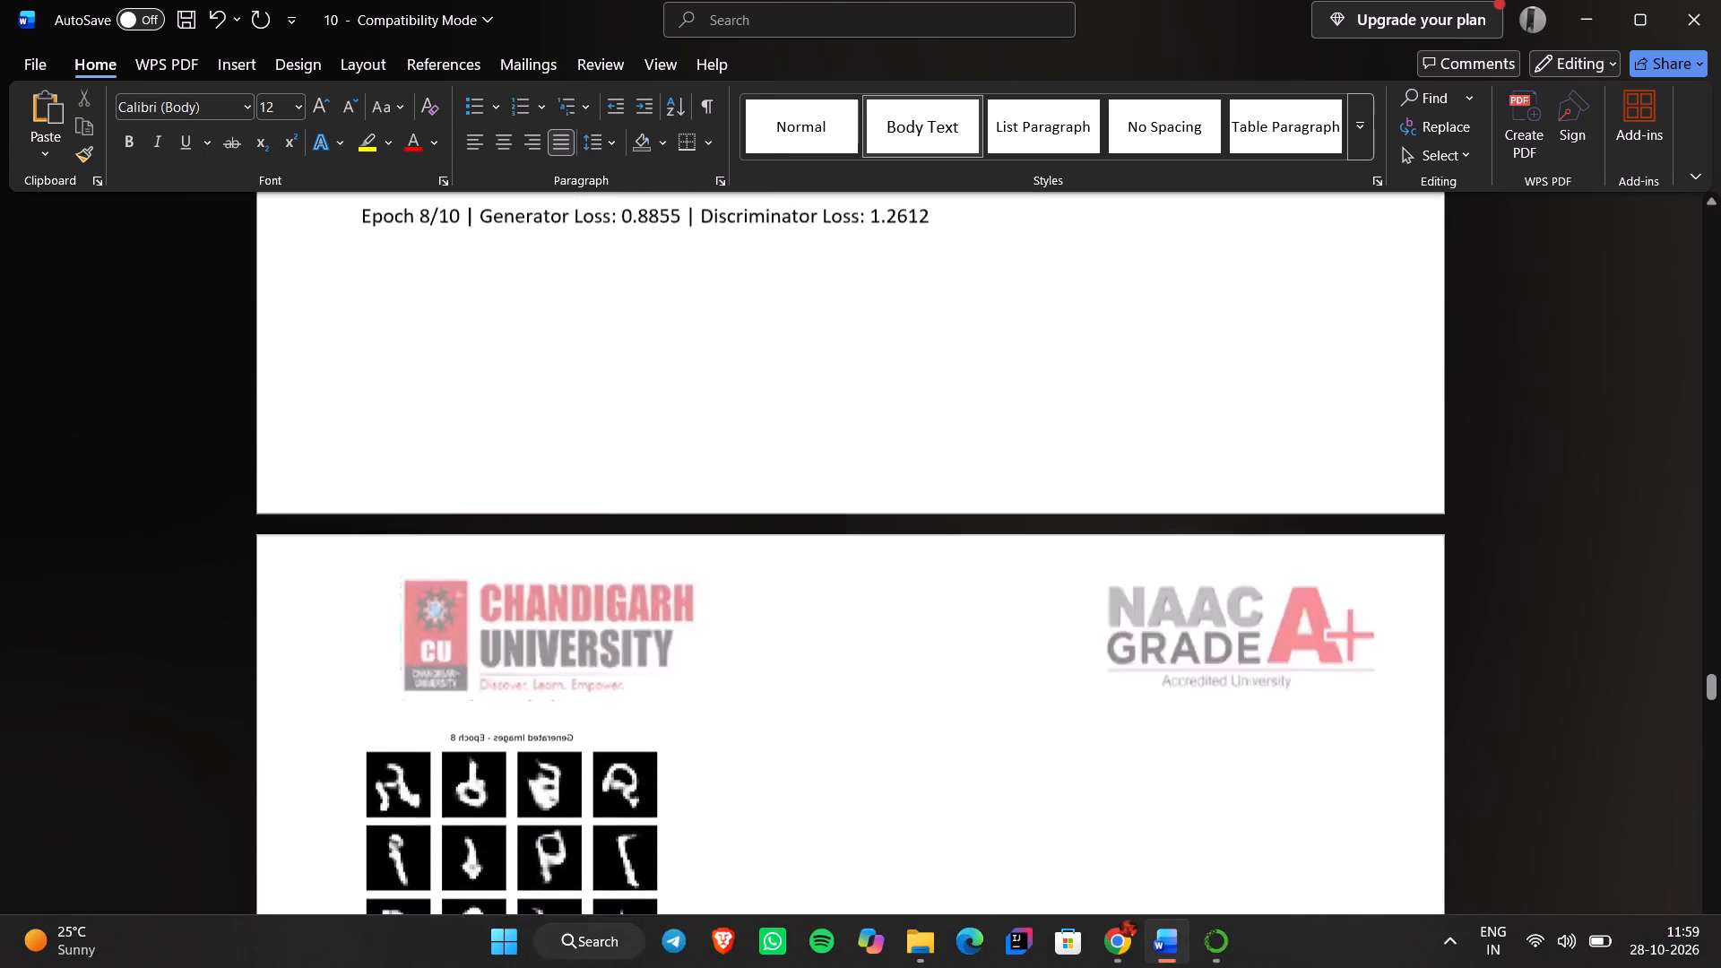
pyautogui.scroll(1, 1005, 531)
pyautogui.click(670, 531)
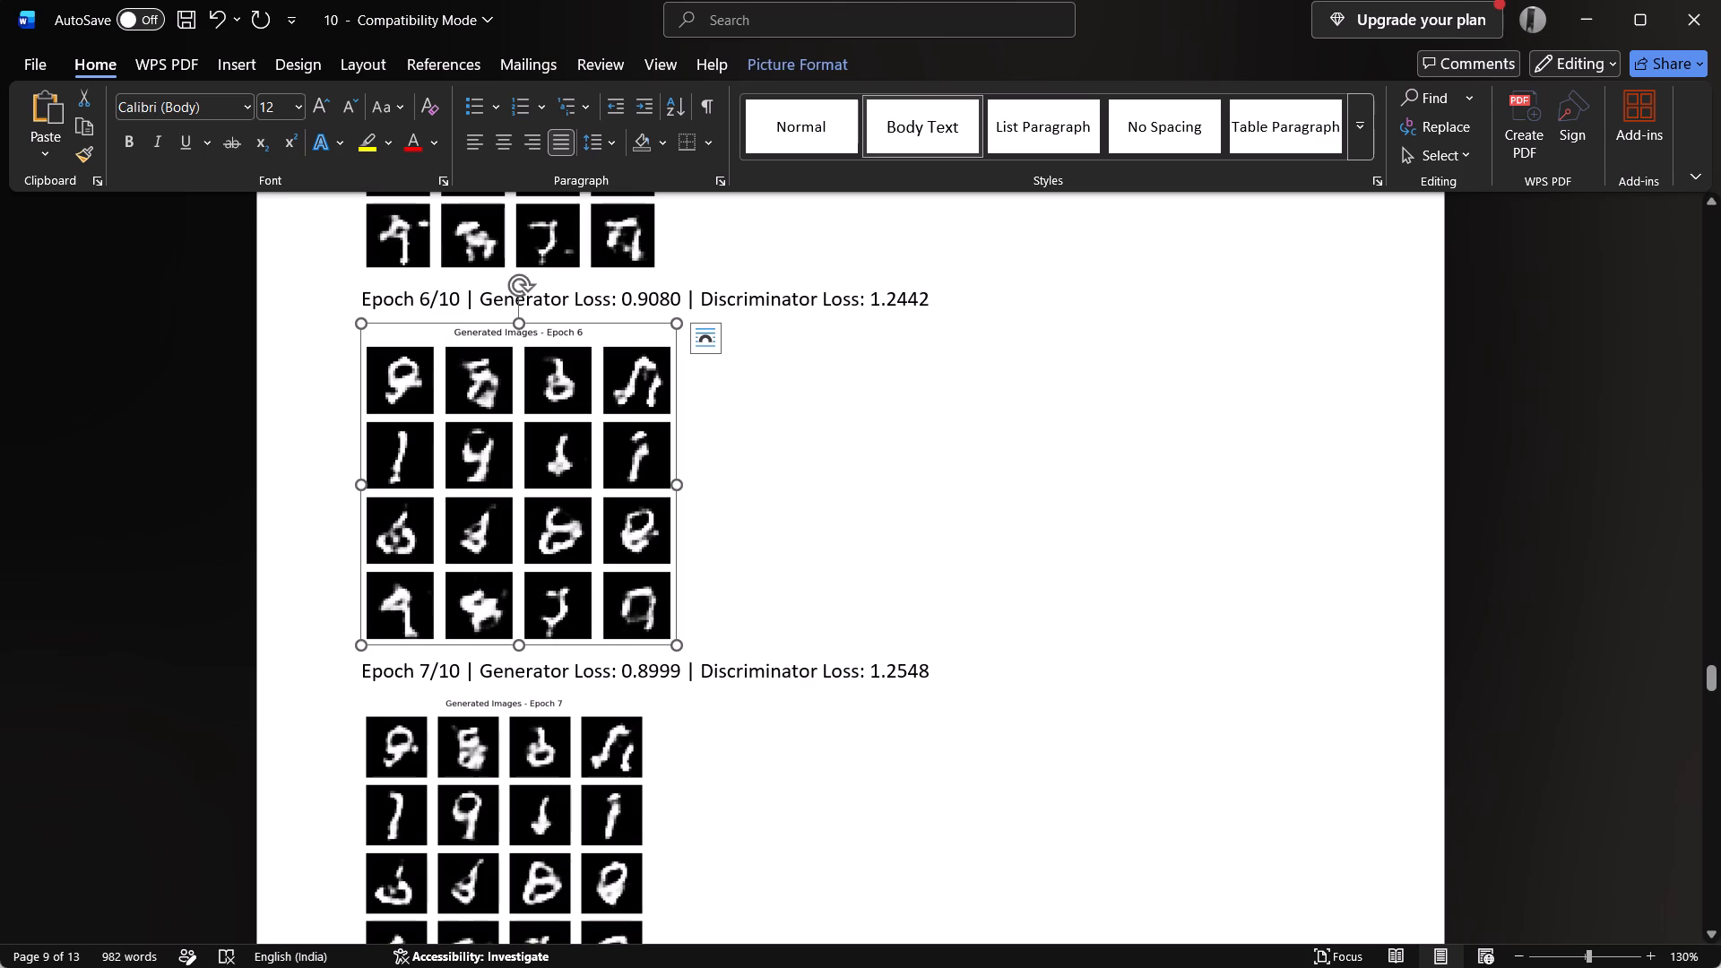
pyautogui.moveTo(361, 319); pyautogui.dragTo(413, 351)
# Review the report's epoch image grids, model tables and code pages to check the orientation and layout of the images.
pyautogui.scroll(3, 413, 351)
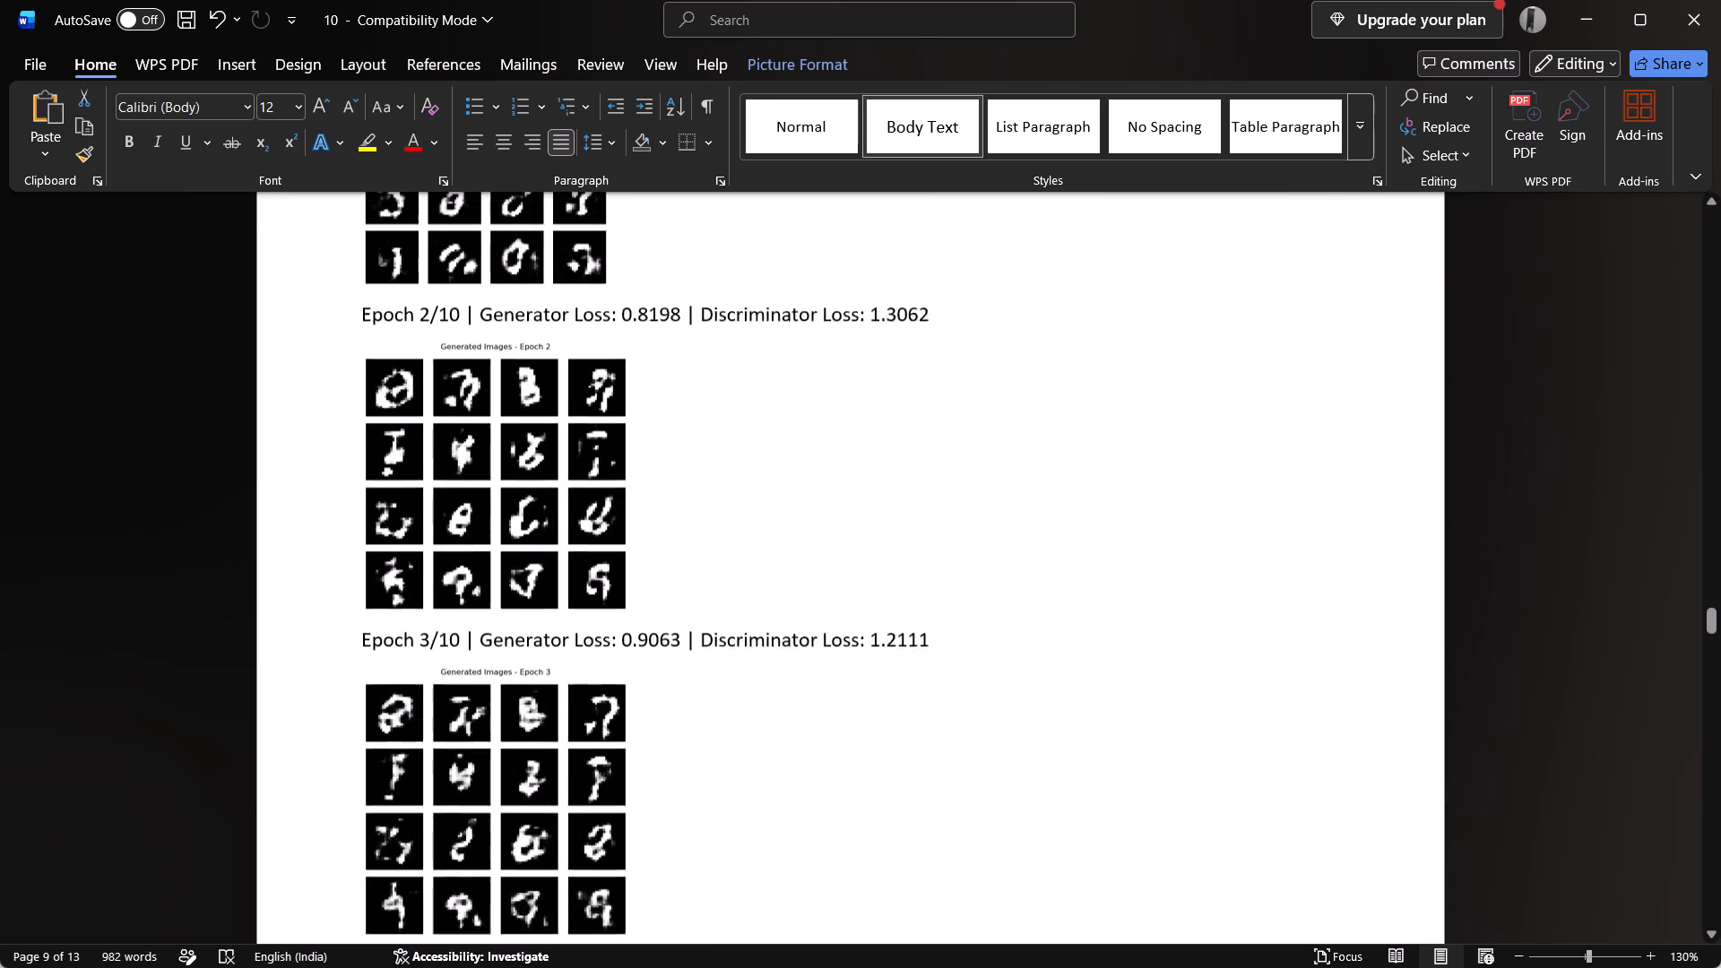
pyautogui.scroll(3, 413, 351)
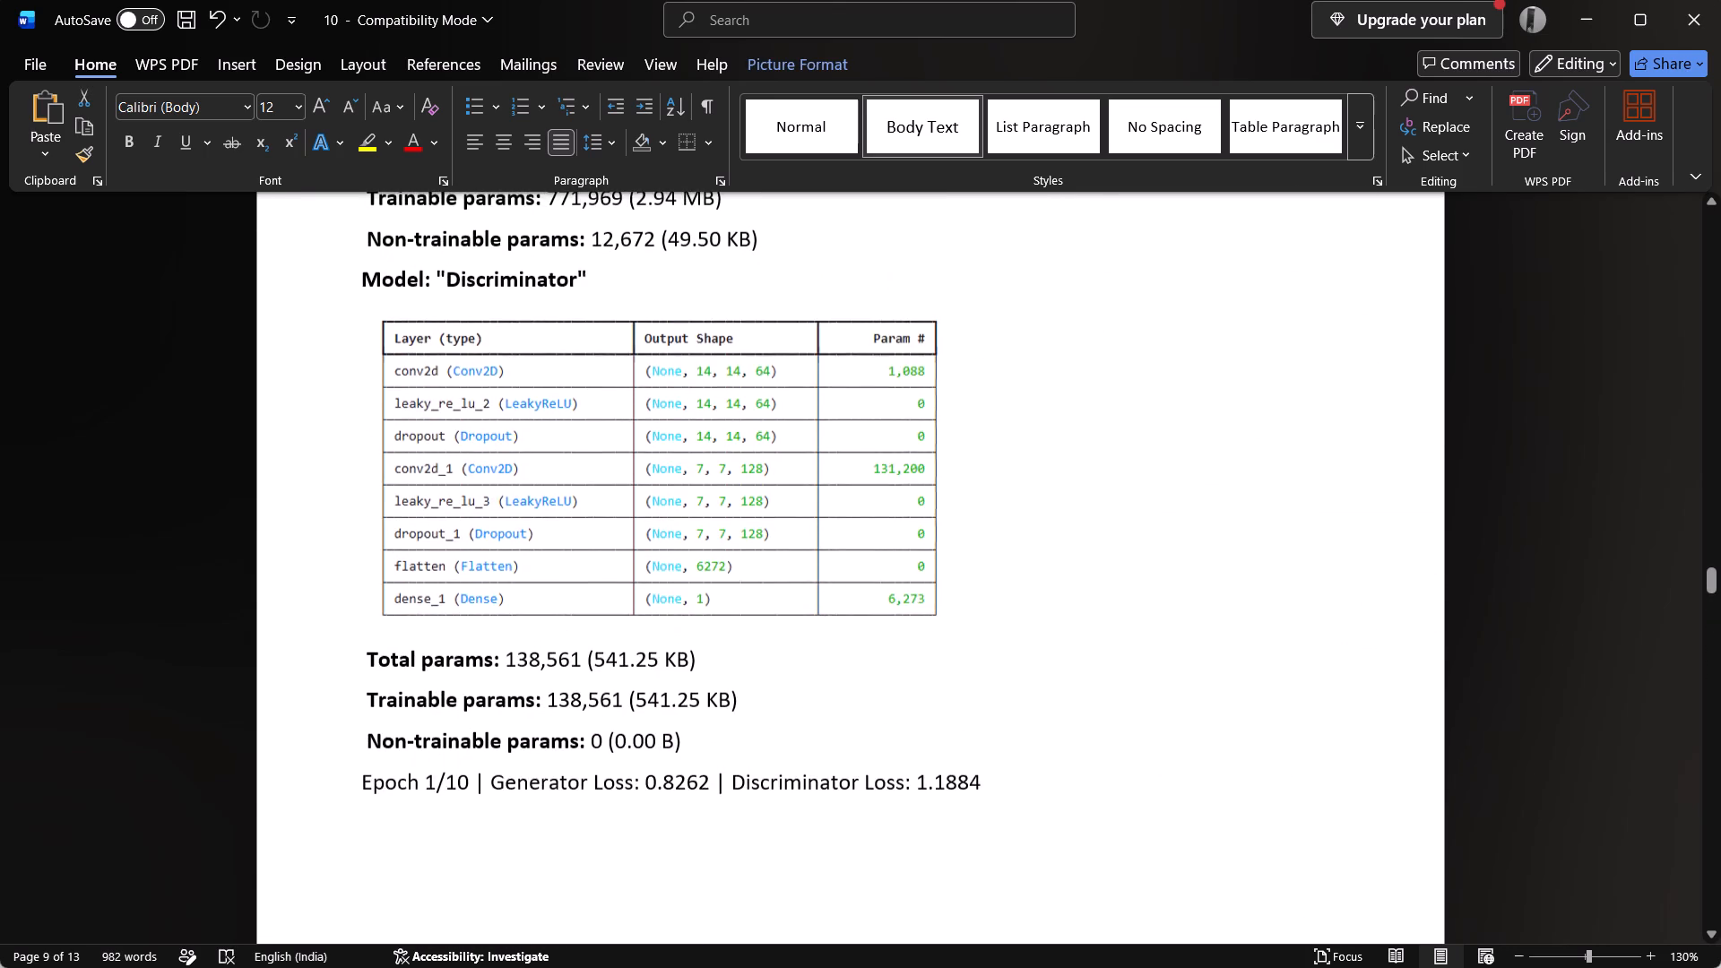
pyautogui.scroll(6, 413, 351)
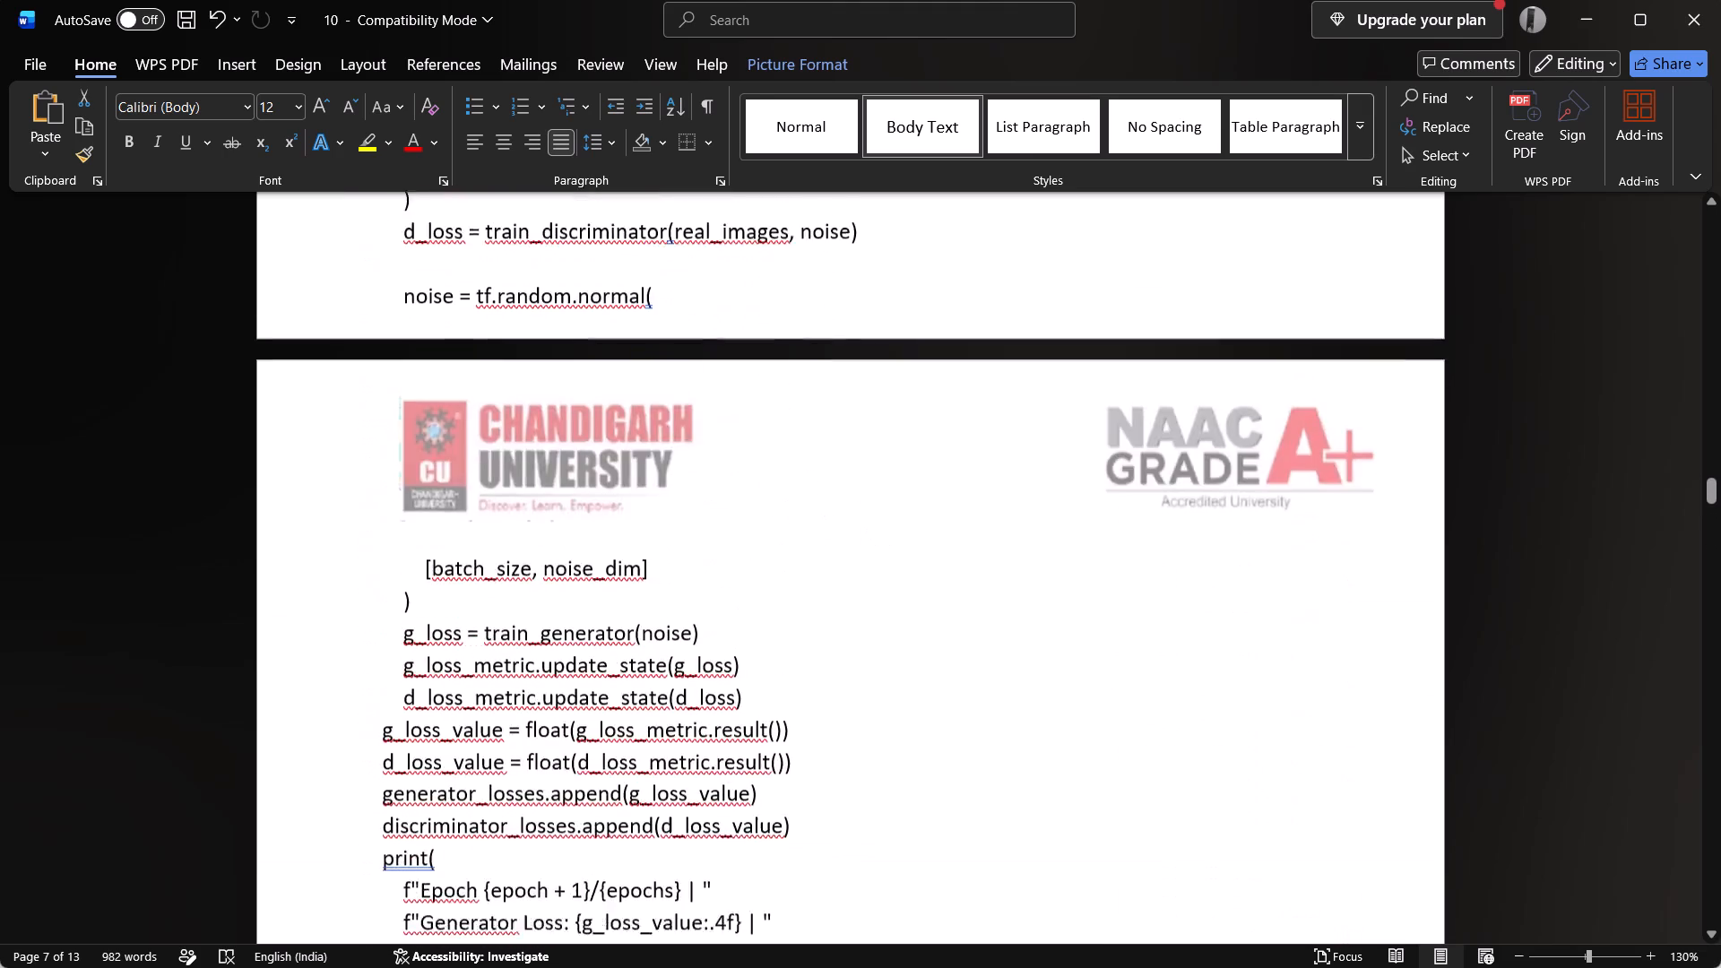
pyautogui.scroll(-20, 413, 351)
pyautogui.scroll(-1, 413, 351)
pyautogui.scroll(4, 413, 351)
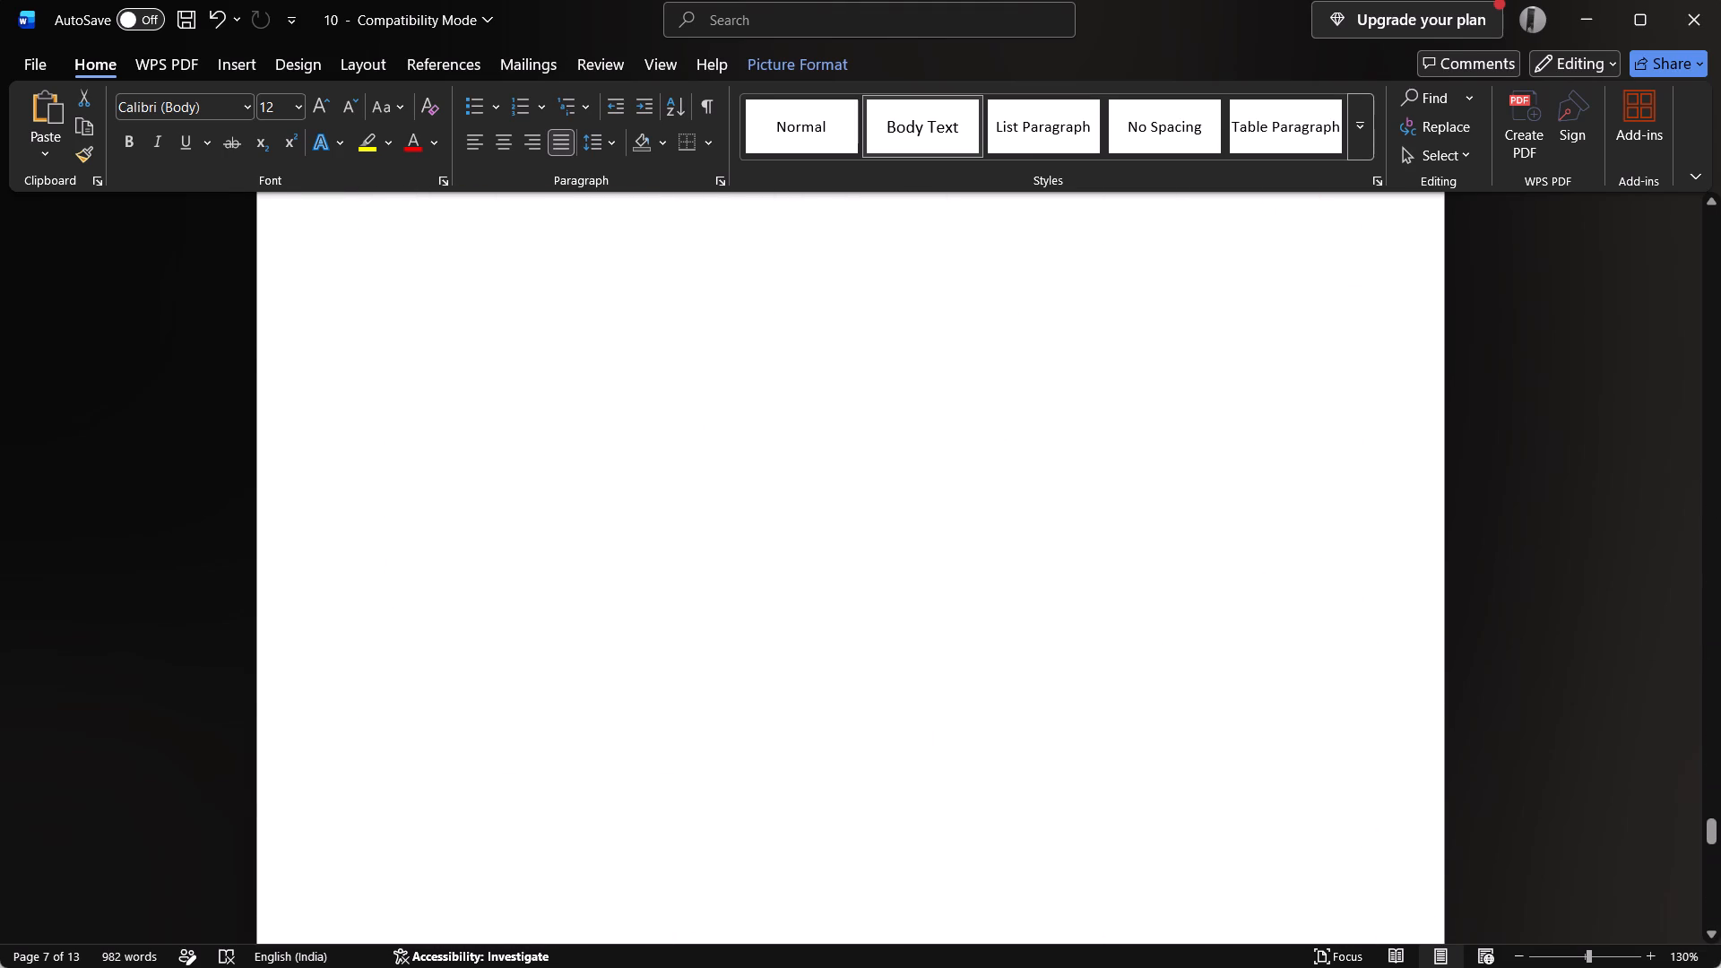
pyautogui.scroll(3, 413, 351)
pyautogui.scroll(-1, 413, 351)
pyautogui.scroll(1, 413, 351)
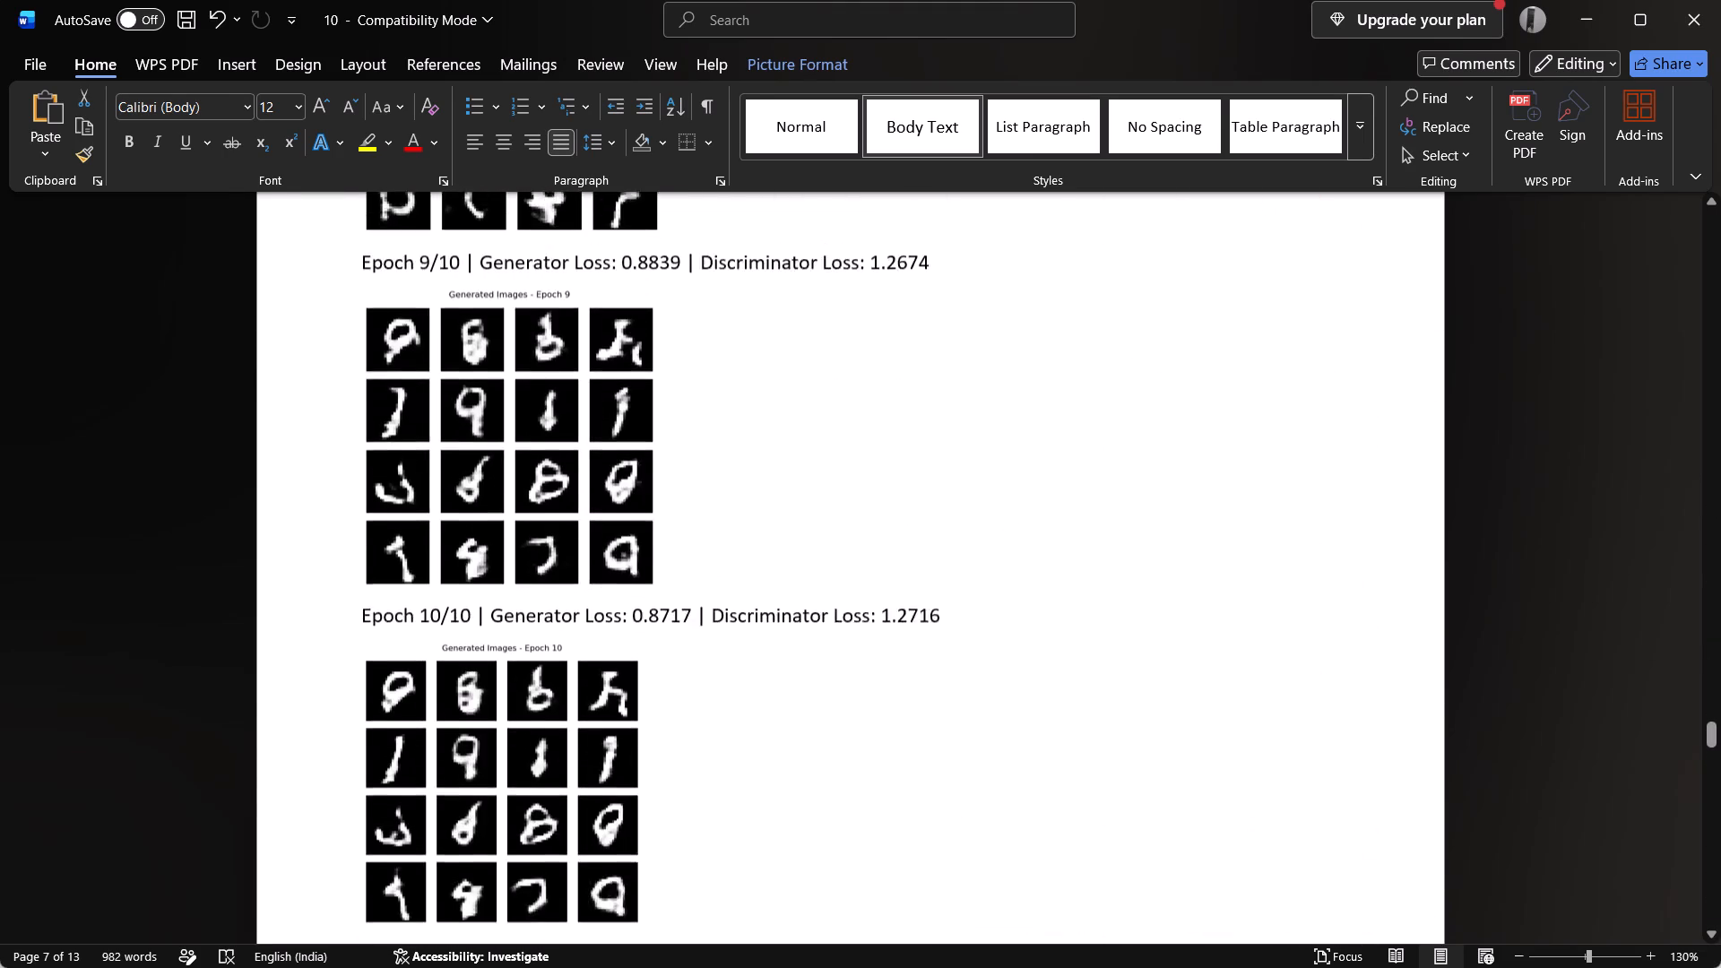
pyautogui.scroll(1, 413, 351)
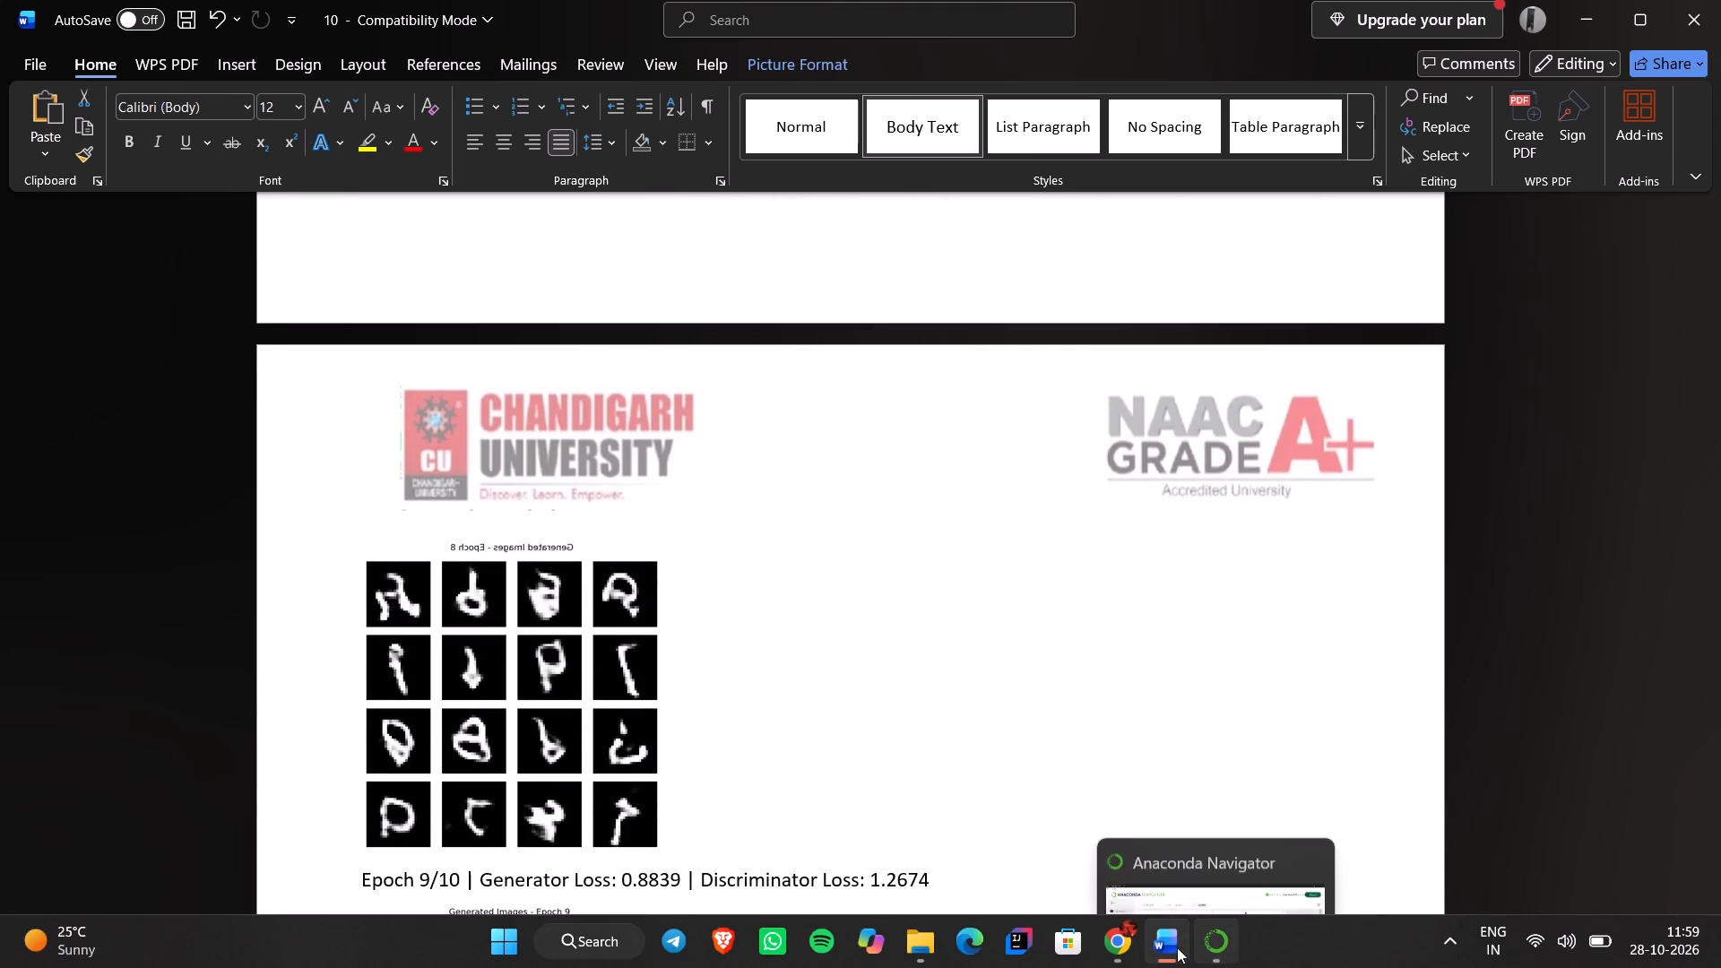
# Switch to the Untitled3 notebook in Chrome, enlarge its output area and capture a screenshot of the Epoch 8 generated image grid.
pyautogui.click(1107, 947)
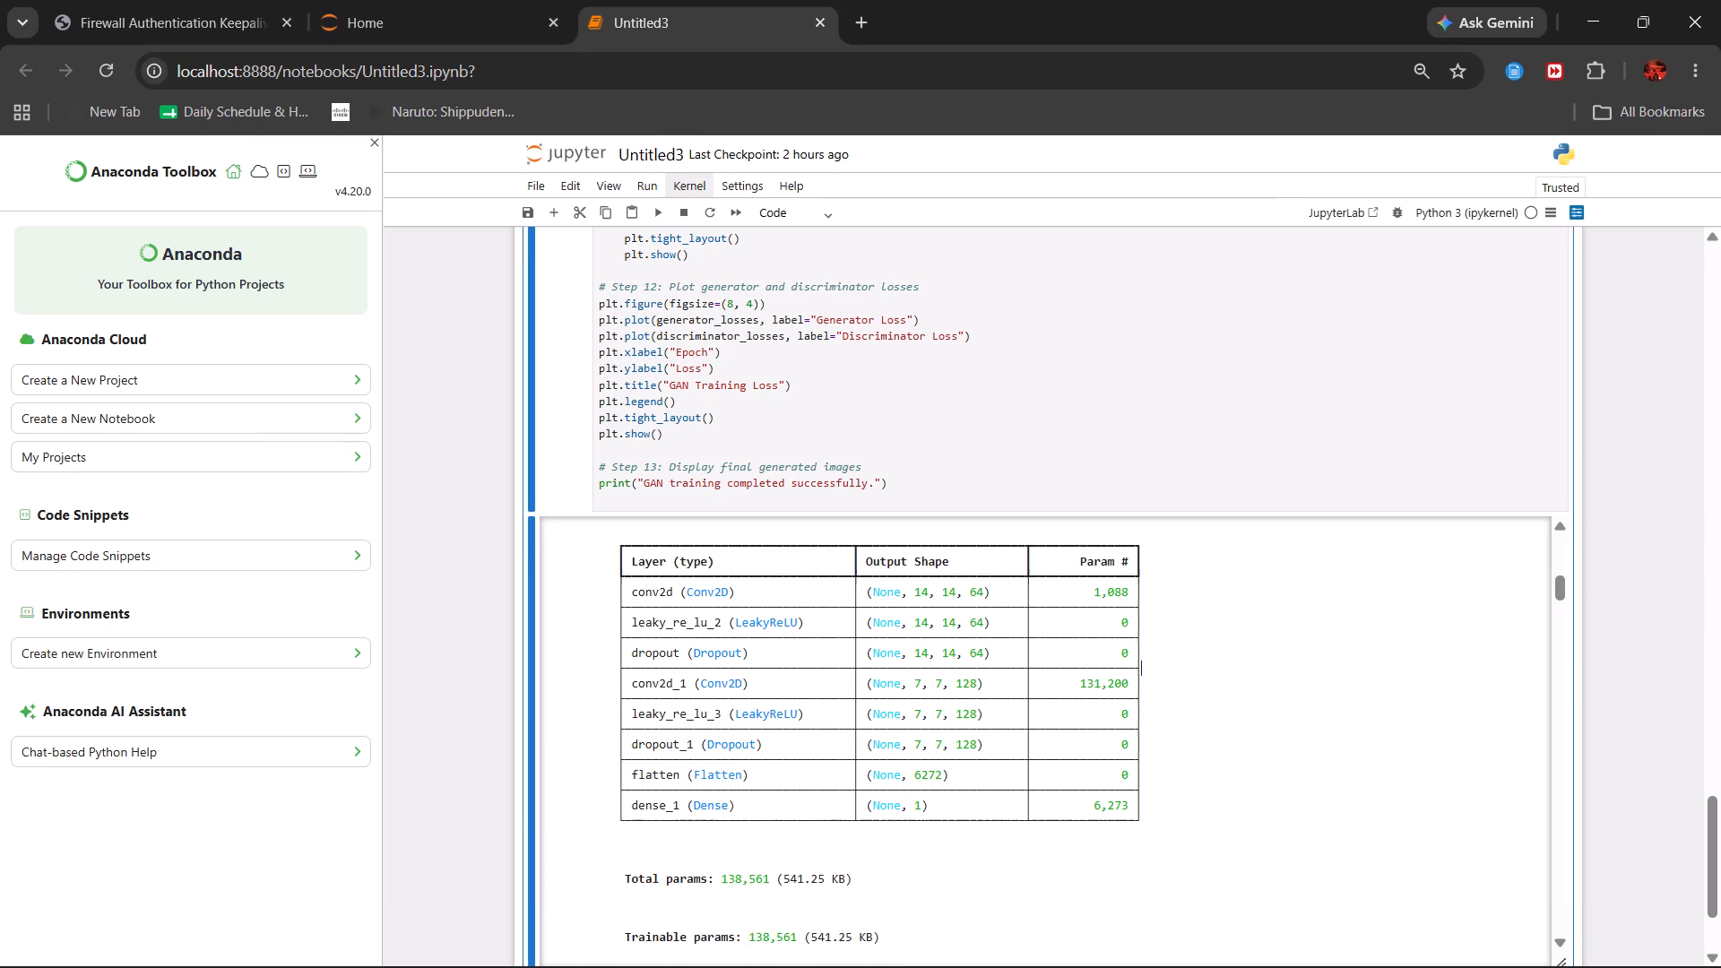
pyautogui.scroll(-9, 739, 557)
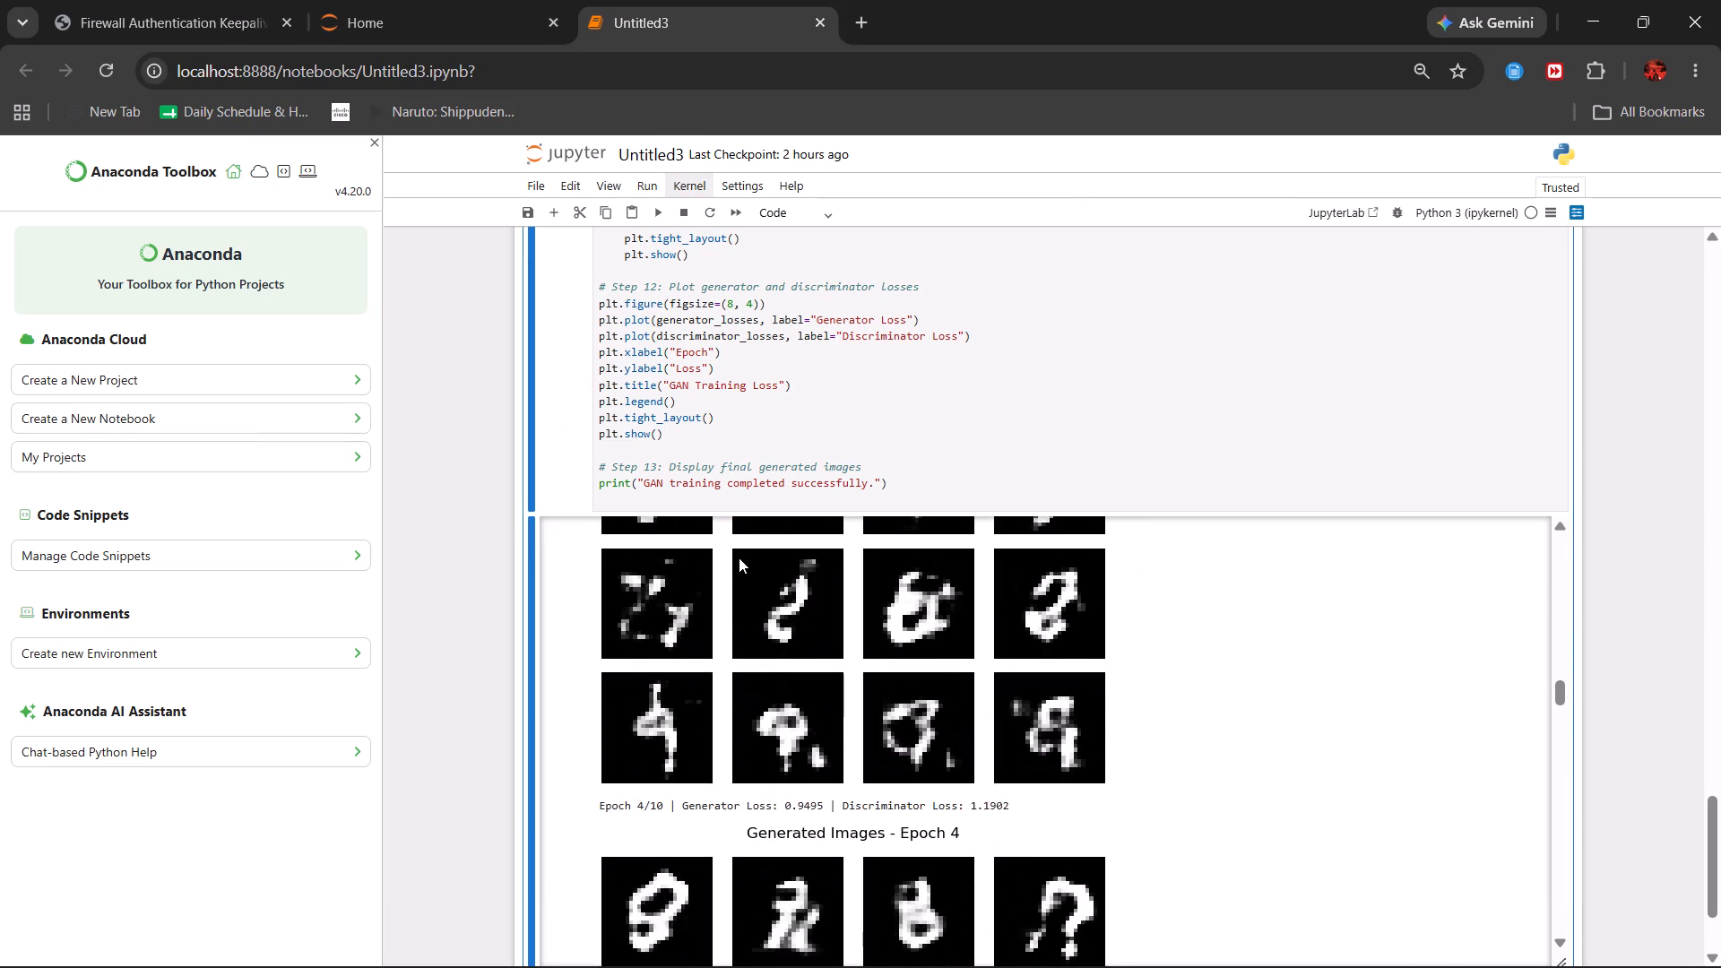
pyautogui.scroll(-9, 739, 557)
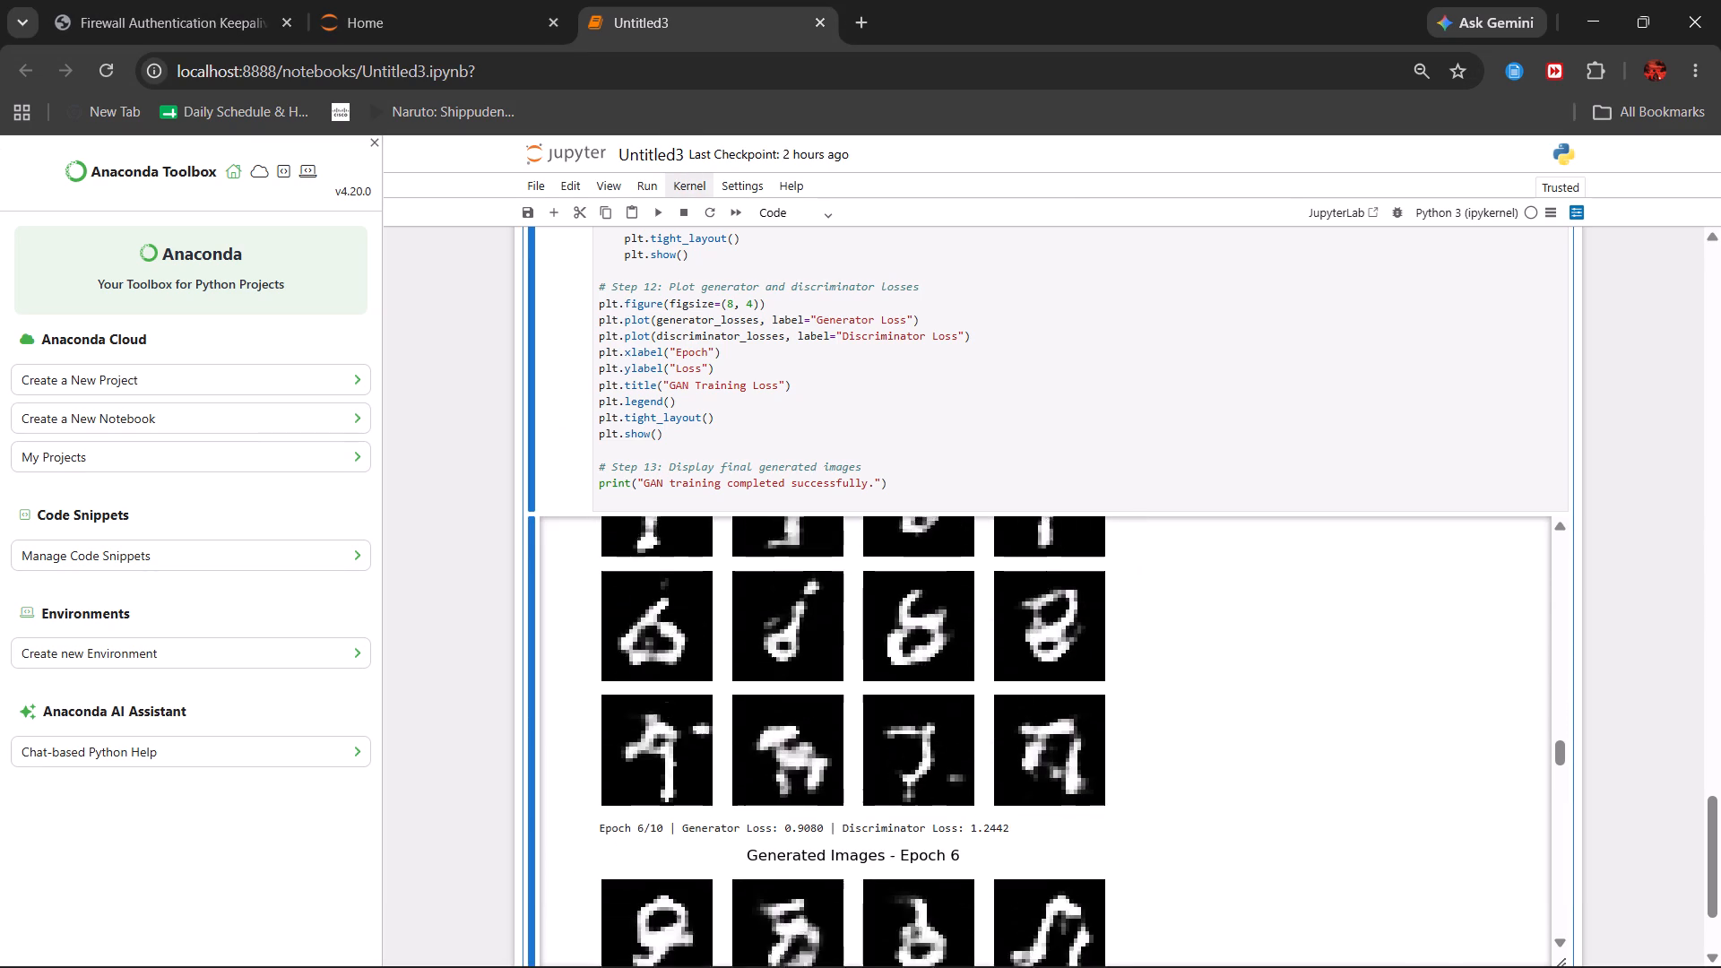
pyautogui.scroll(-6, 739, 557)
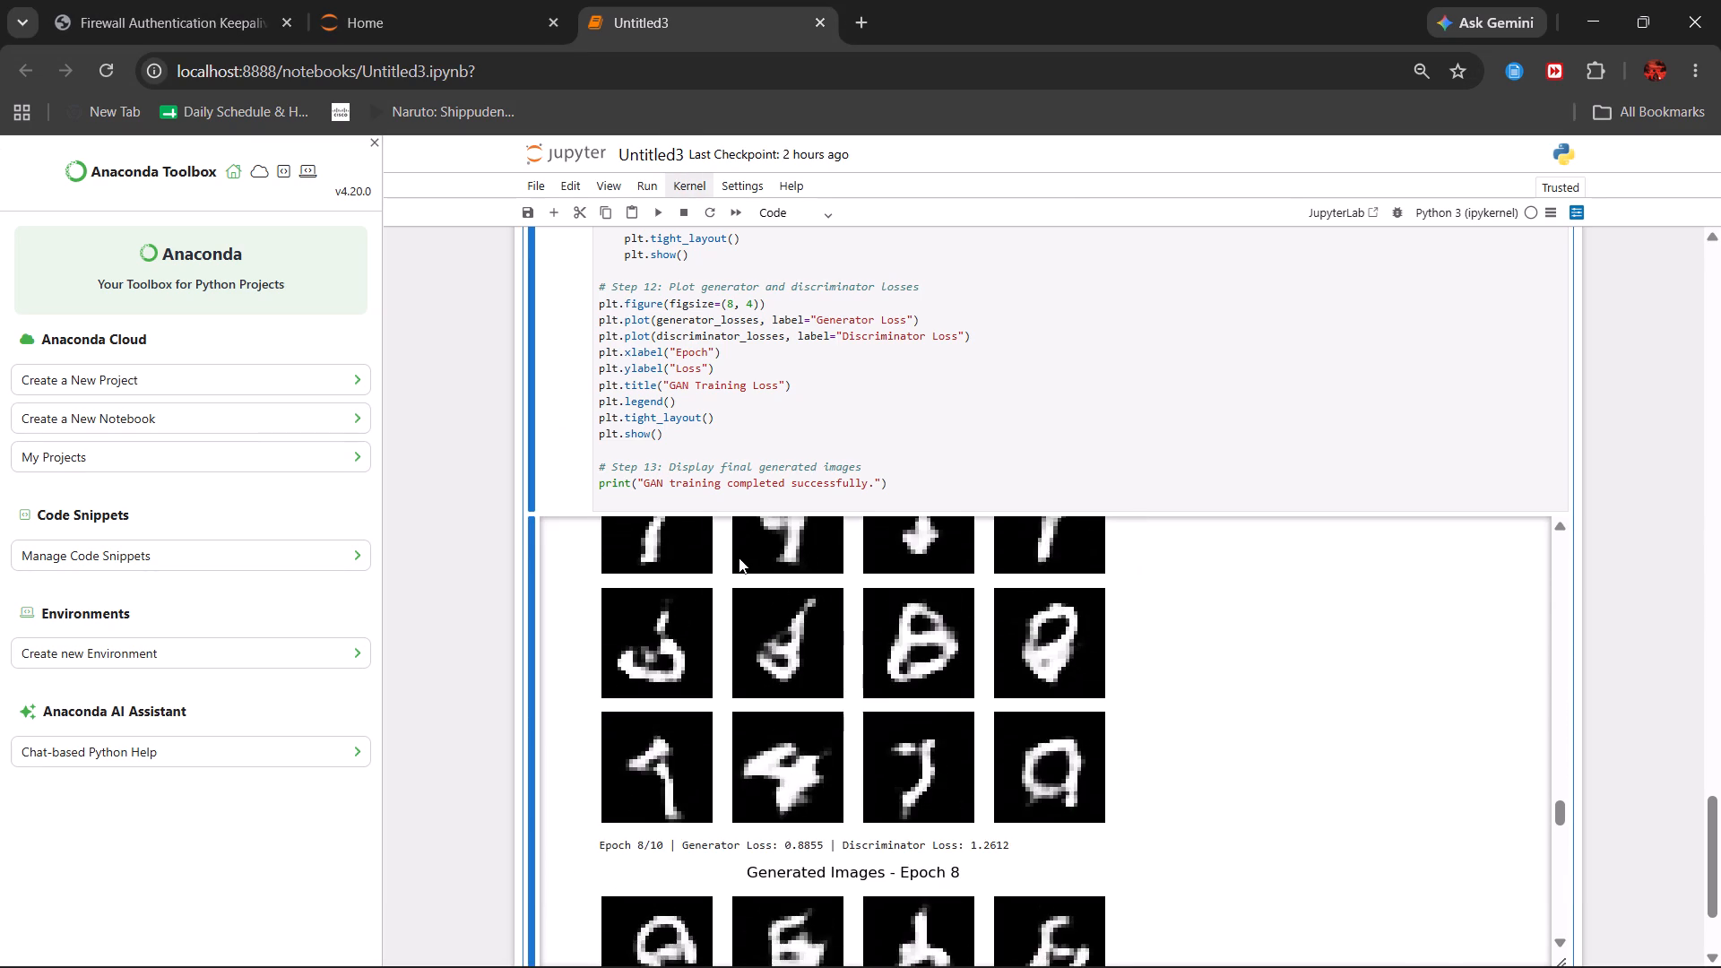
pyautogui.scroll(-3, 739, 557)
pyautogui.scroll(-1, 961, 432)
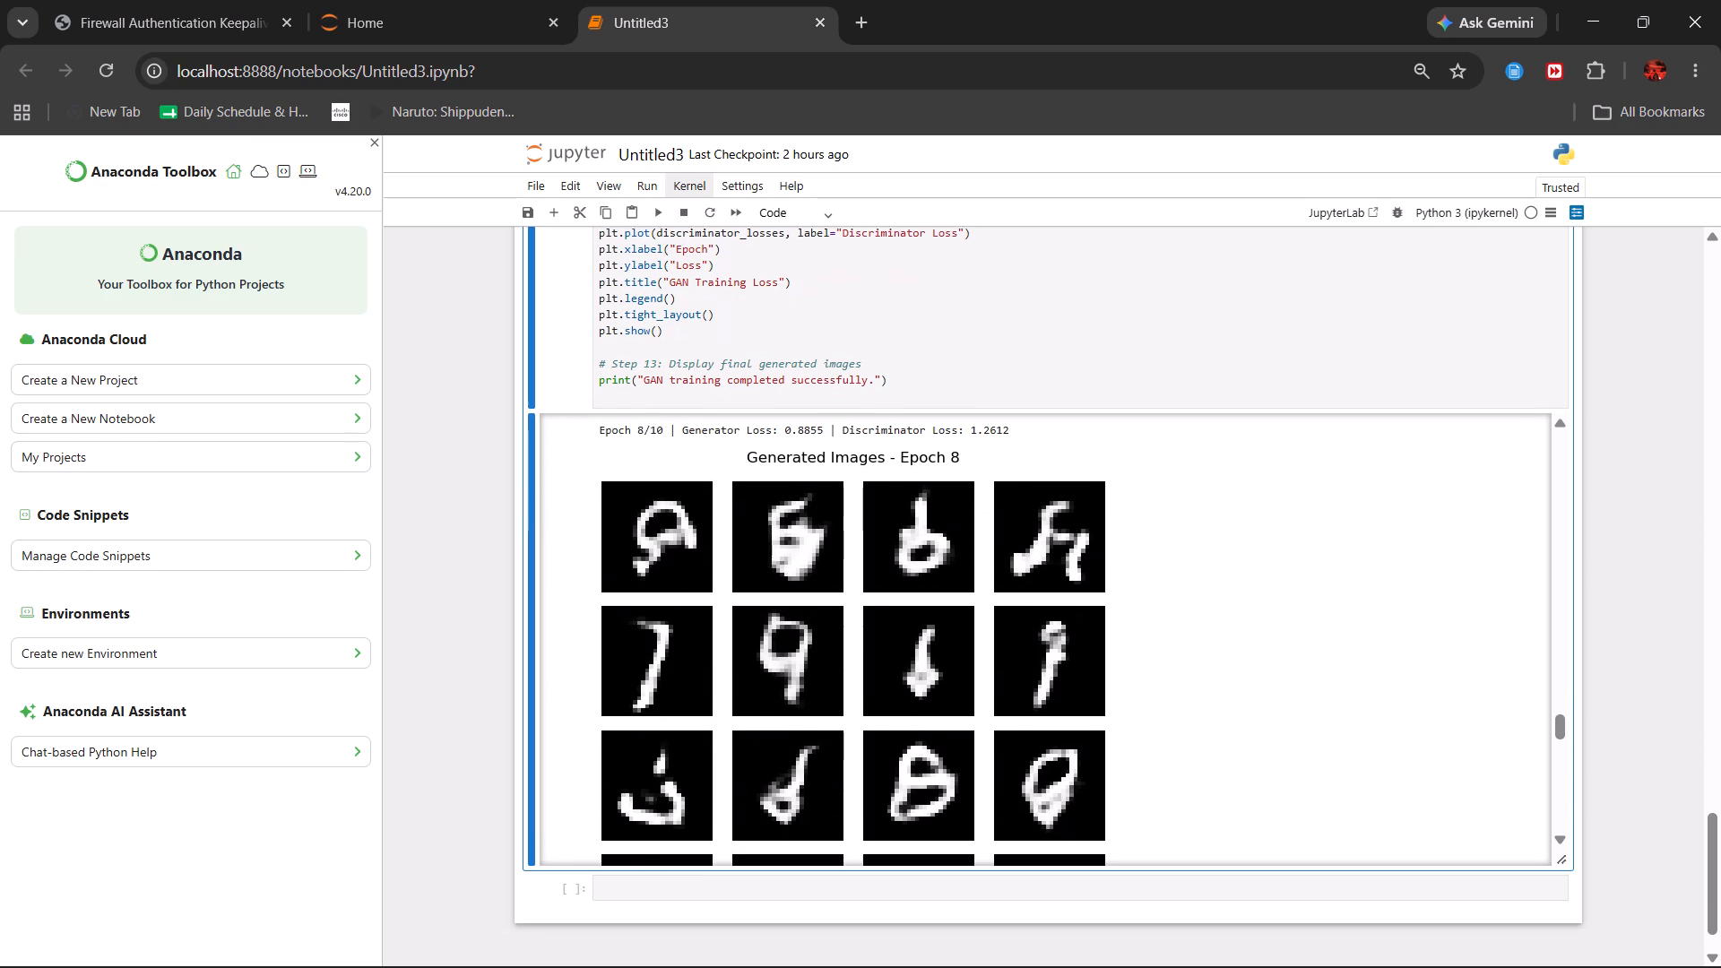
pyautogui.scroll(-1, 961, 432)
pyautogui.scroll(-1, 950, 532)
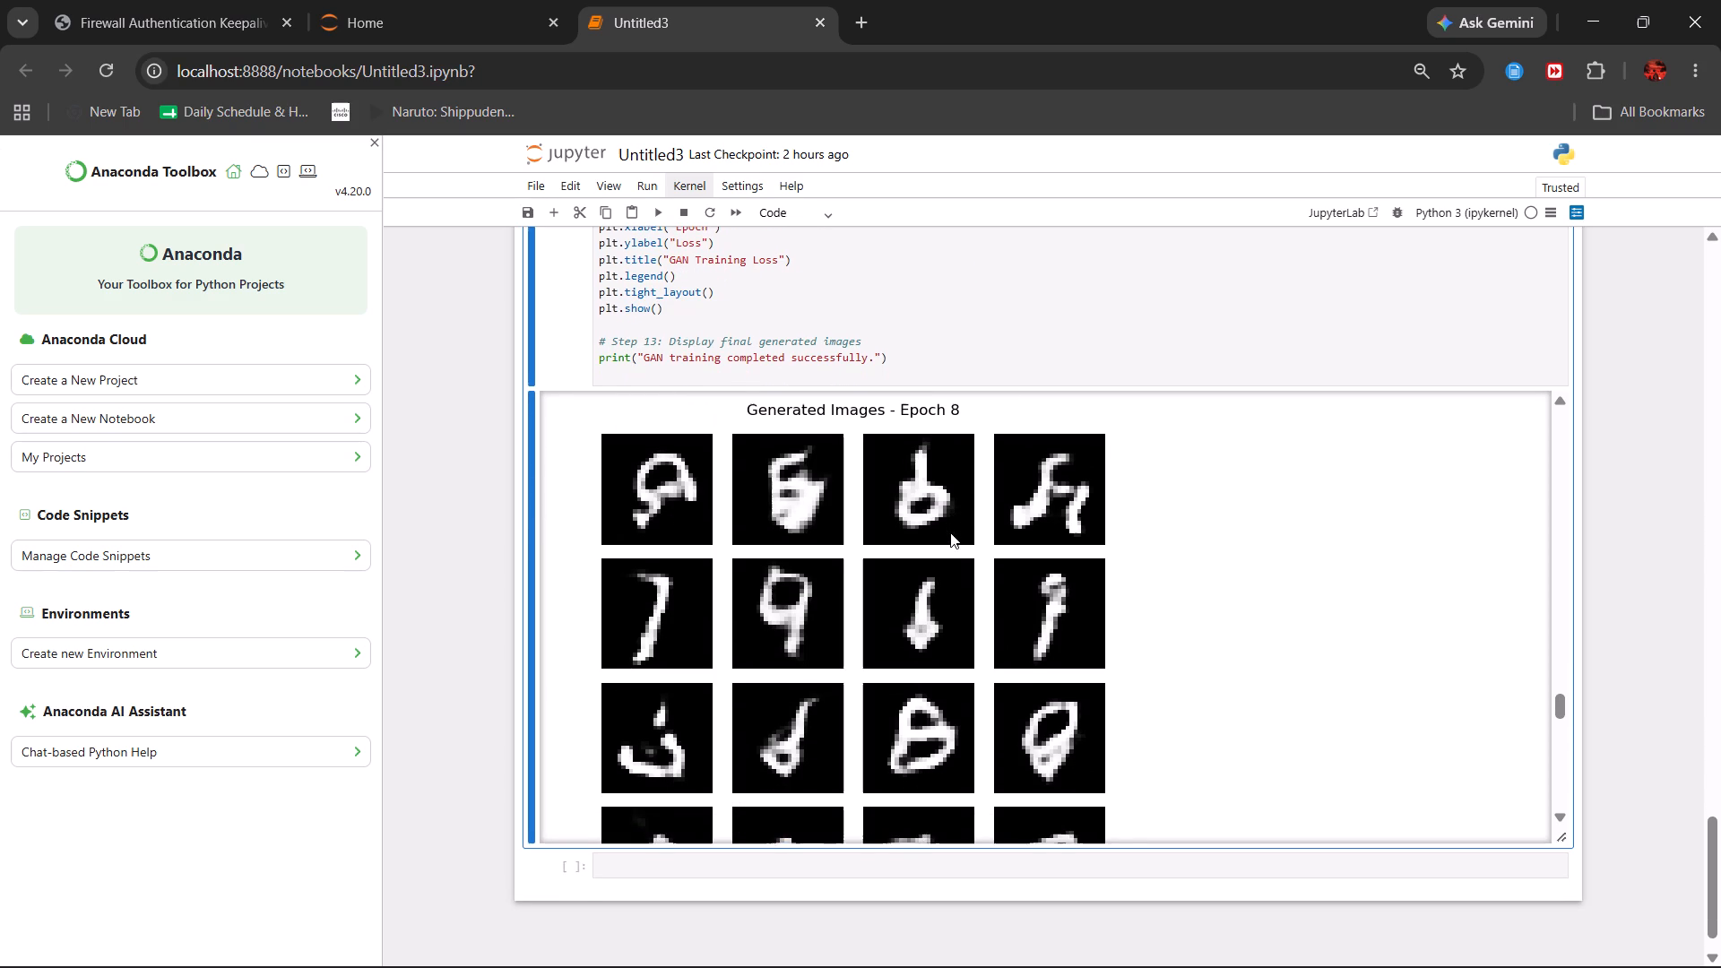
pyautogui.scroll(-1, 950, 532)
pyautogui.moveTo(1564, 834); pyautogui.dragTo(1605, 951)
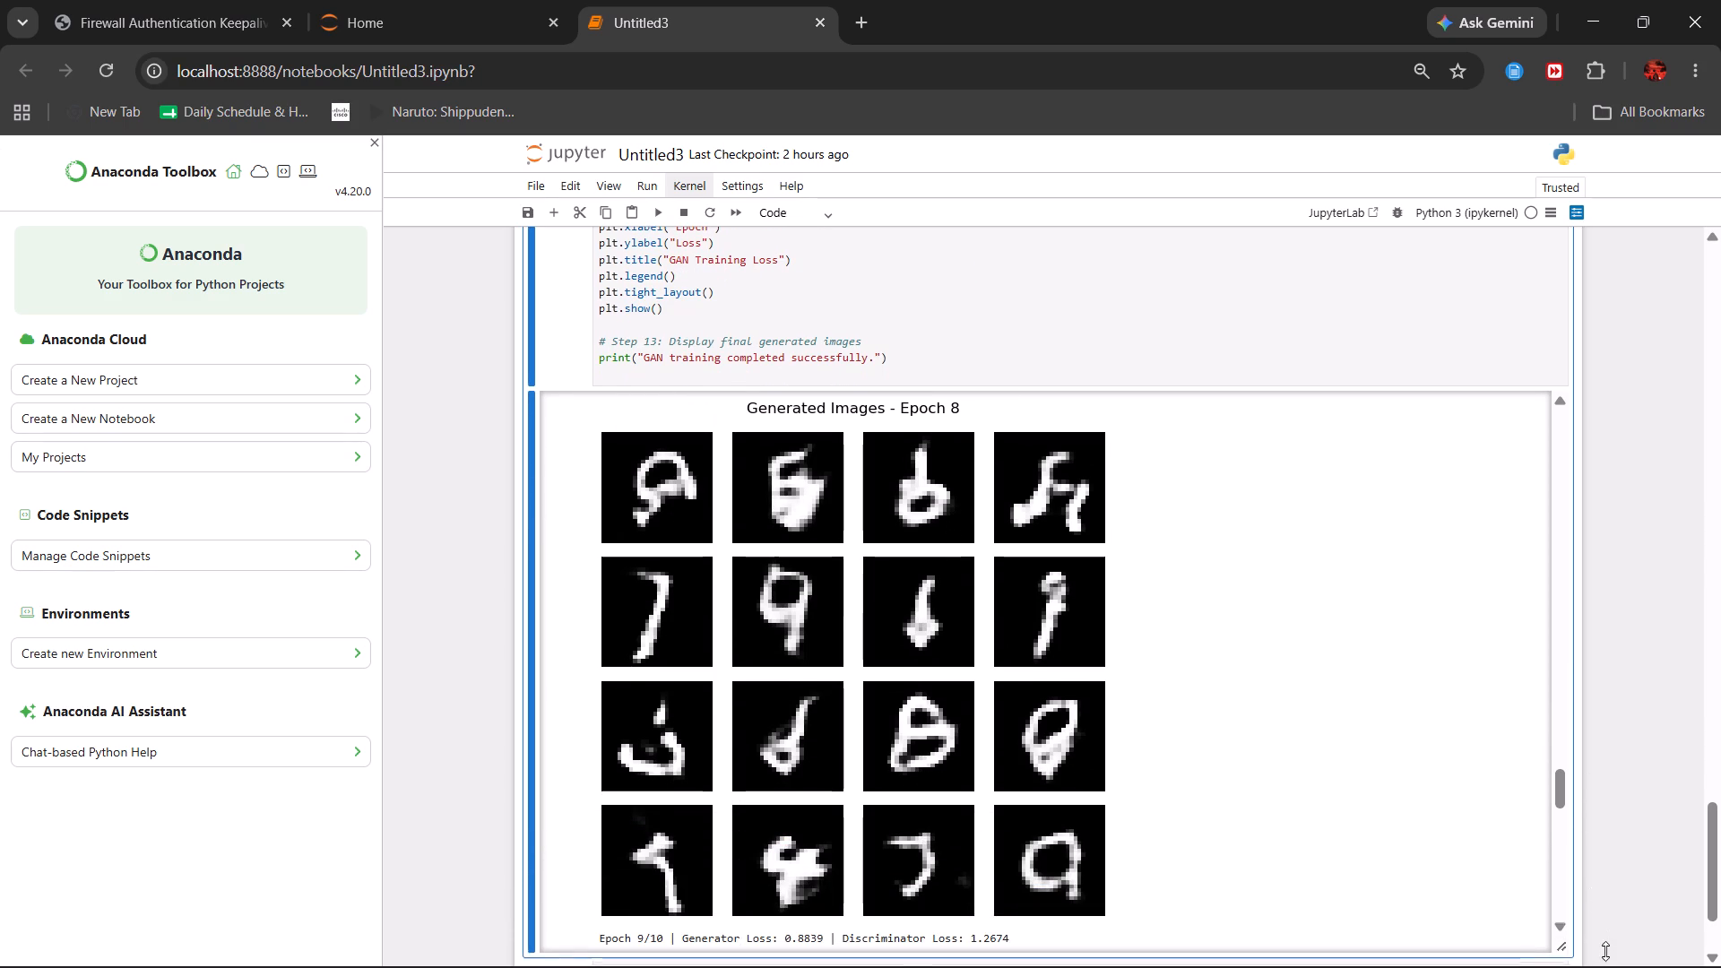
pyautogui.moveTo(1605, 951); pyautogui.dragTo(1605, 964)
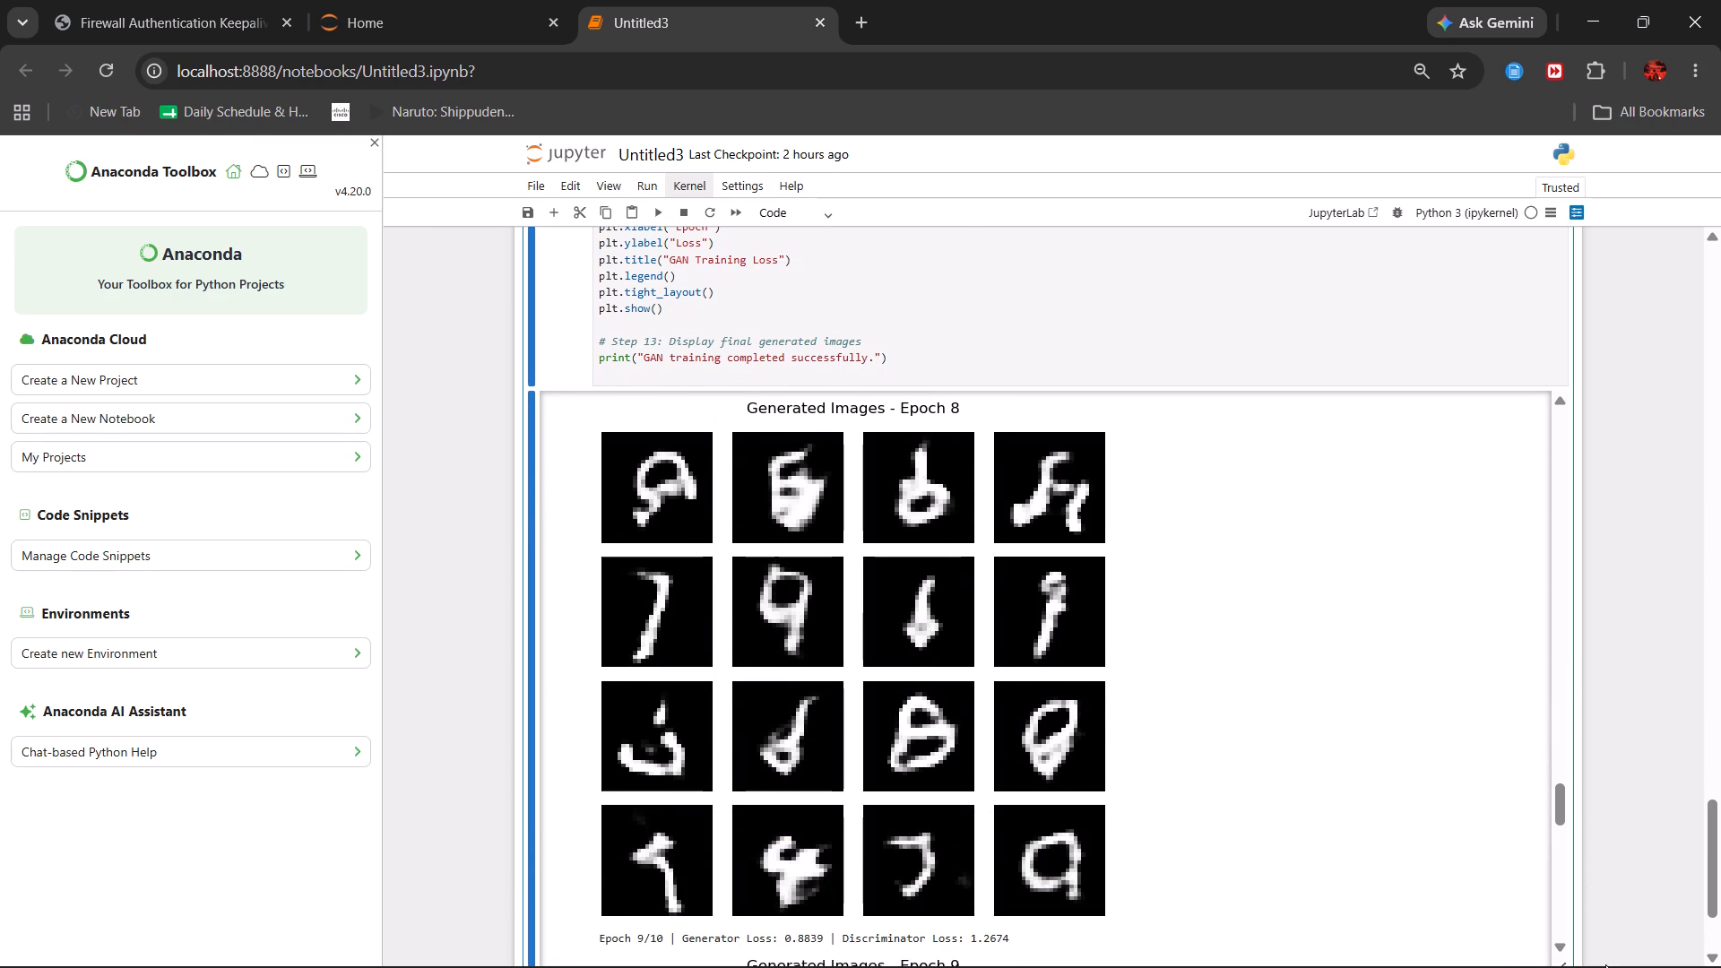
pyautogui.press('Print')
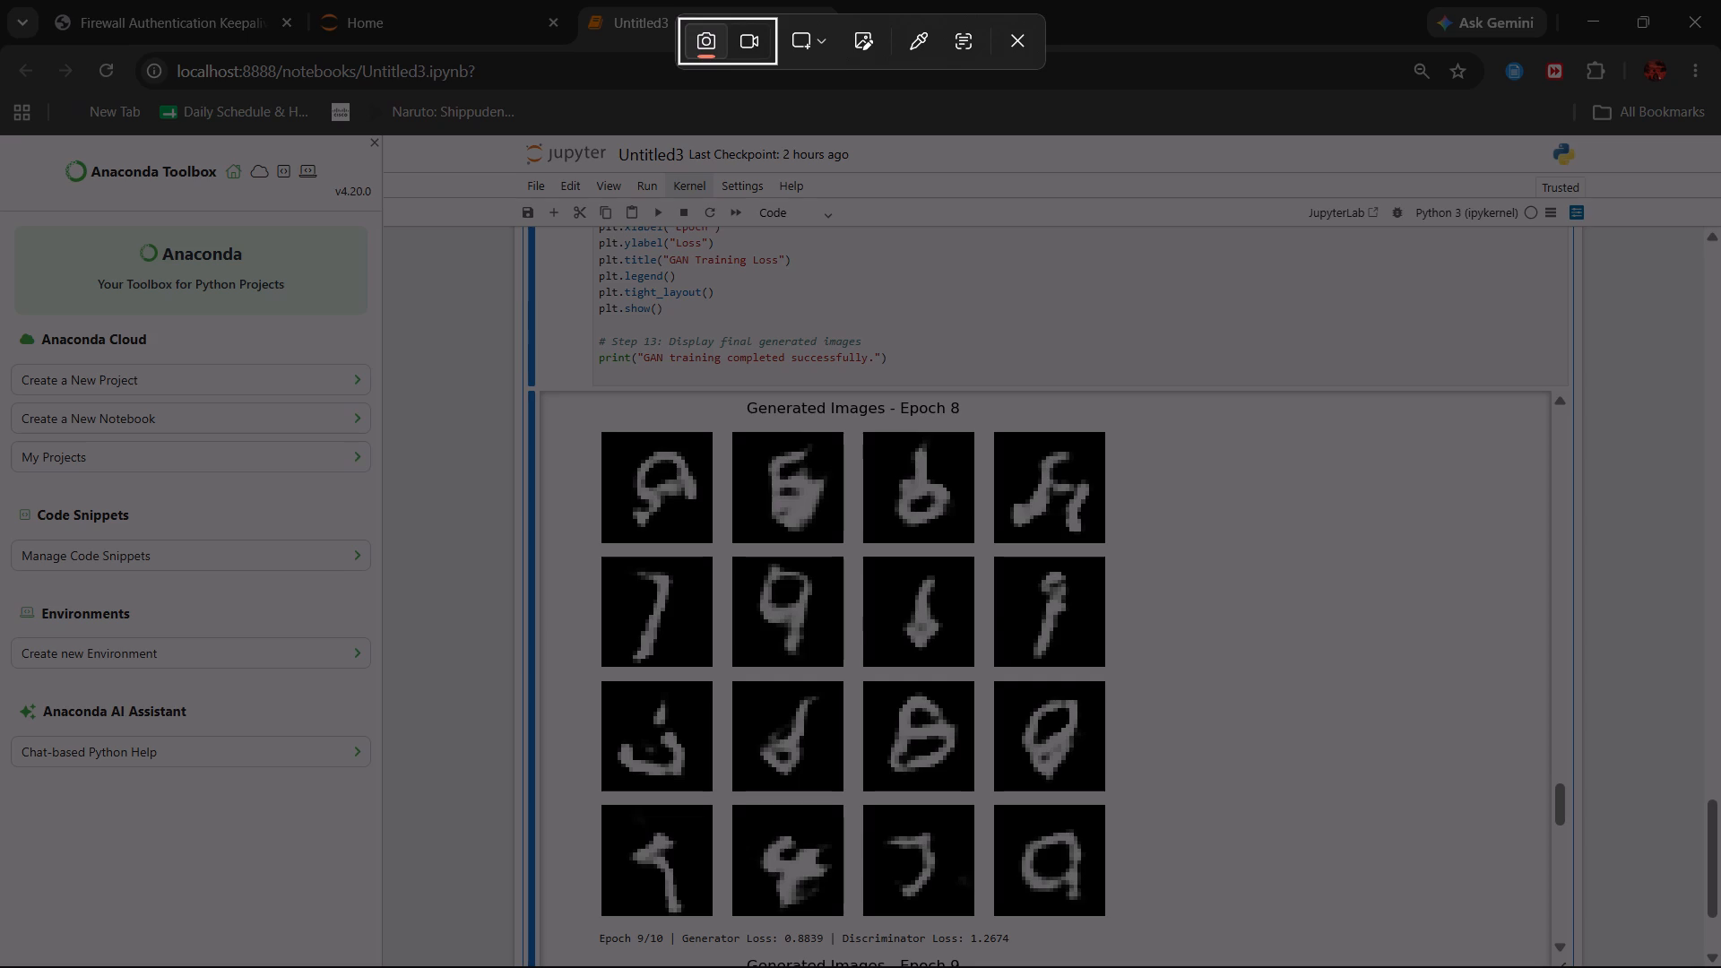
pyautogui.moveTo(555, 397); pyautogui.dragTo(1331, 923)
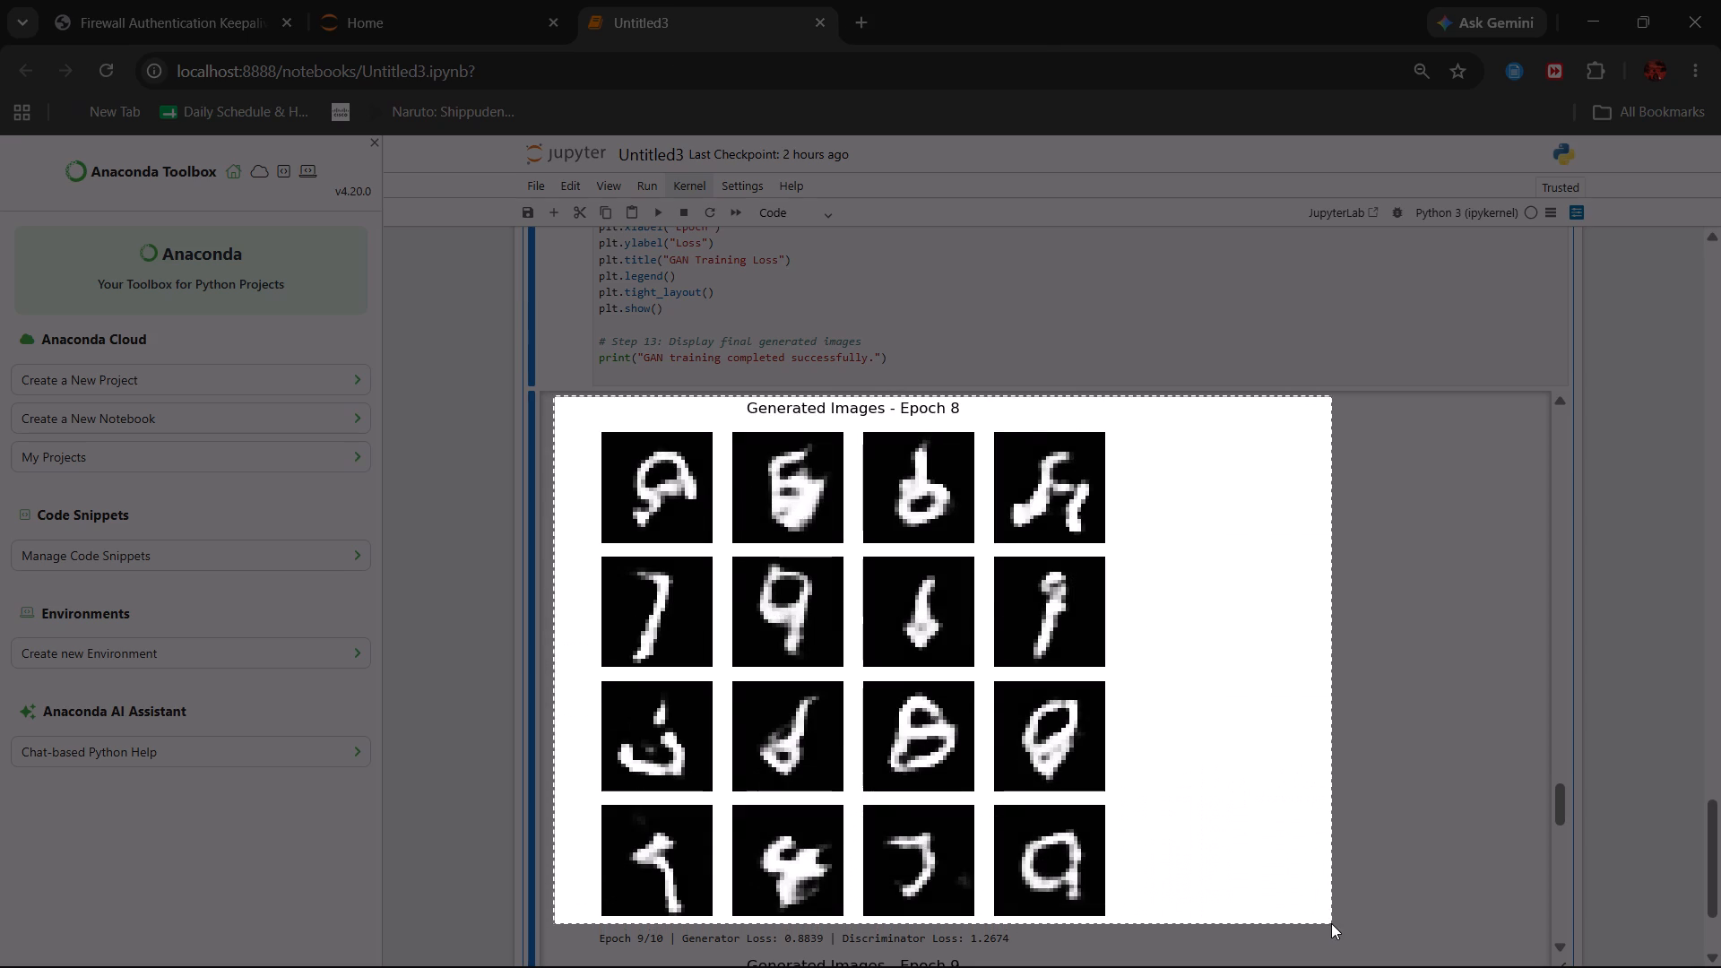
pyautogui.moveTo(1331, 923); pyautogui.dragTo(1331, 924)
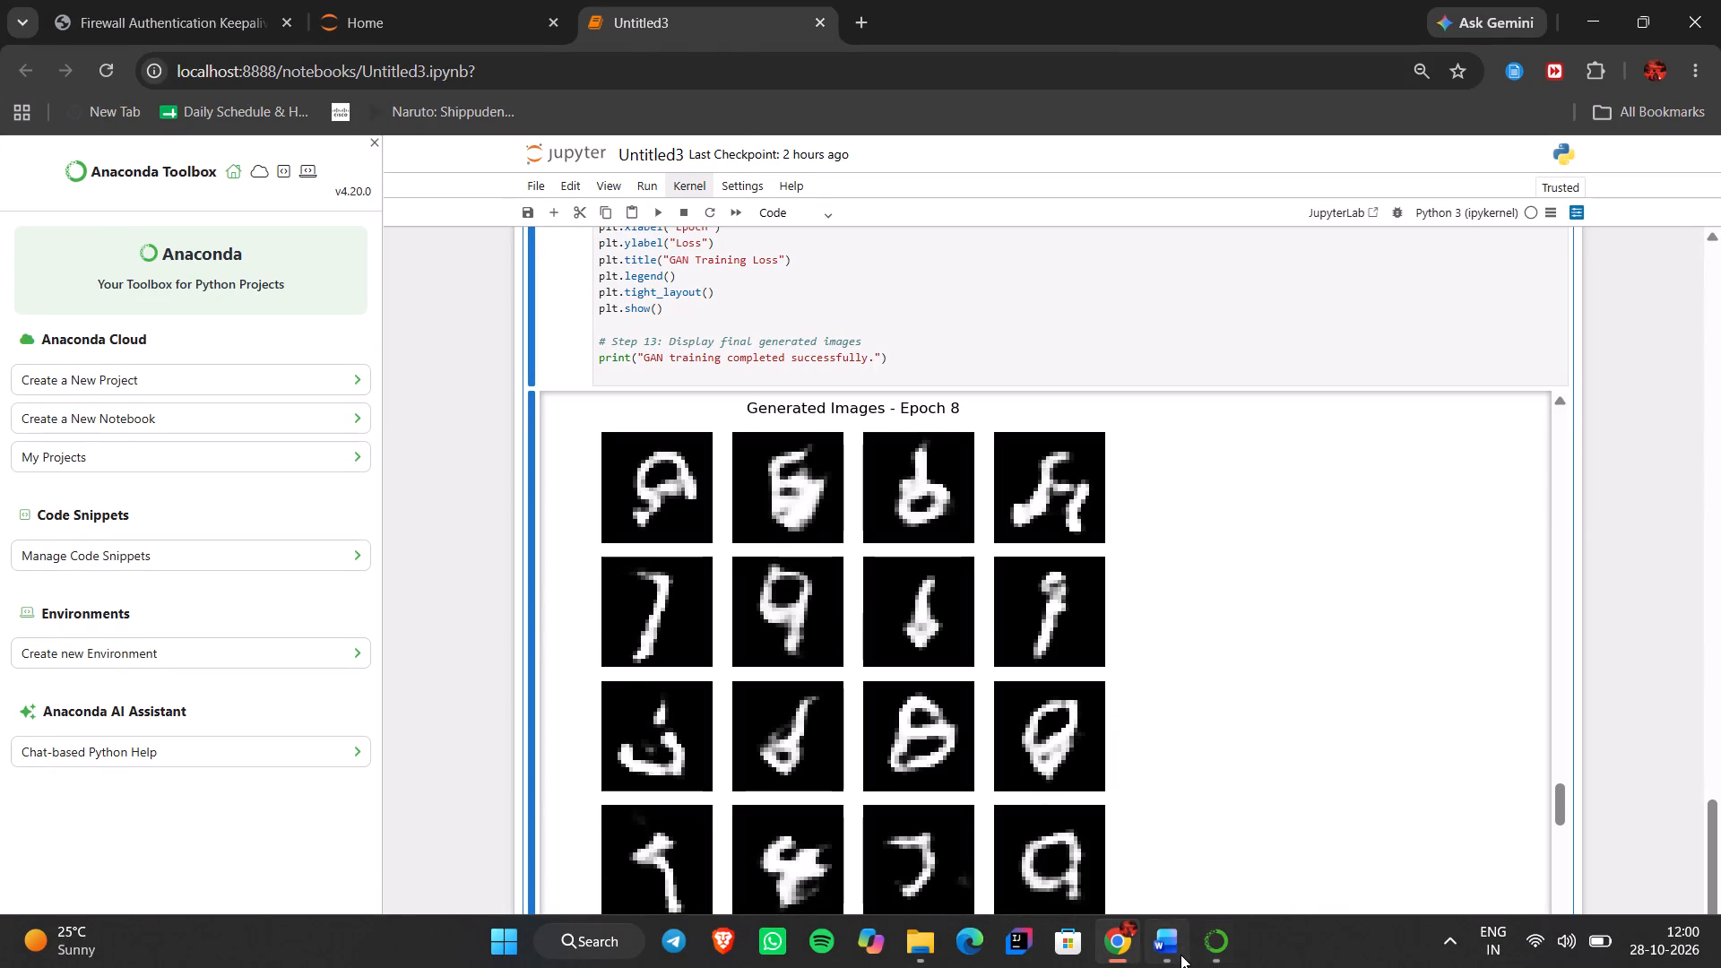
# Switch to Word and replace the mirrored Epoch 8 image grid with the newly captured screenshot.
pyautogui.click(1180, 954)
pyautogui.click(631, 655)
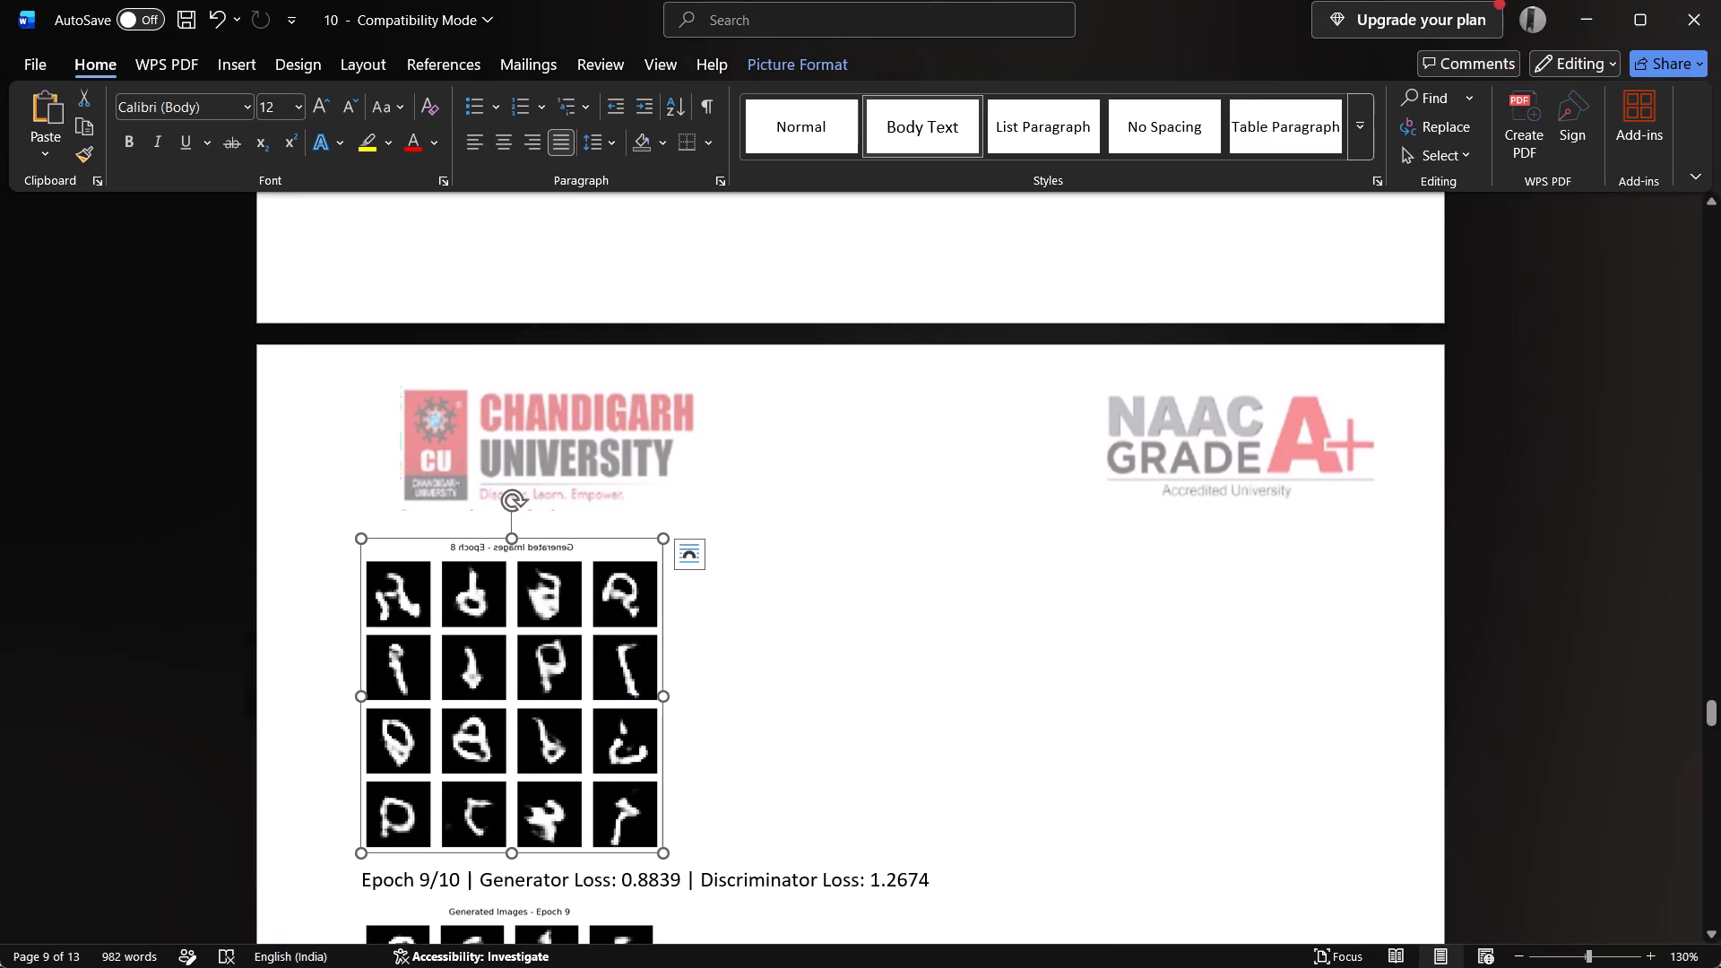
pyautogui.press('Delete')
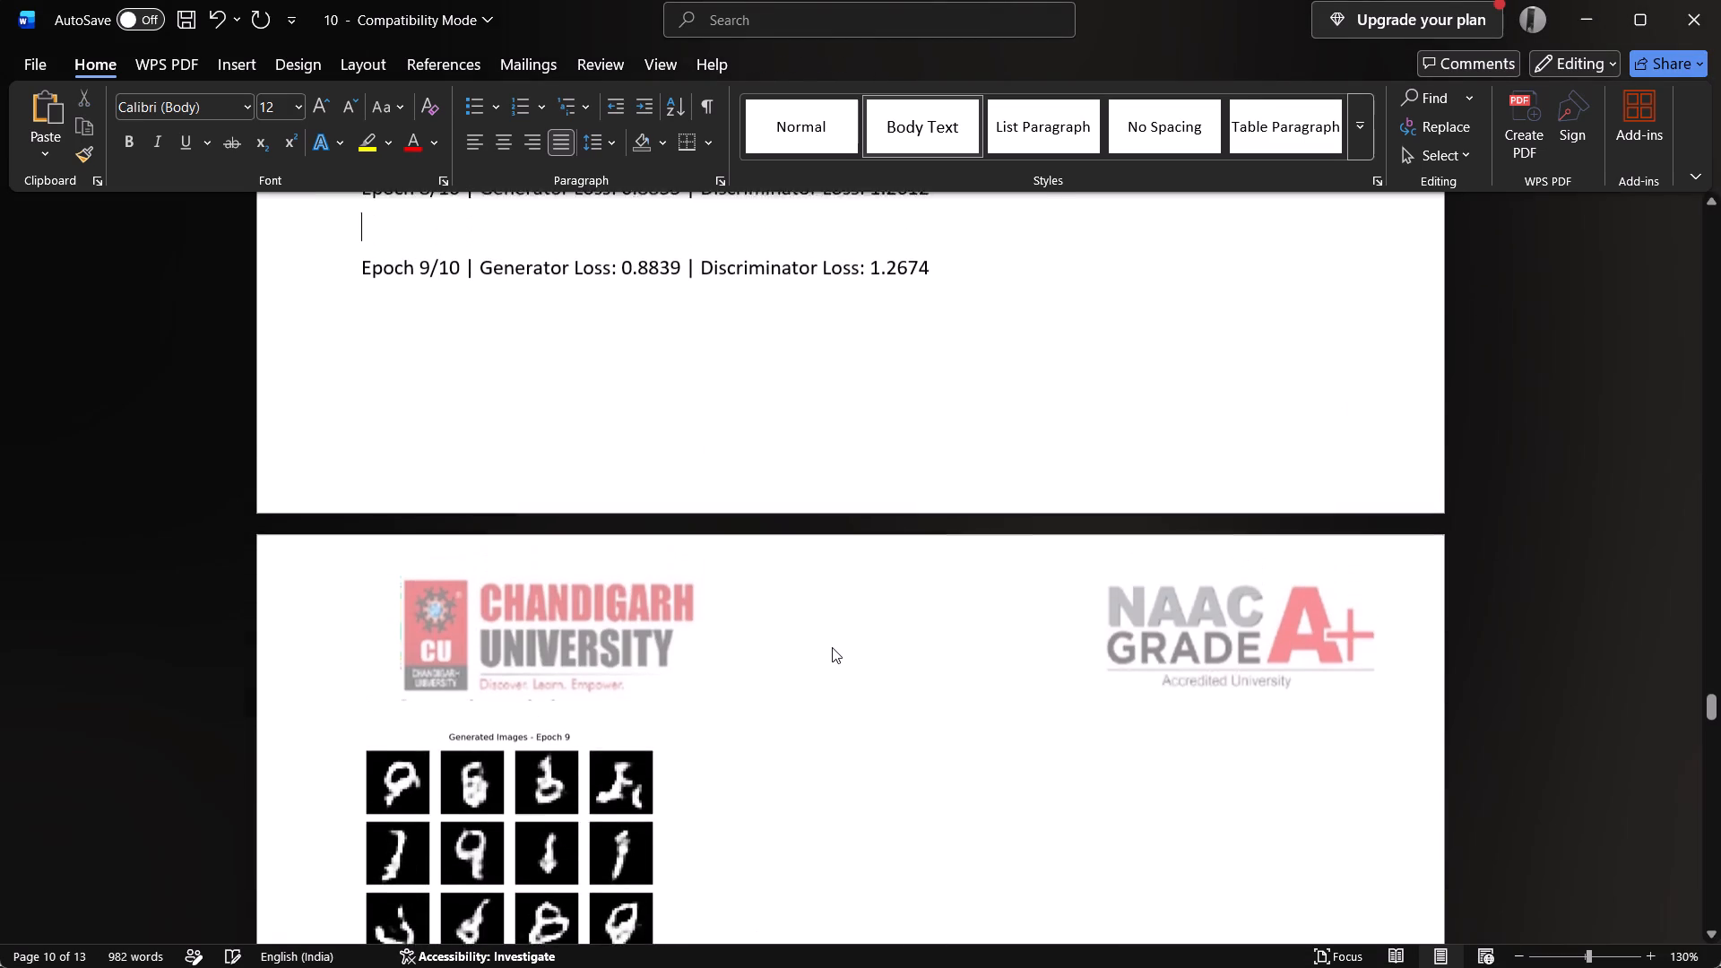
pyautogui.scroll(1, 832, 647)
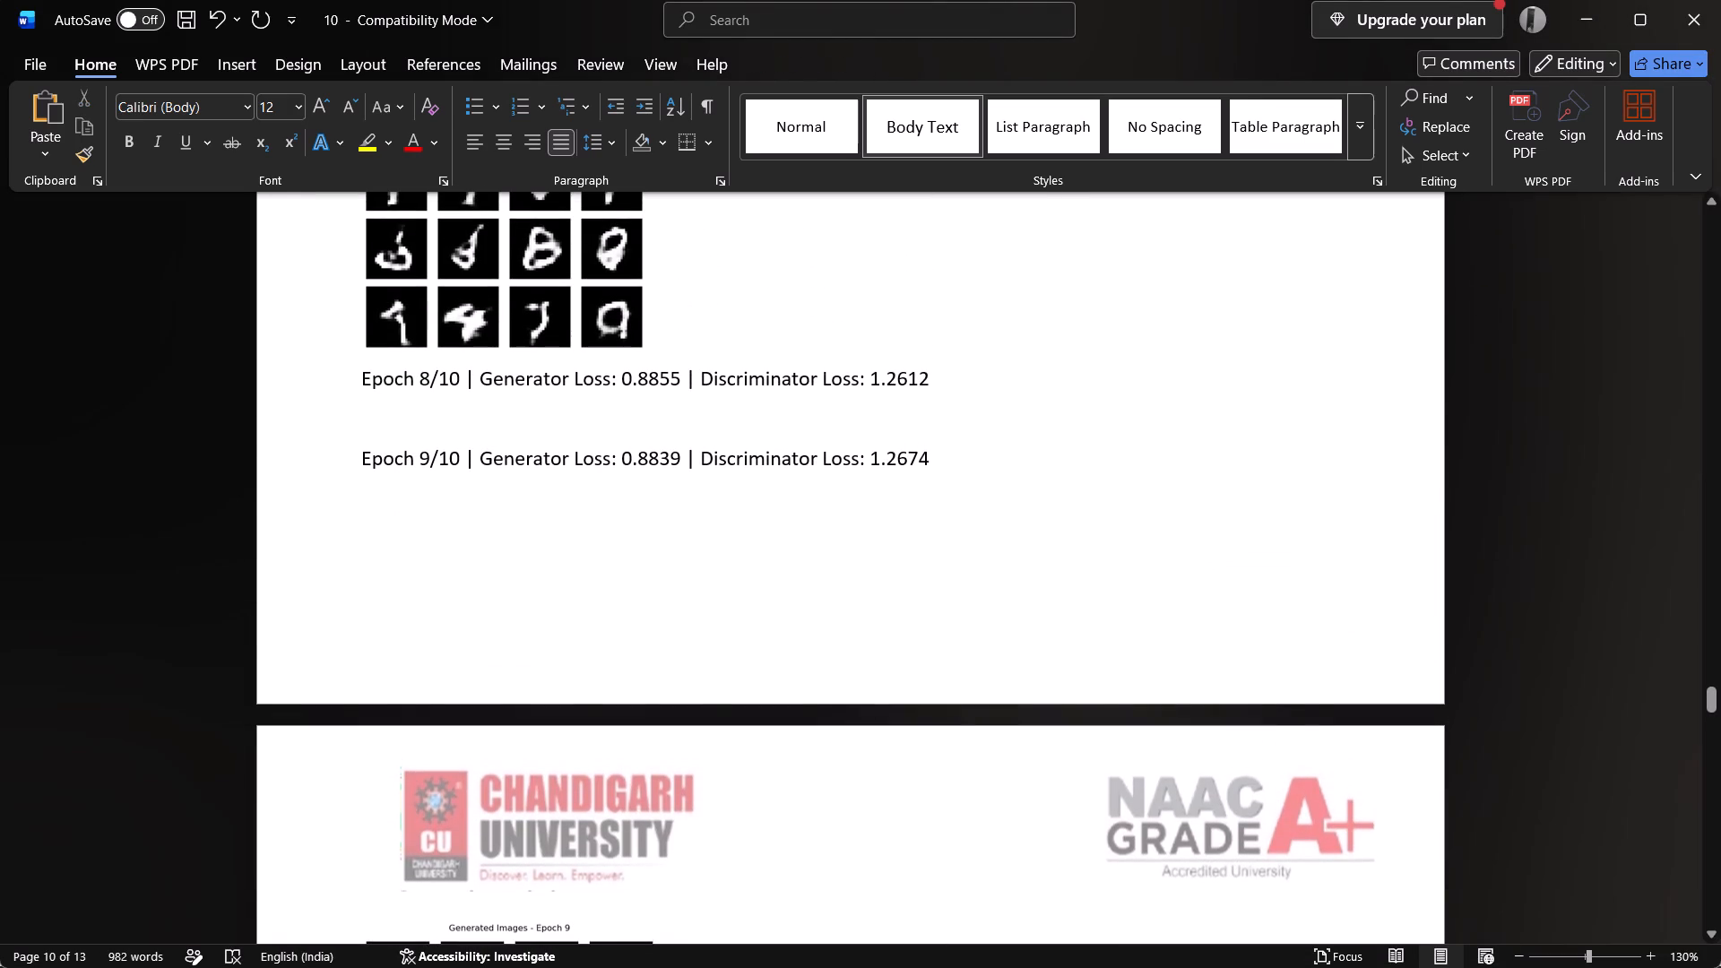
pyautogui.hotkey('ctrl', 'v')
# Shrink the pasted Epoch 8 screenshot proportionally to a little over half its size.
pyautogui.click(580, 504)
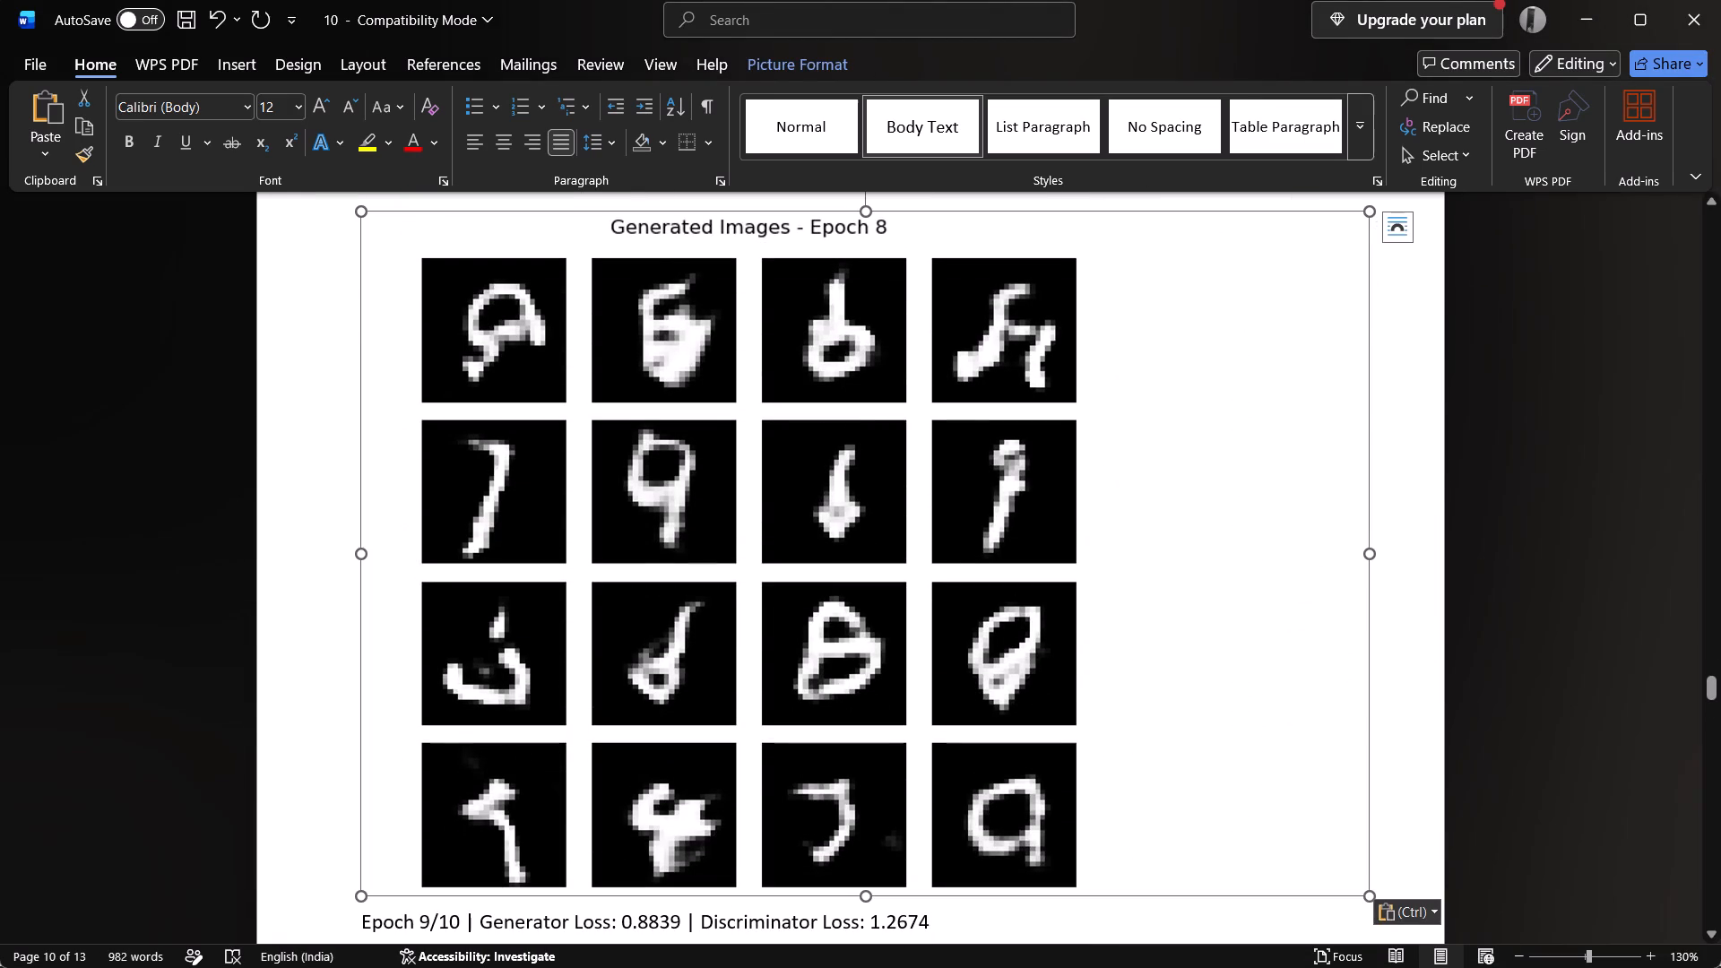
pyautogui.moveTo(363, 209); pyautogui.dragTo(512, 443)
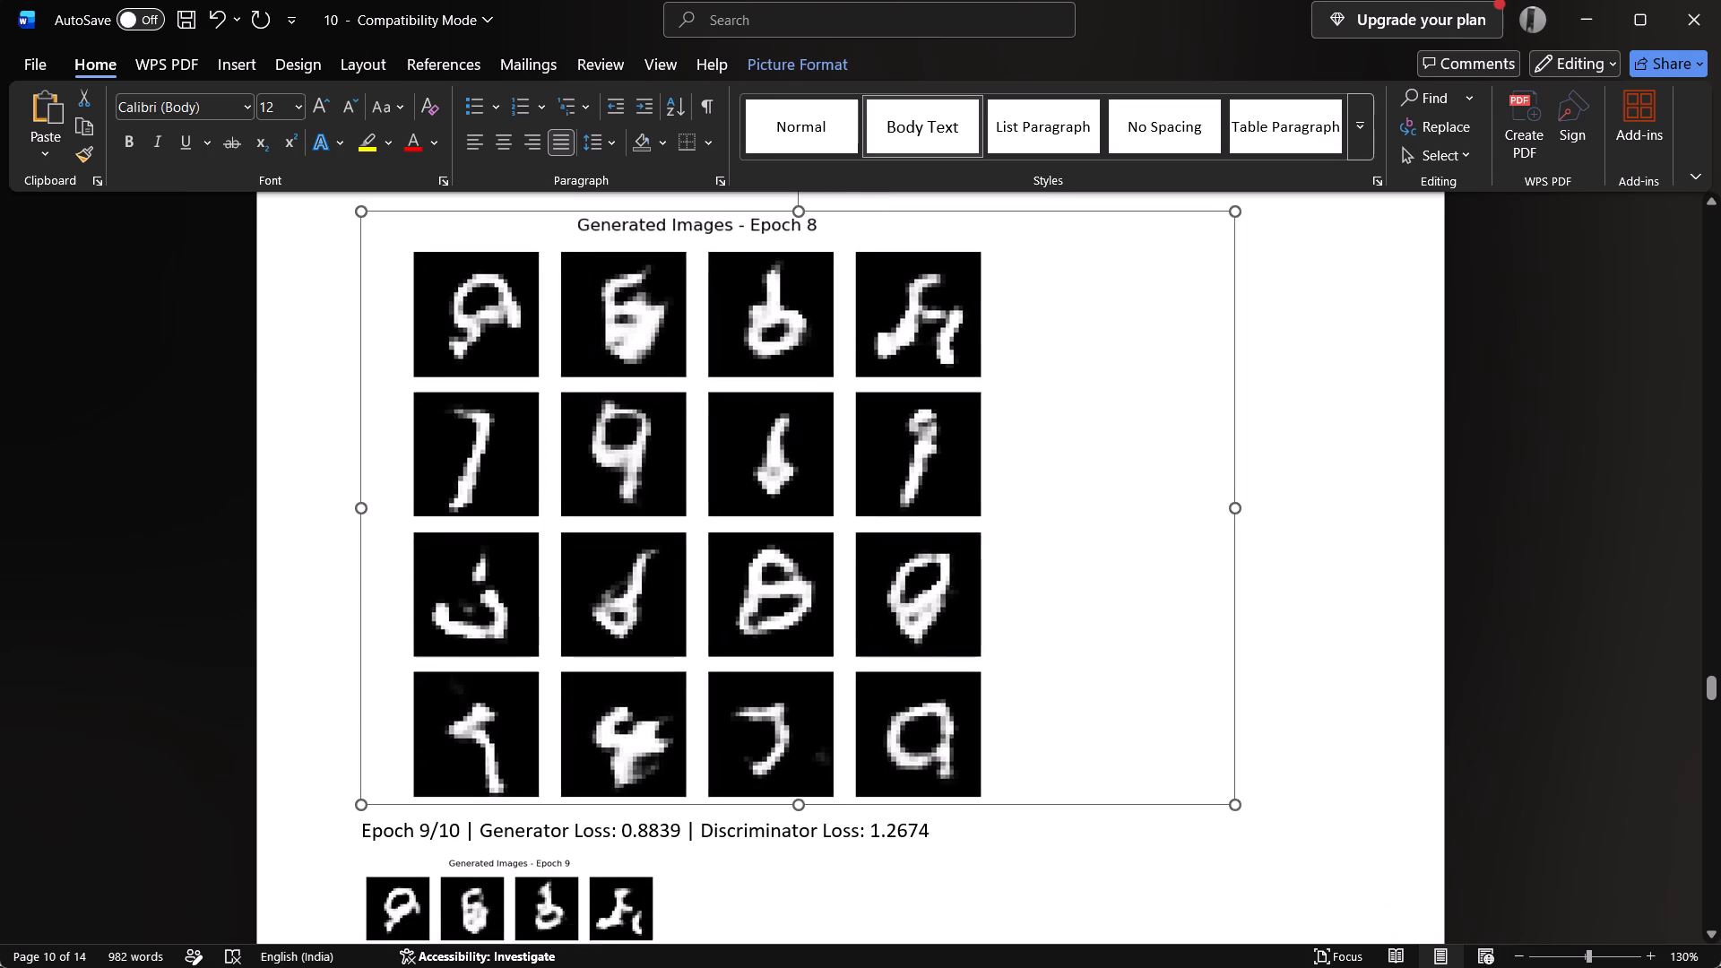
pyautogui.moveTo(512, 443); pyautogui.dragTo(824, 860)
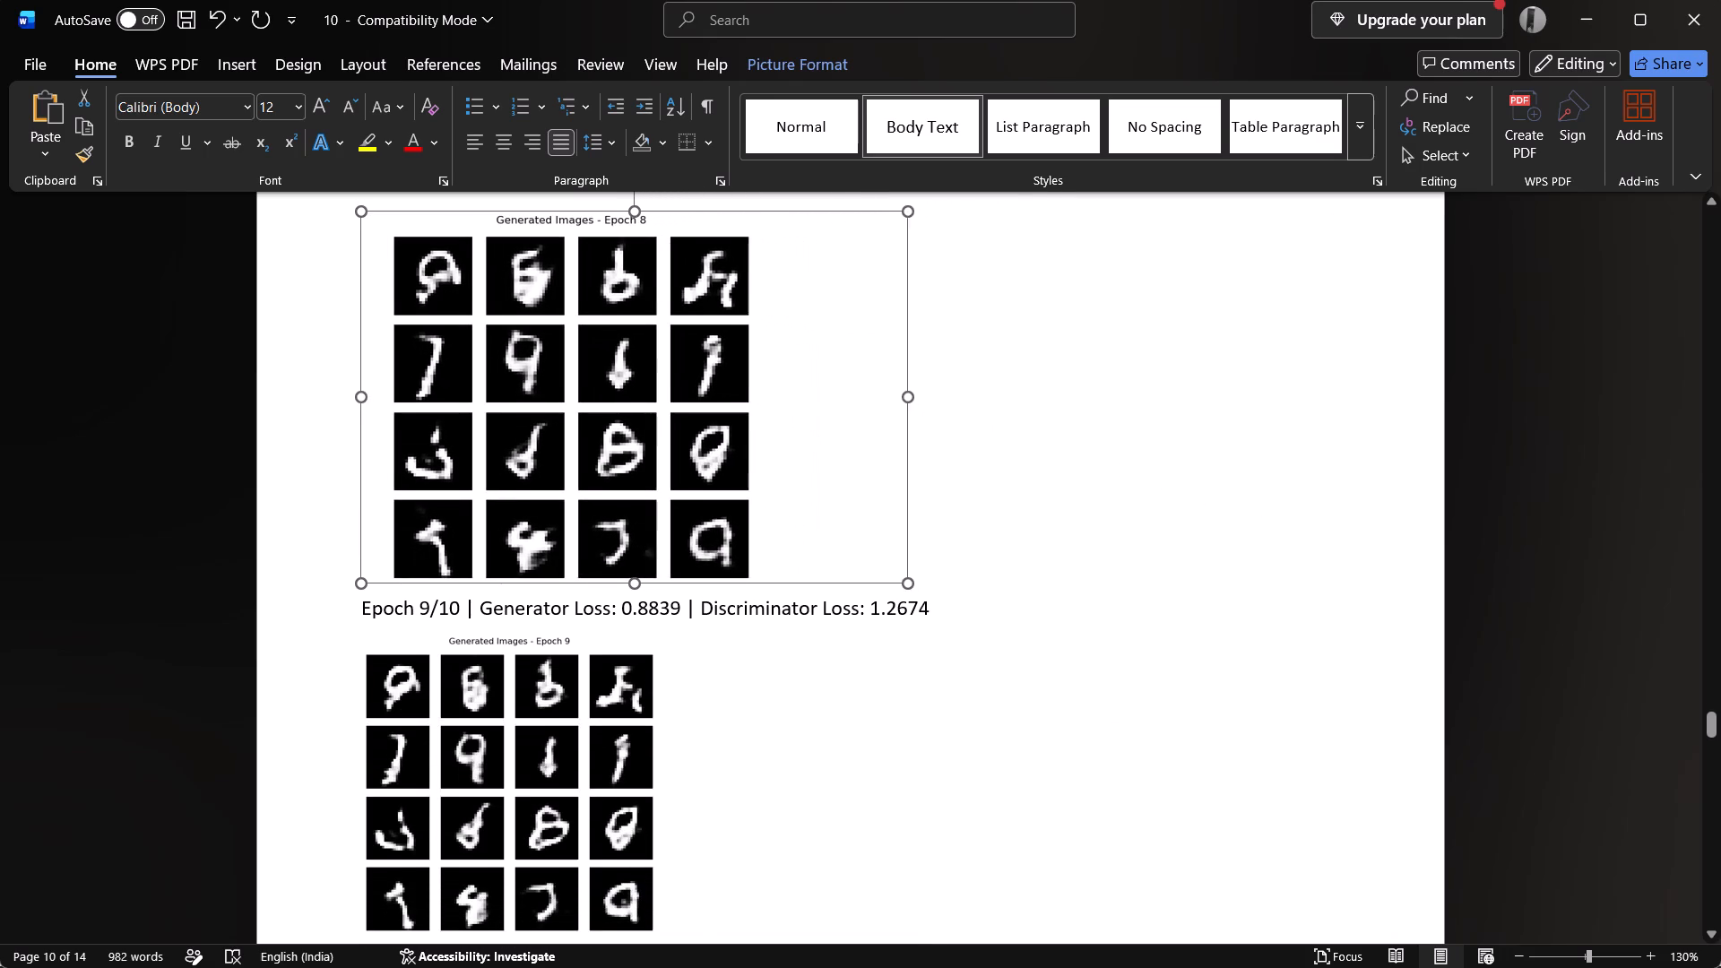
pyautogui.moveTo(824, 860); pyautogui.dragTo(837, 821)
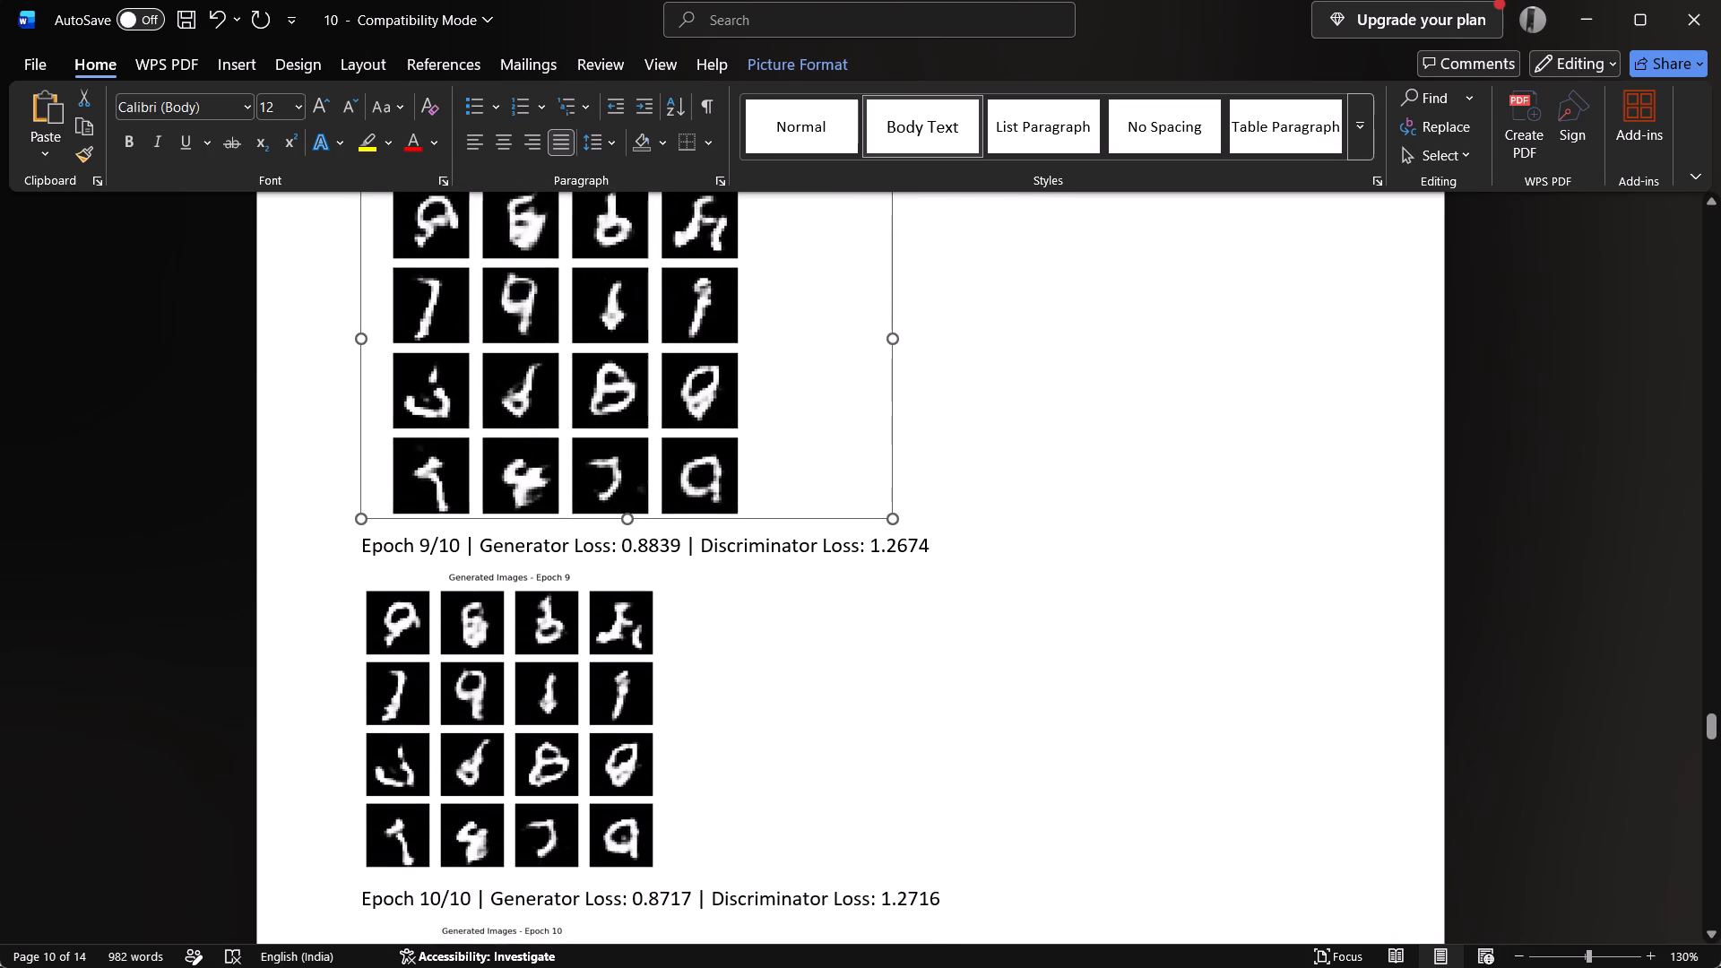
pyautogui.moveTo(837, 821); pyautogui.dragTo(835, 822)
# Crop the blank side margins off the new Epoch 8 image grid.
pyautogui.scroll(1, 835, 822)
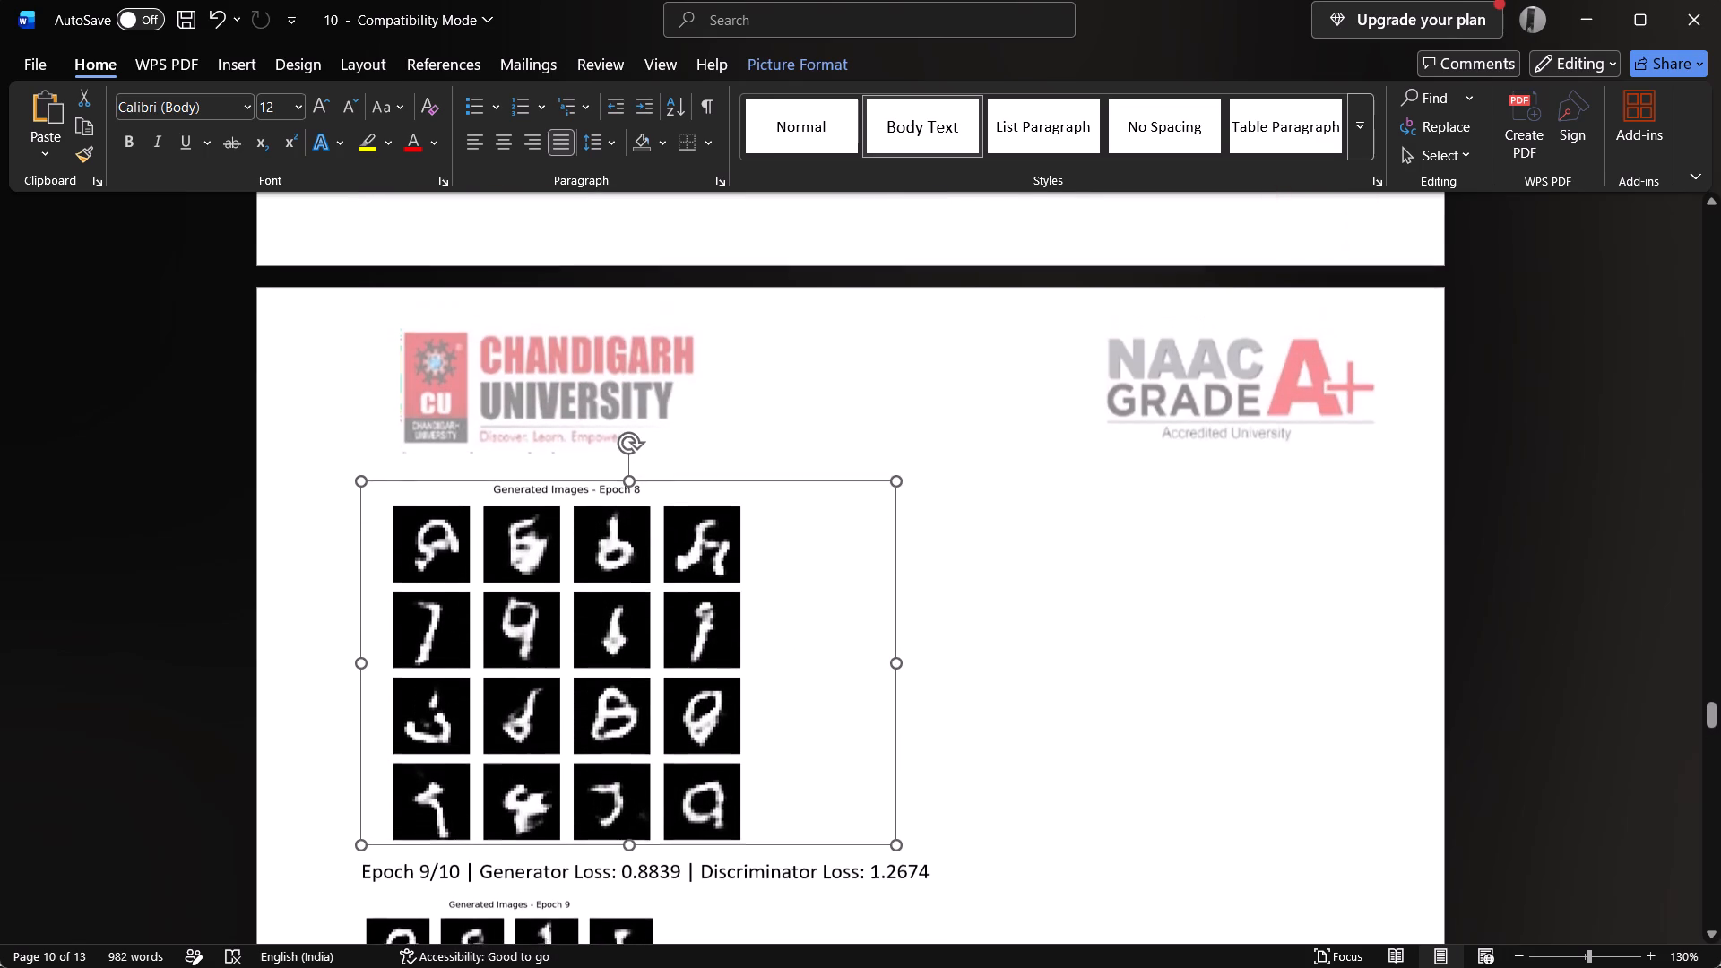
pyautogui.rightClick(794, 705)
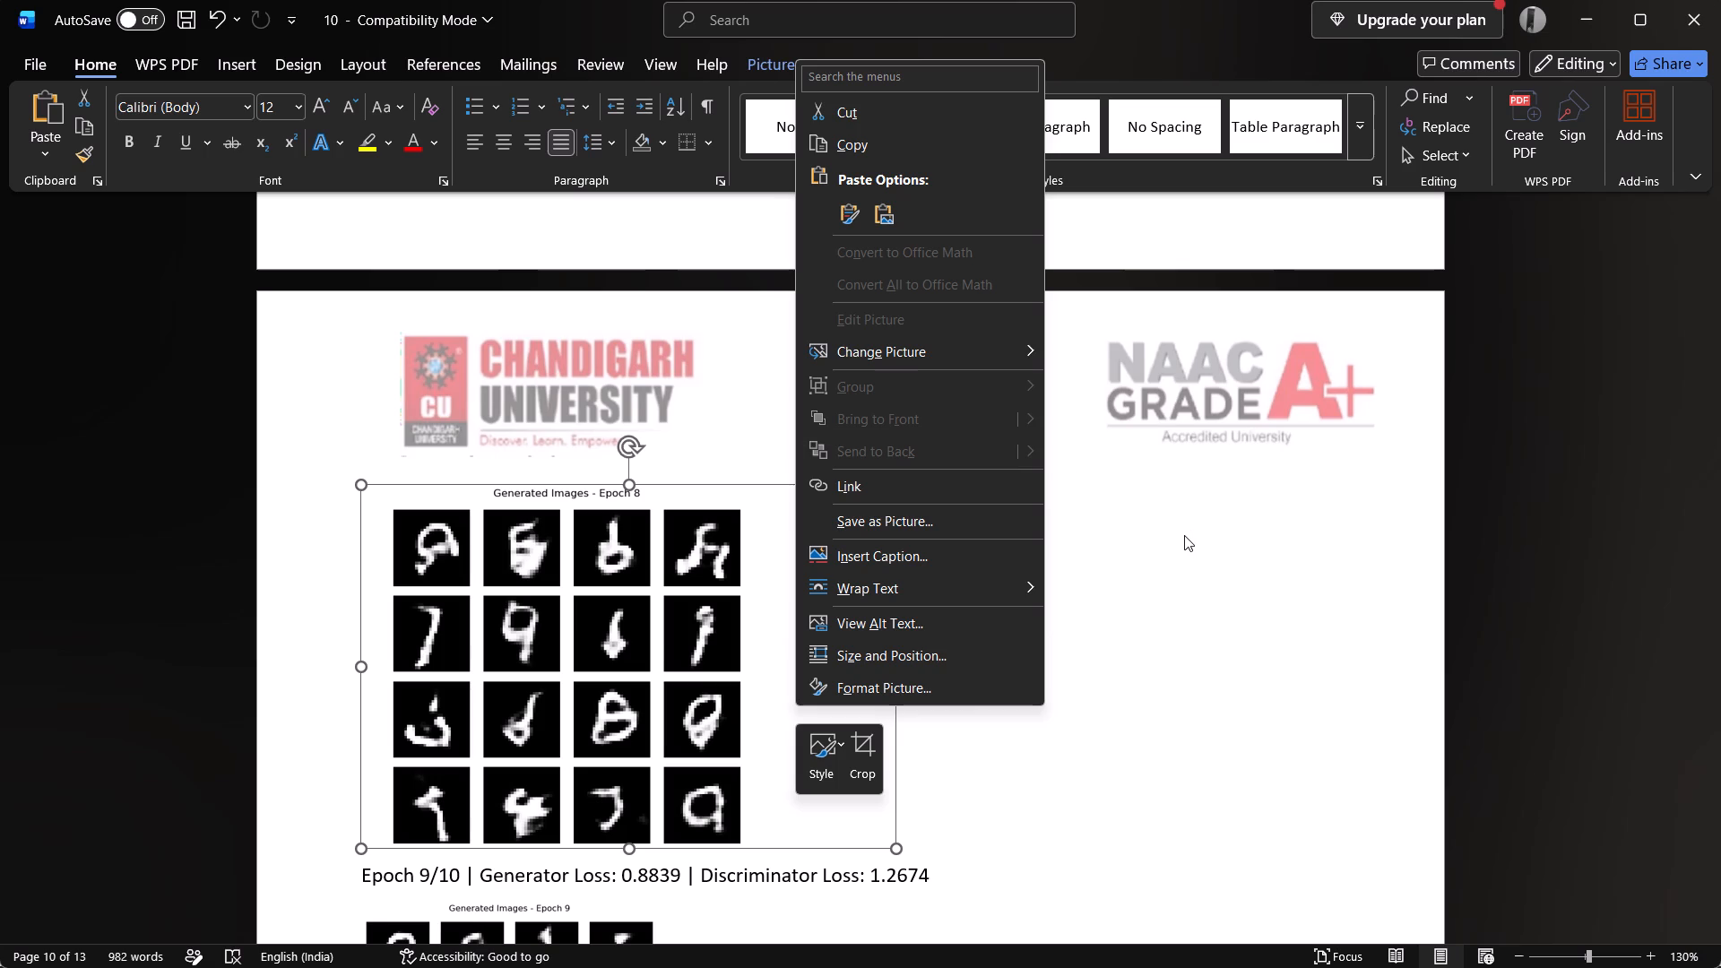
pyautogui.click(865, 740)
pyautogui.moveTo(895, 666); pyautogui.dragTo(816, 663)
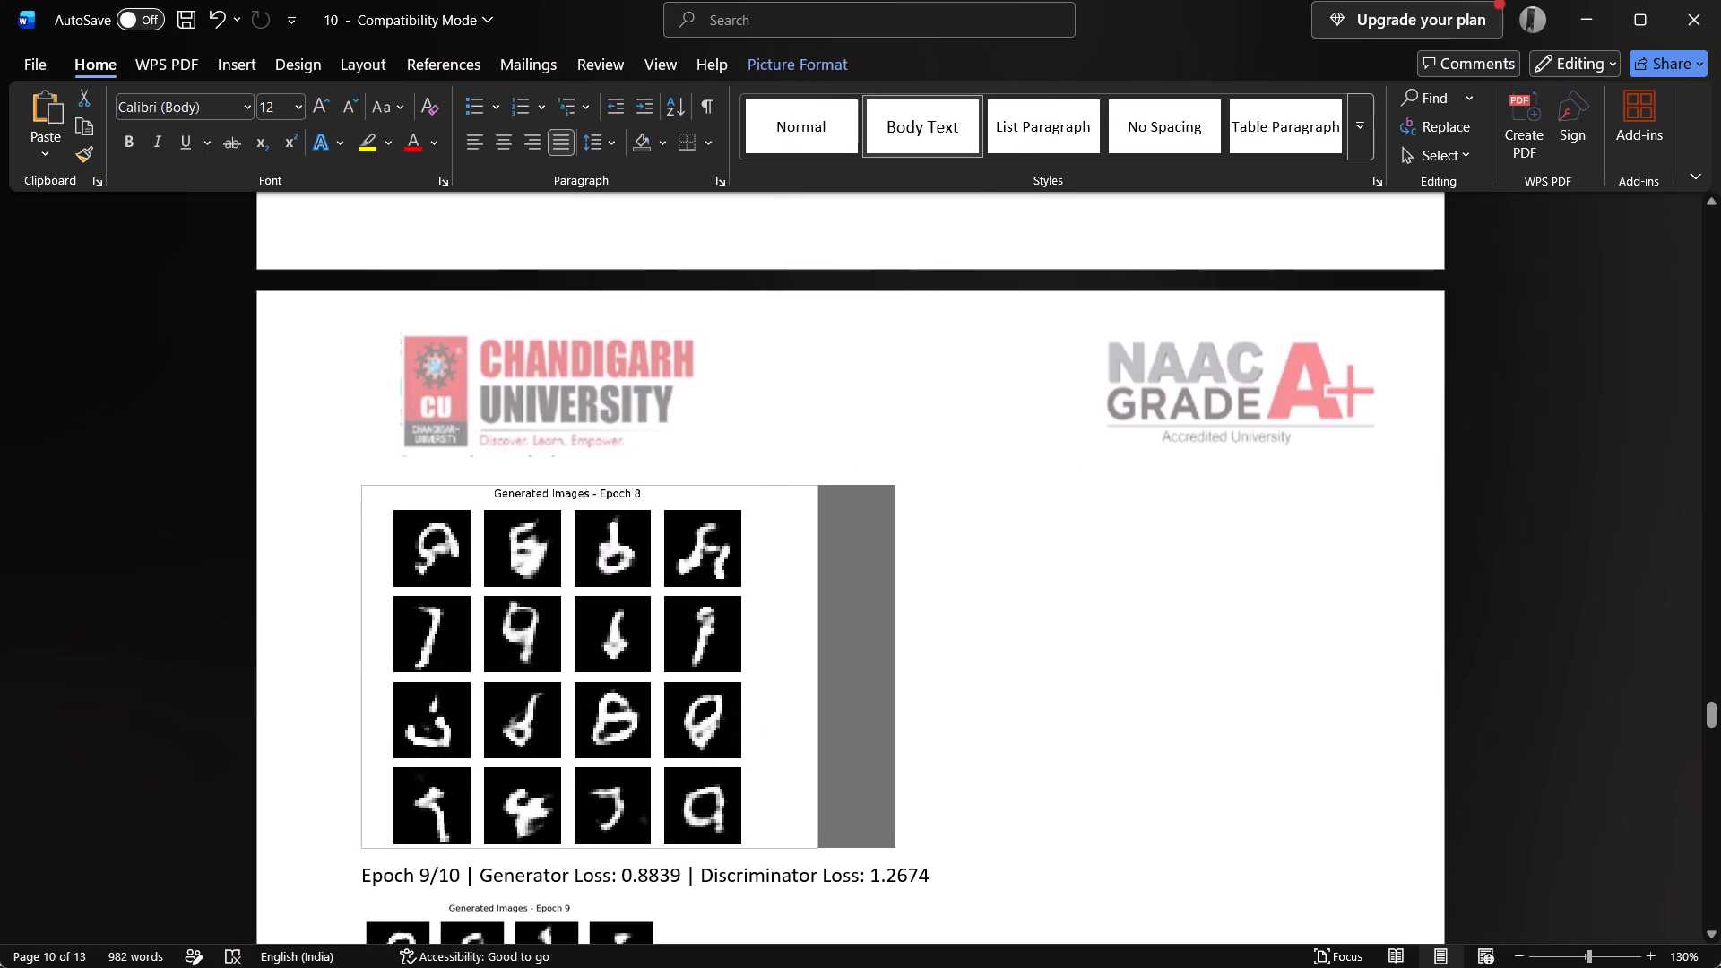
pyautogui.moveTo(816, 663); pyautogui.dragTo(753, 661)
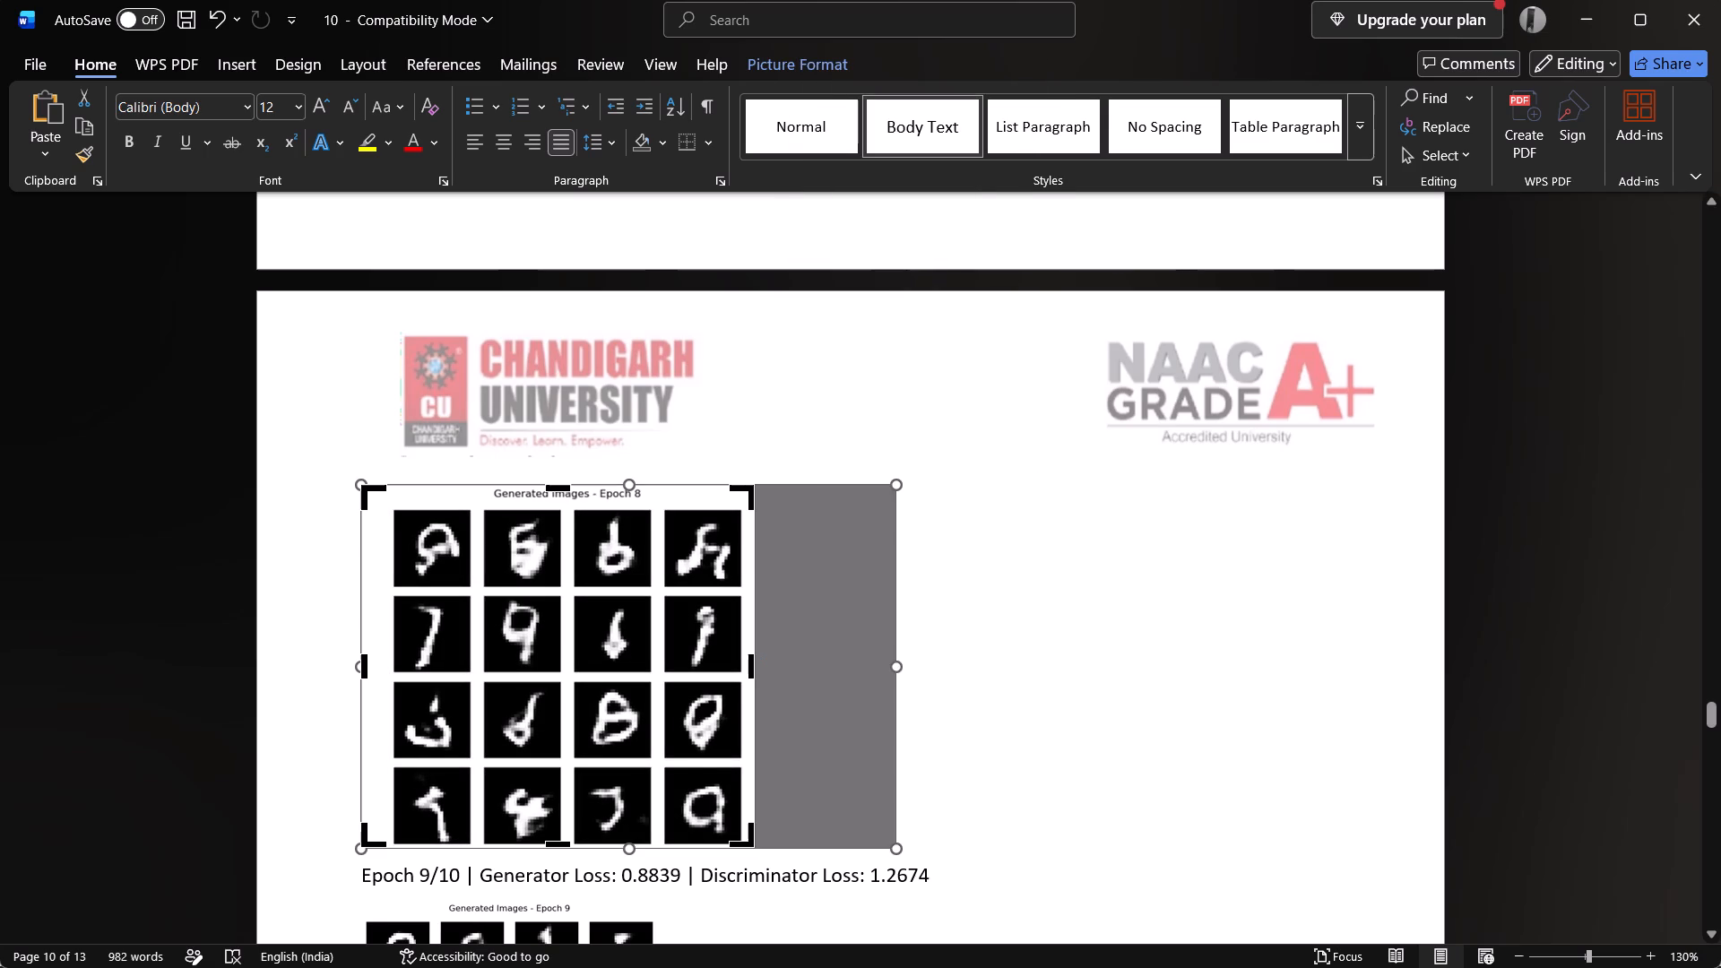
pyautogui.press('Return')
pyautogui.click(627, 641)
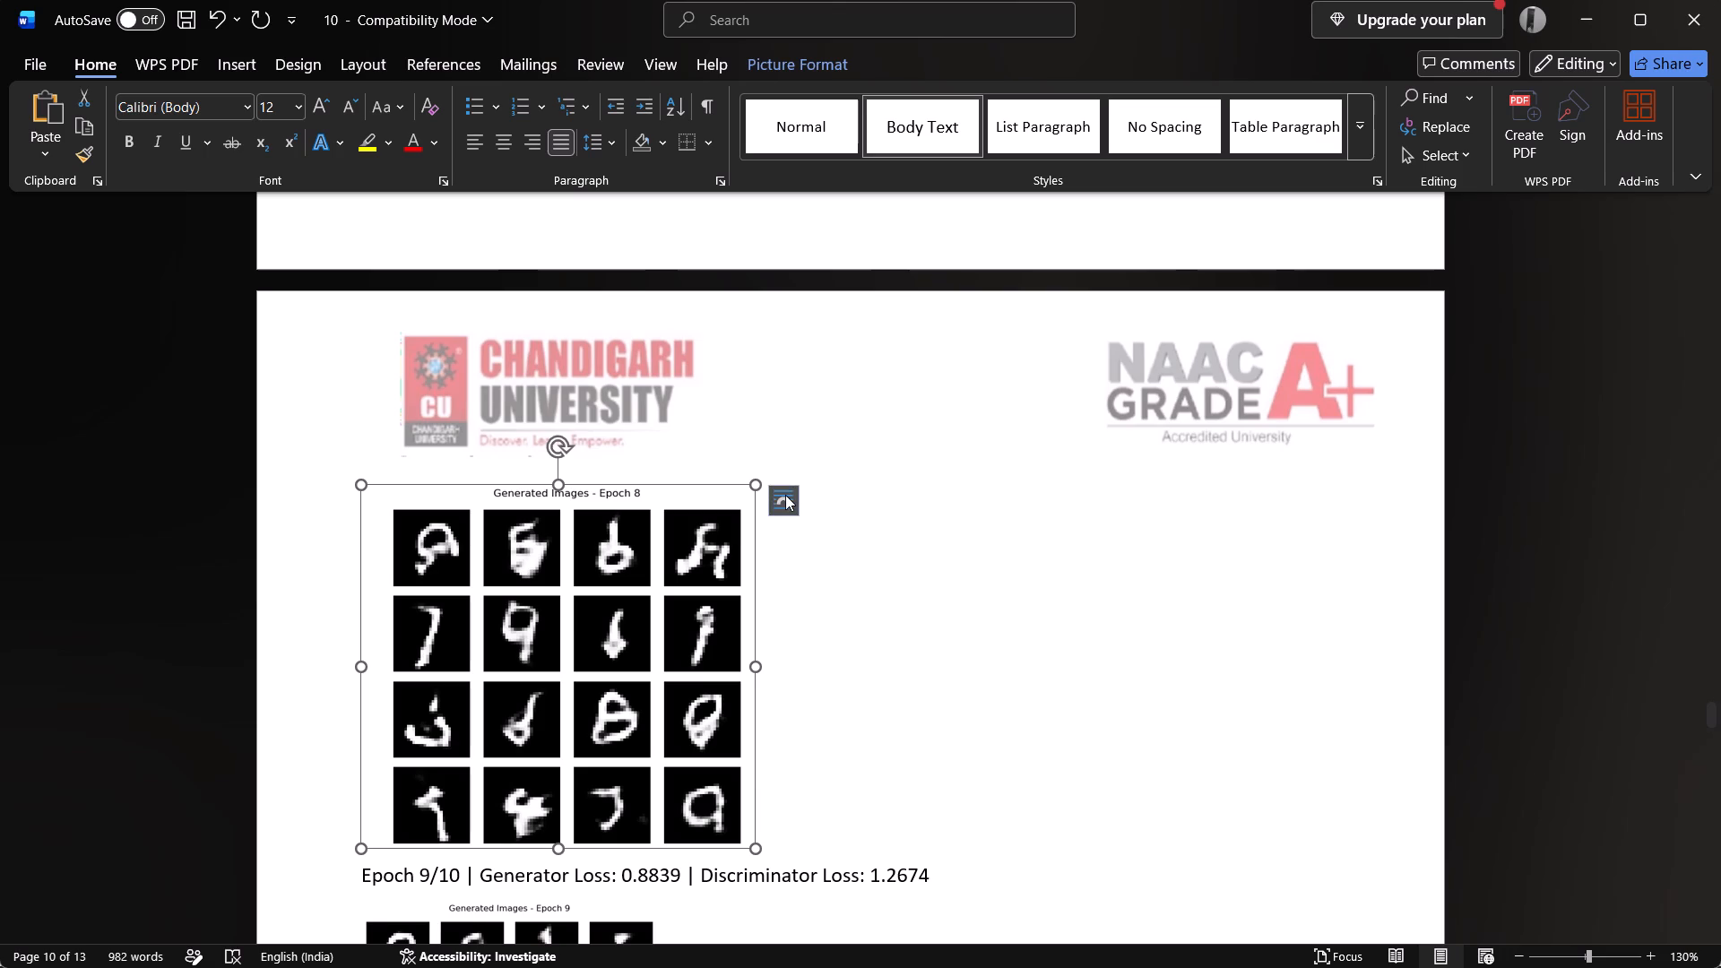
pyautogui.rightClick(707, 549)
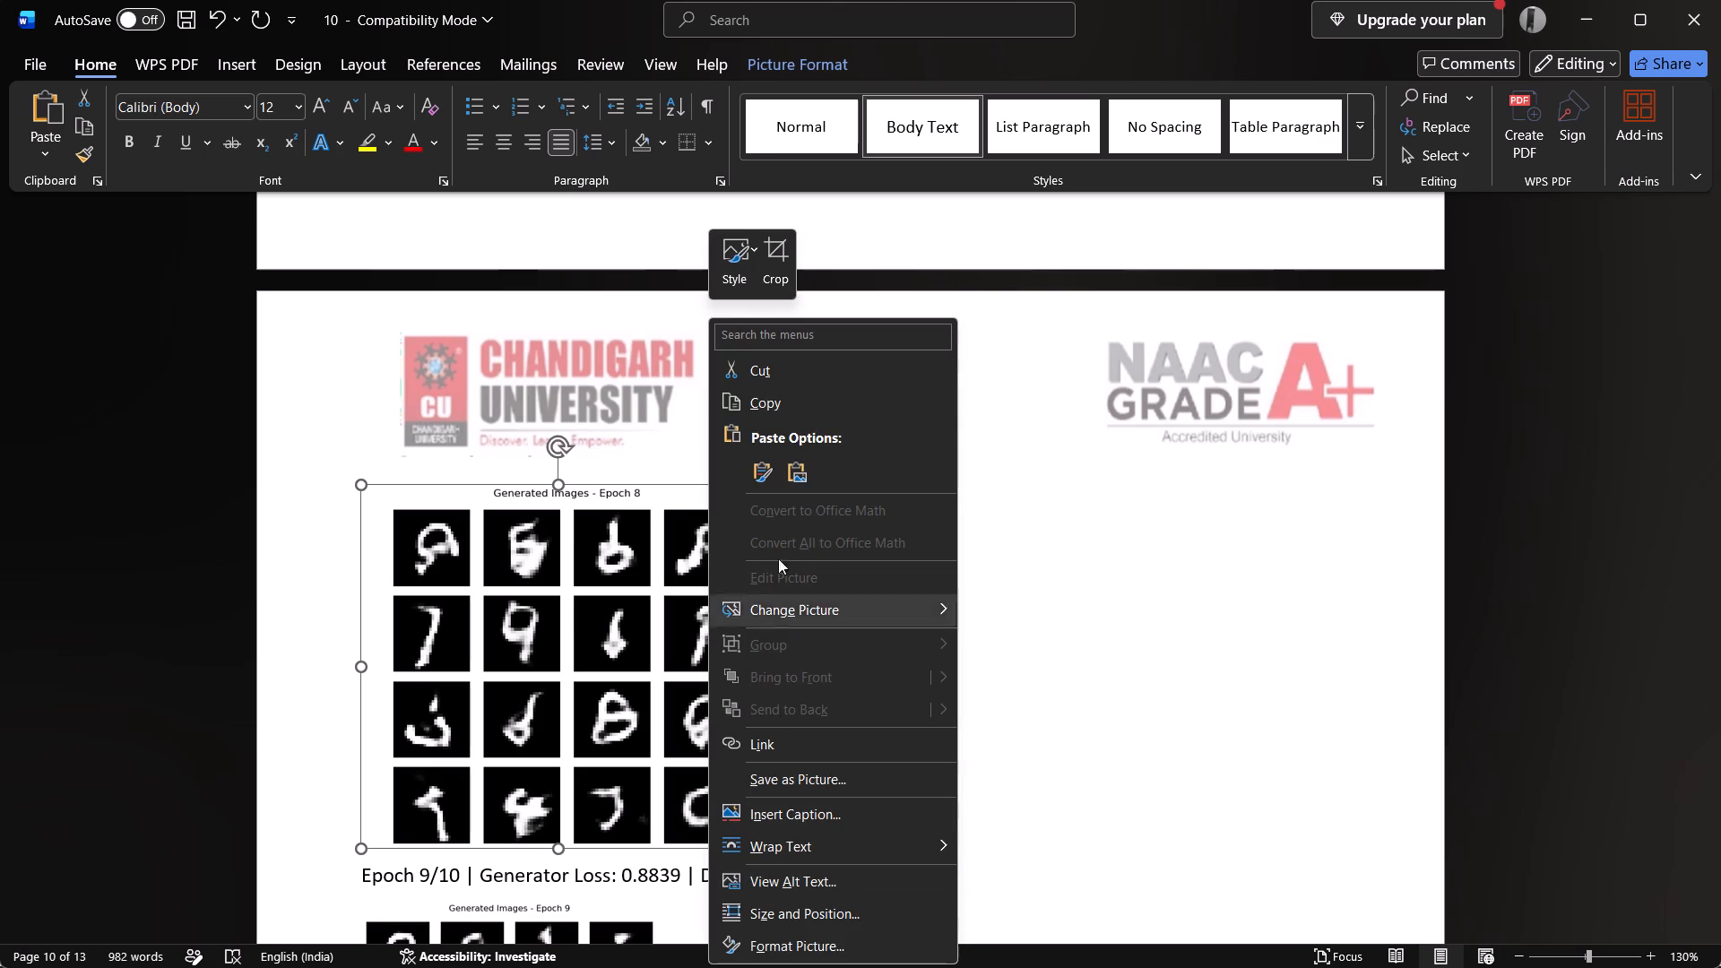
# Crop the remaining blank margin off the left side of the Epoch 8 image grid.
pyautogui.click(780, 257)
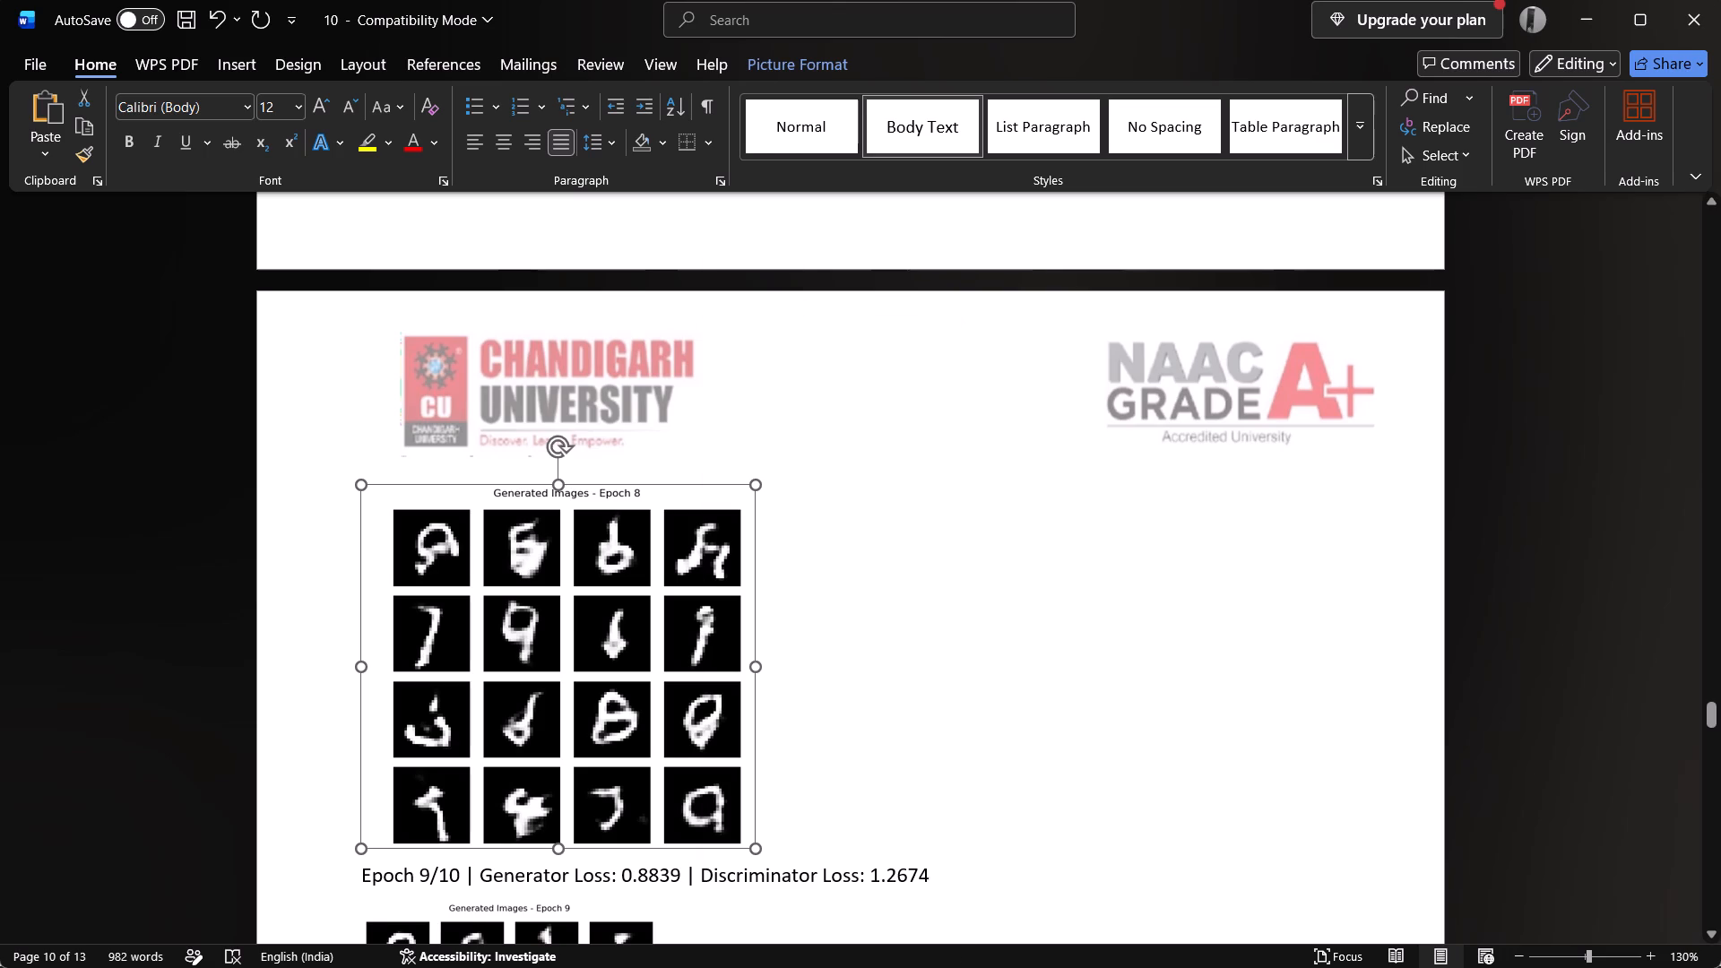
pyautogui.moveTo(361, 661); pyautogui.dragTo(370, 661)
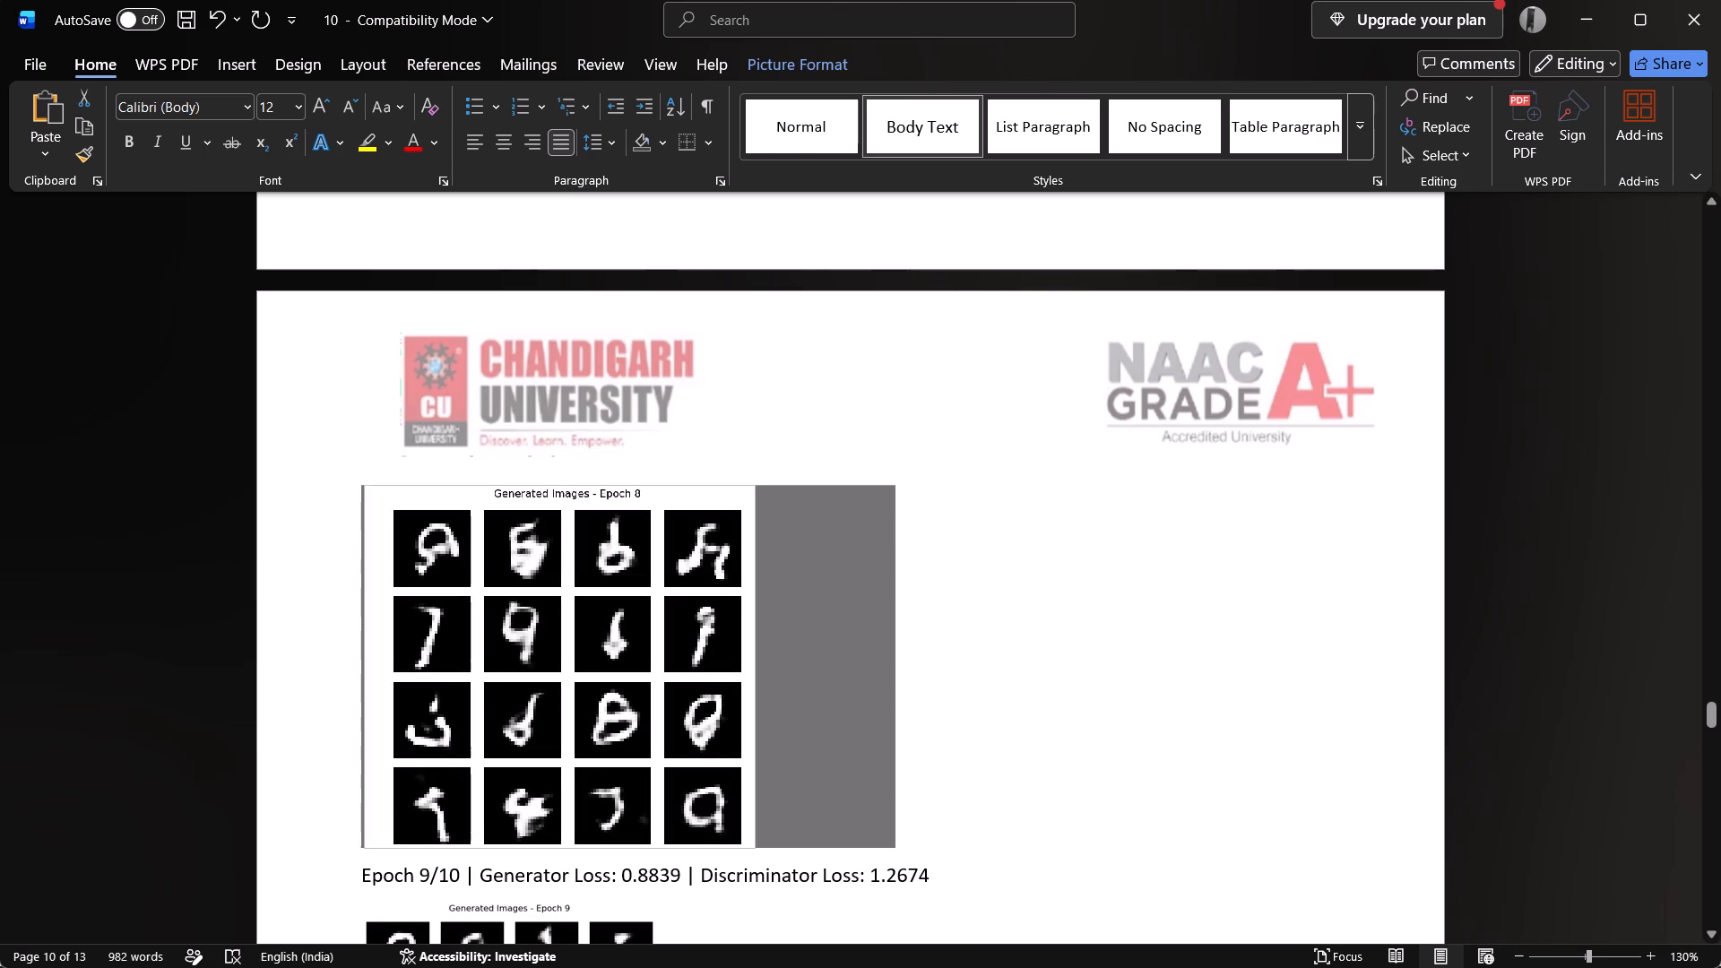
pyautogui.moveTo(370, 661); pyautogui.dragTo(380, 661)
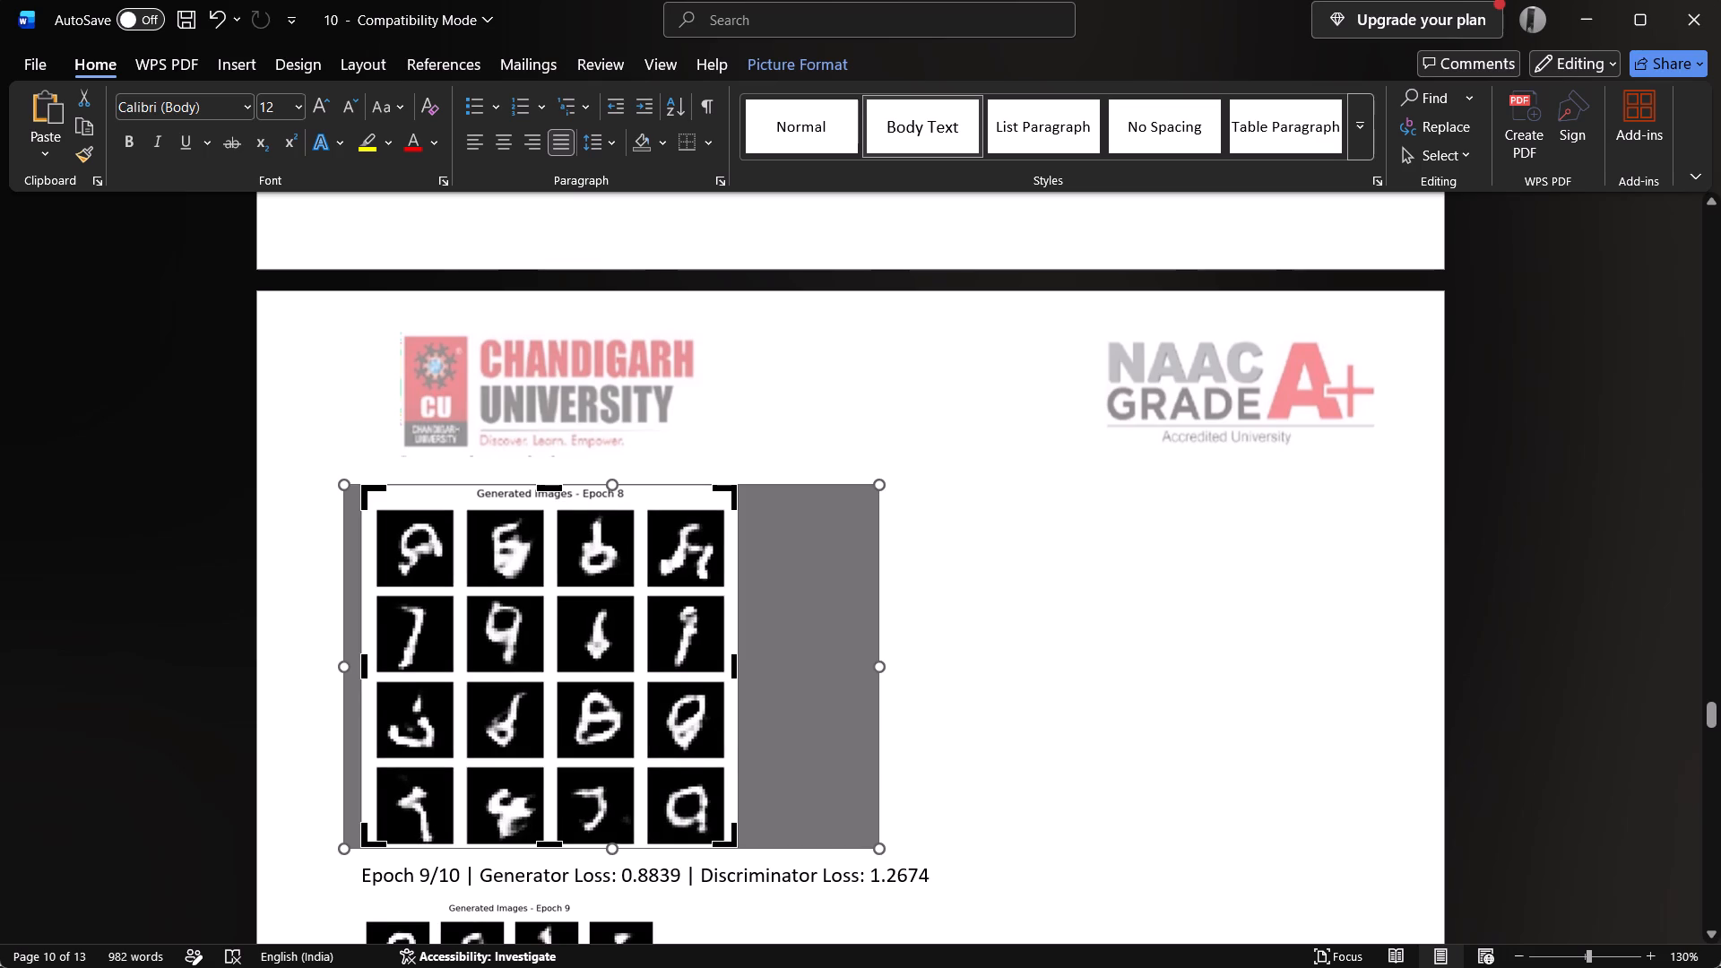
pyautogui.press('Return')
# Shrink the cropped Epoch 8 image grid proportionally to about the same width as the Epoch 9 grid below it.
pyautogui.click(411, 653)
pyautogui.moveTo(411, 653); pyautogui.dragTo(380, 652)
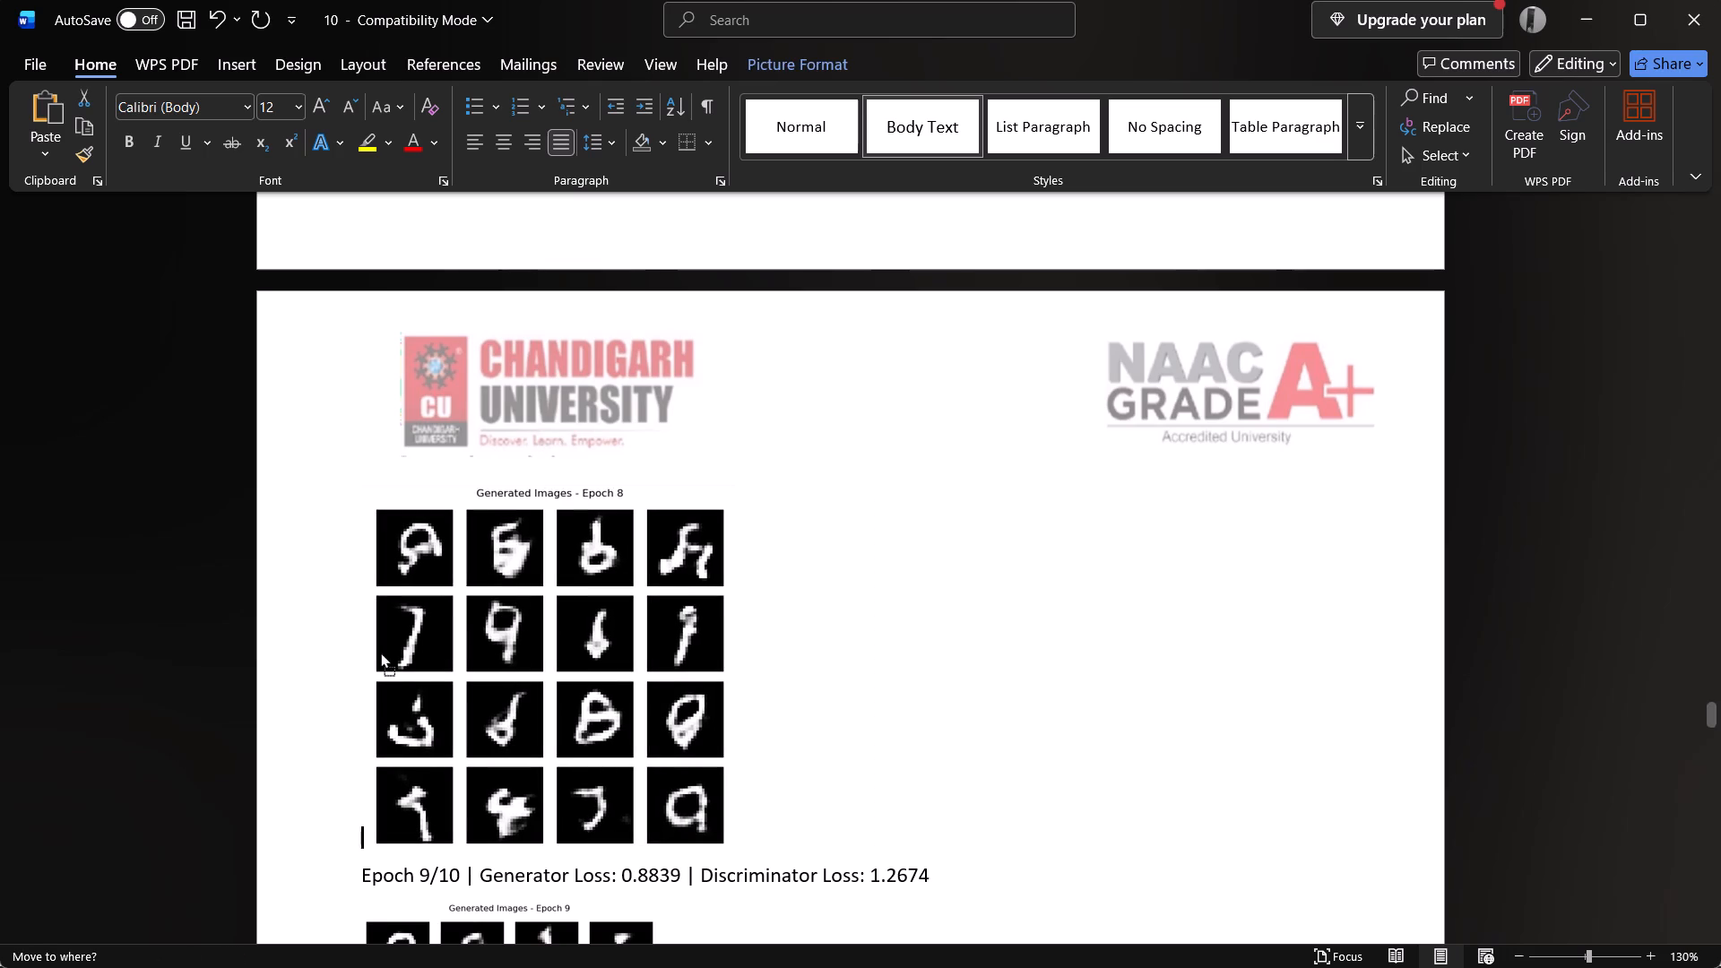
pyautogui.moveTo(380, 652); pyautogui.dragTo(376, 650)
pyautogui.moveTo(357, 479); pyautogui.dragTo(415, 514)
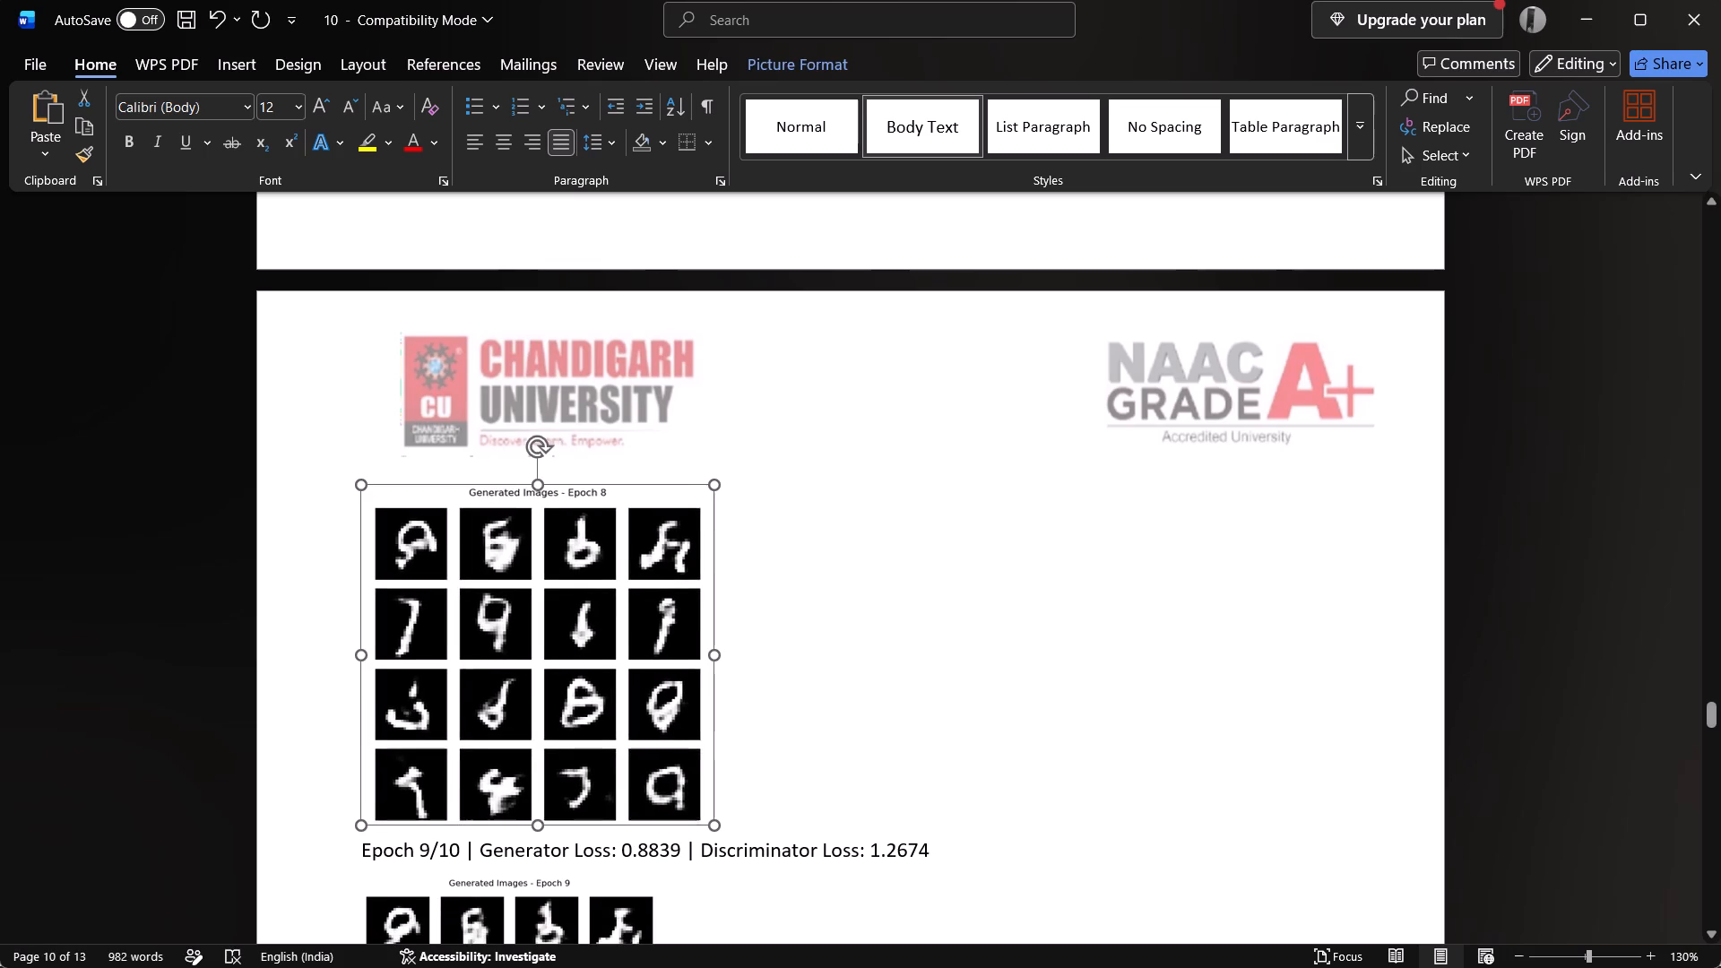
pyautogui.moveTo(415, 514); pyautogui.dragTo(517, 549)
pyautogui.click(921, 627)
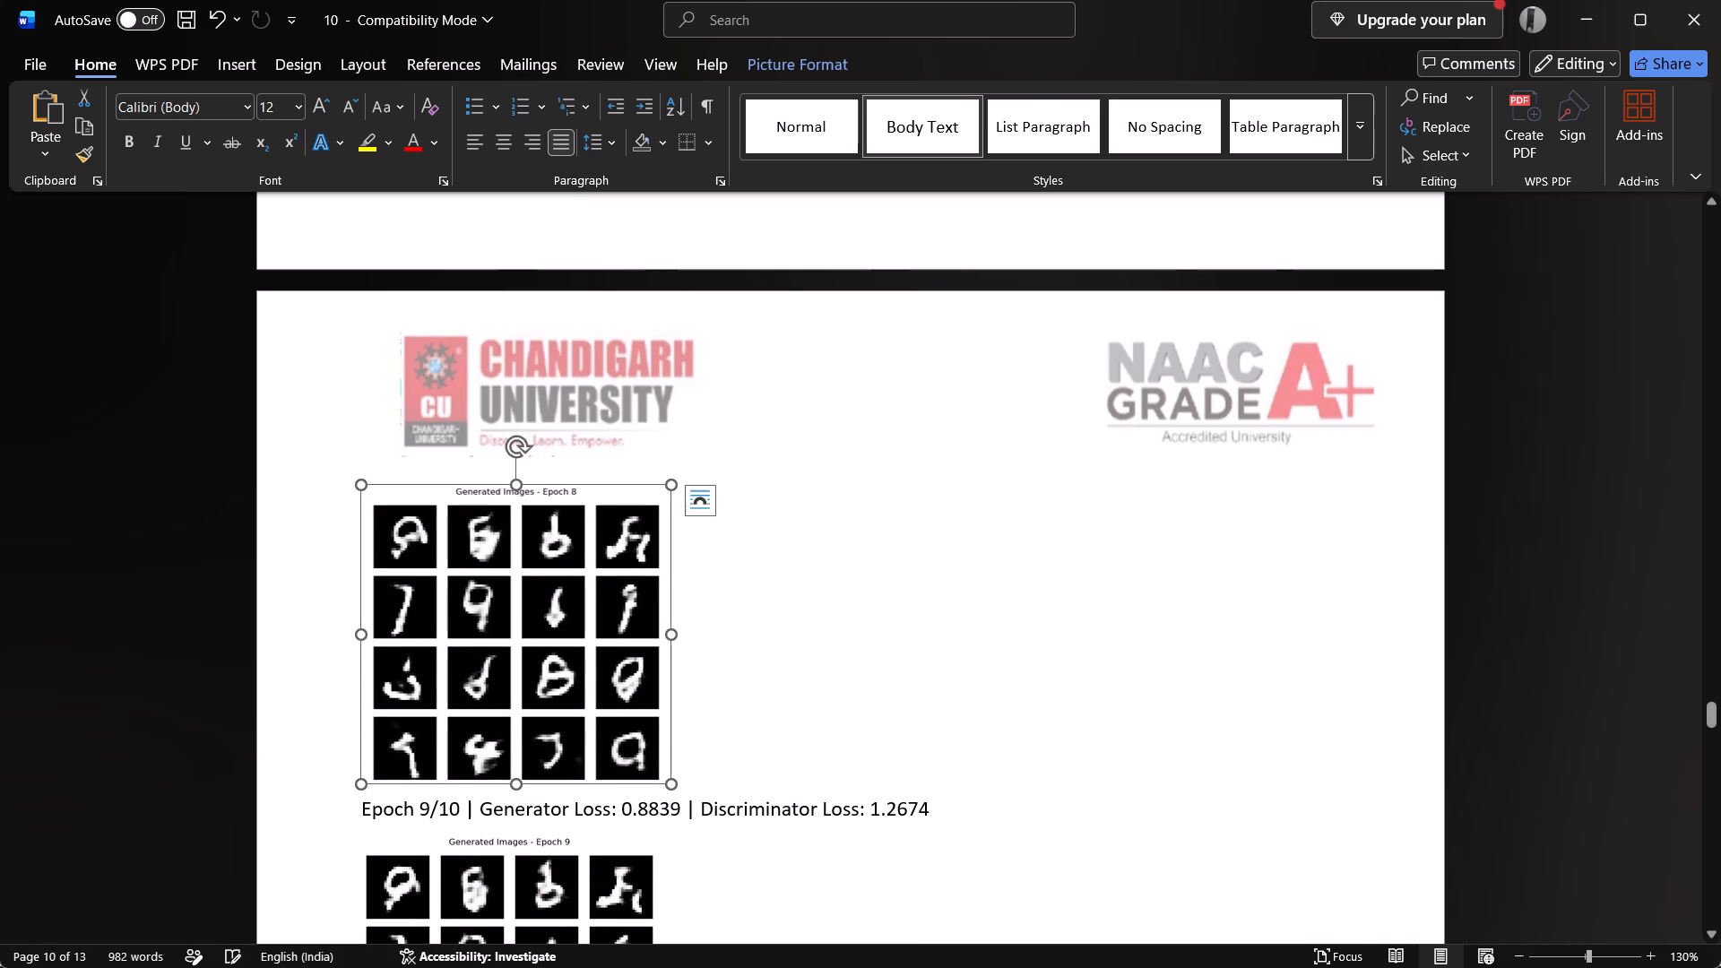
# Review the report's layout and content from the cover page through the dataset tables and the code section.
pyautogui.scroll(-4, 921, 627)
pyautogui.scroll(4, 921, 627)
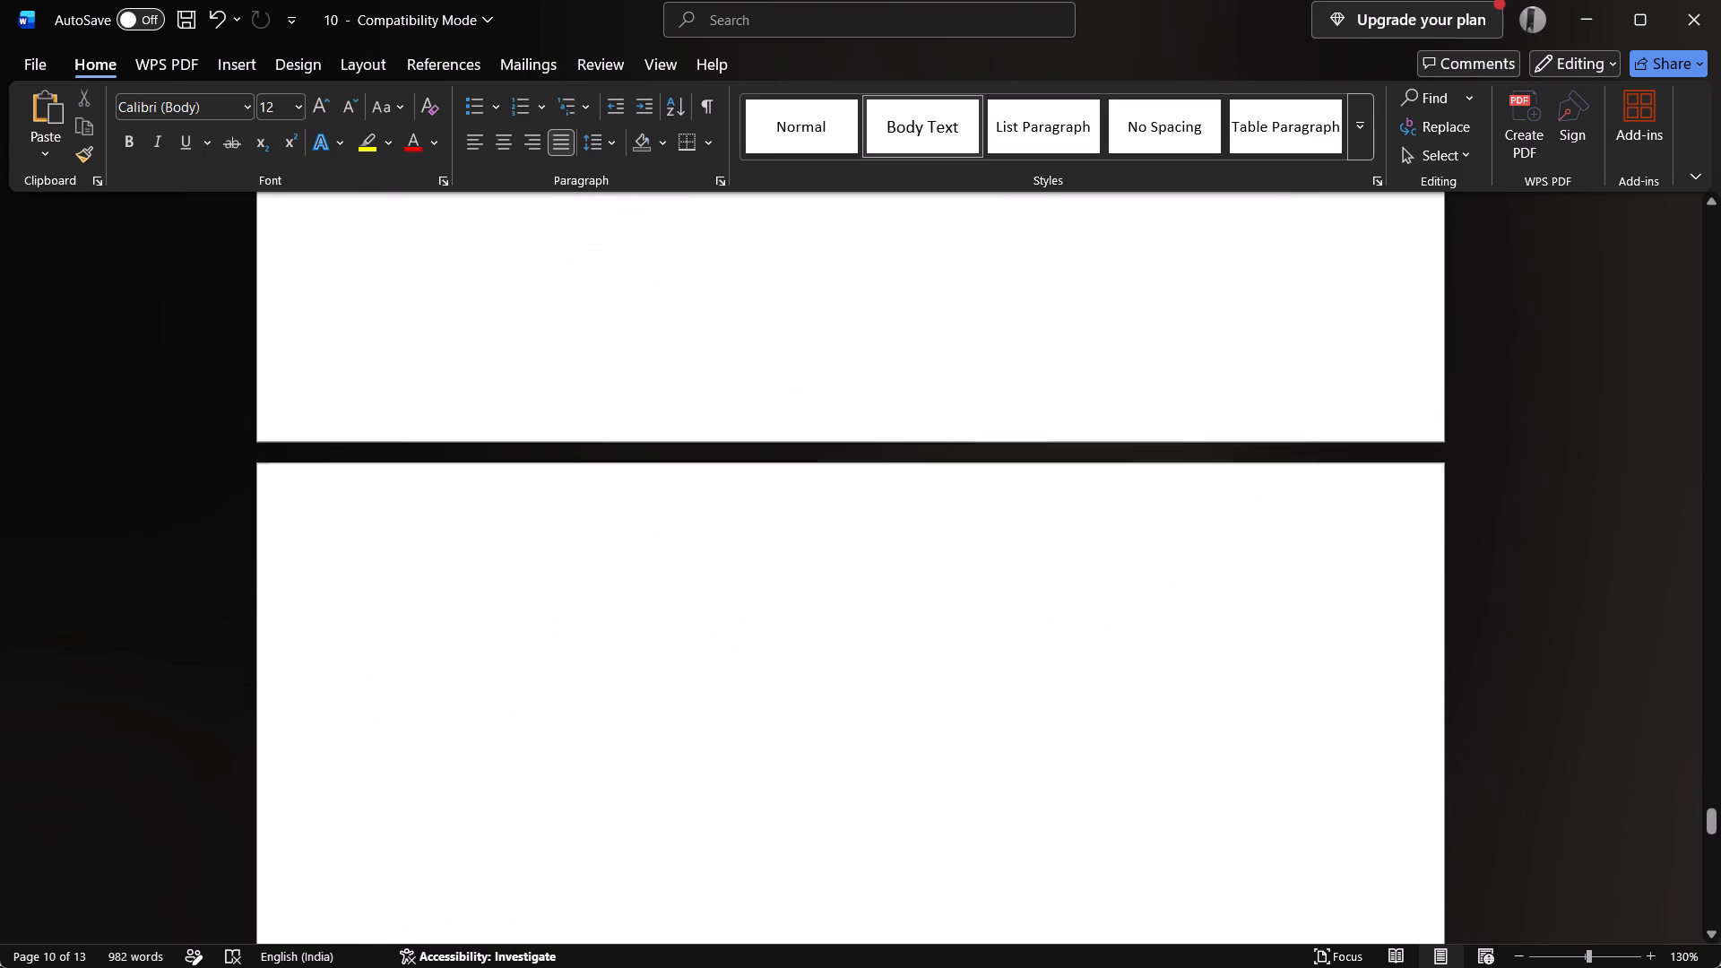
pyautogui.scroll(9, 921, 627)
pyautogui.scroll(-1, 921, 627)
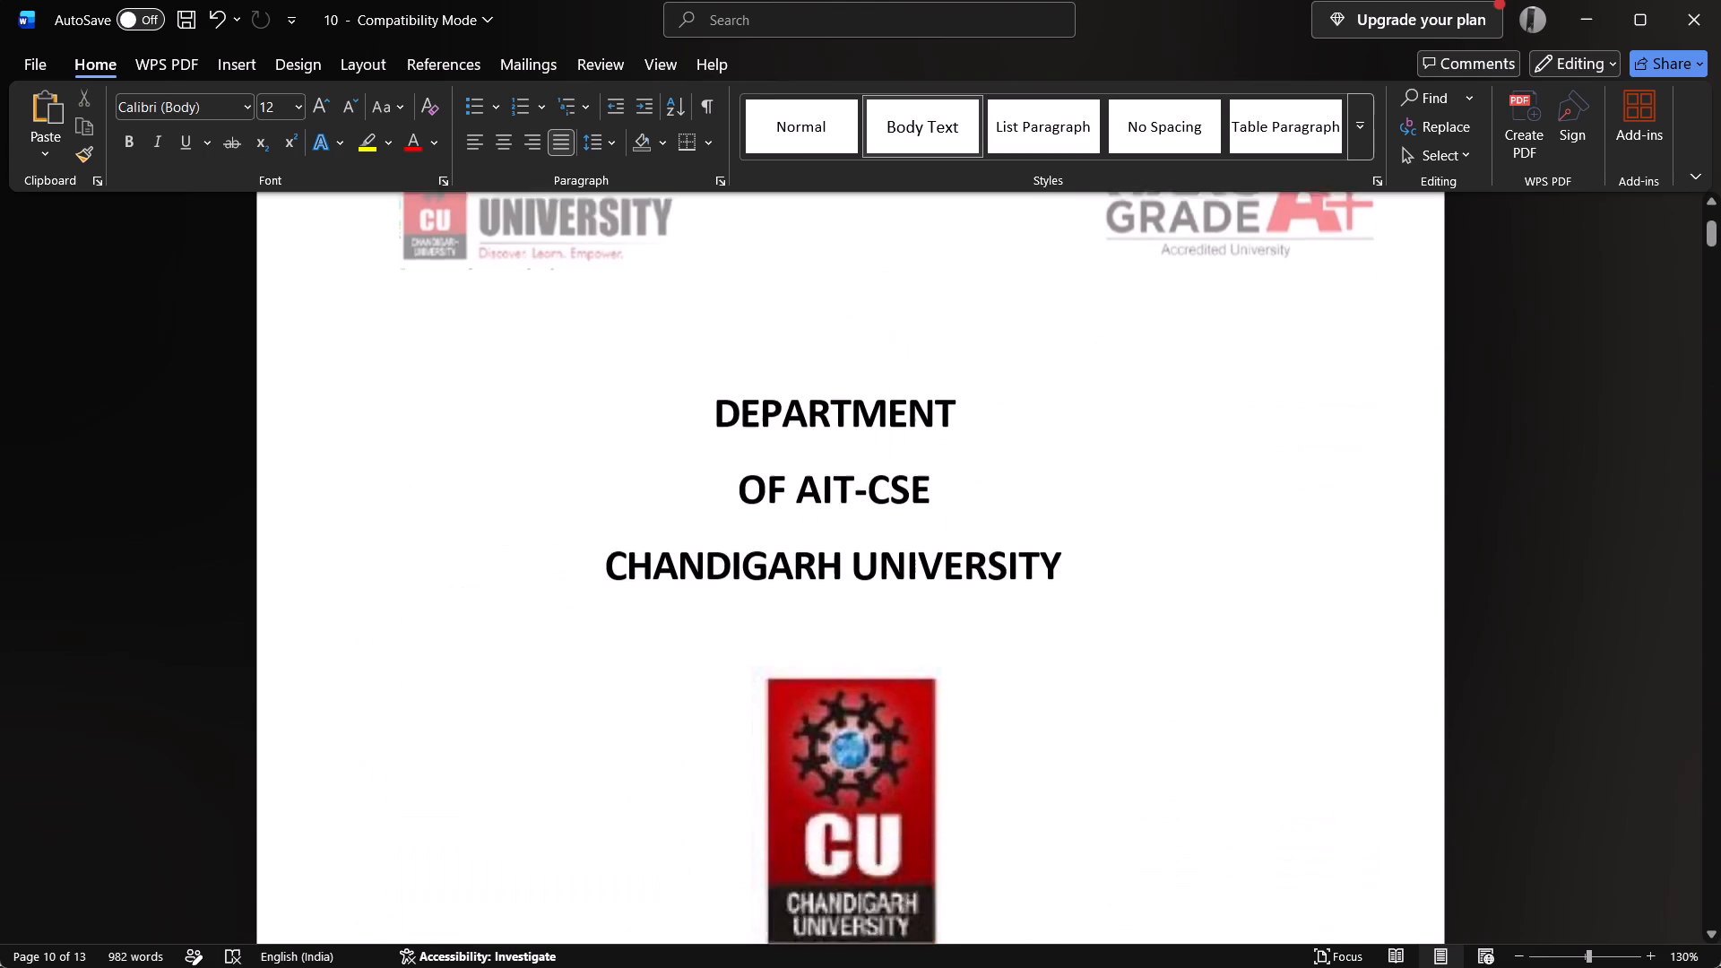
pyautogui.scroll(-5, 921, 627)
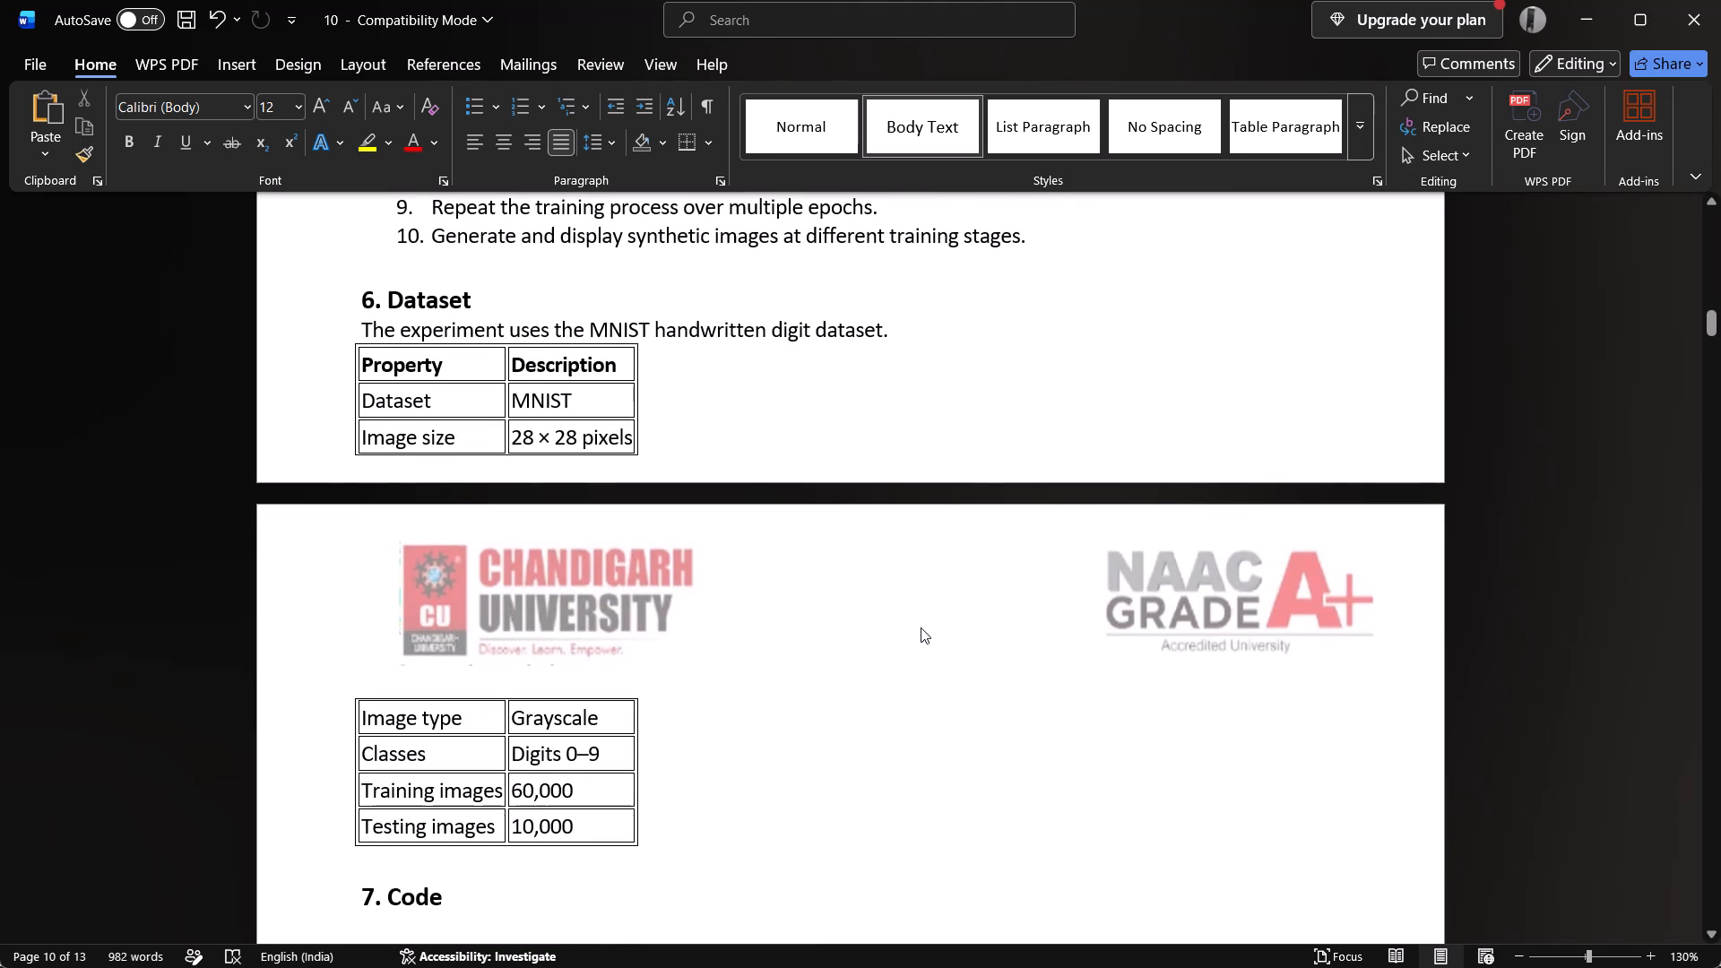
pyautogui.scroll(1, 921, 627)
pyautogui.scroll(-3, 921, 627)
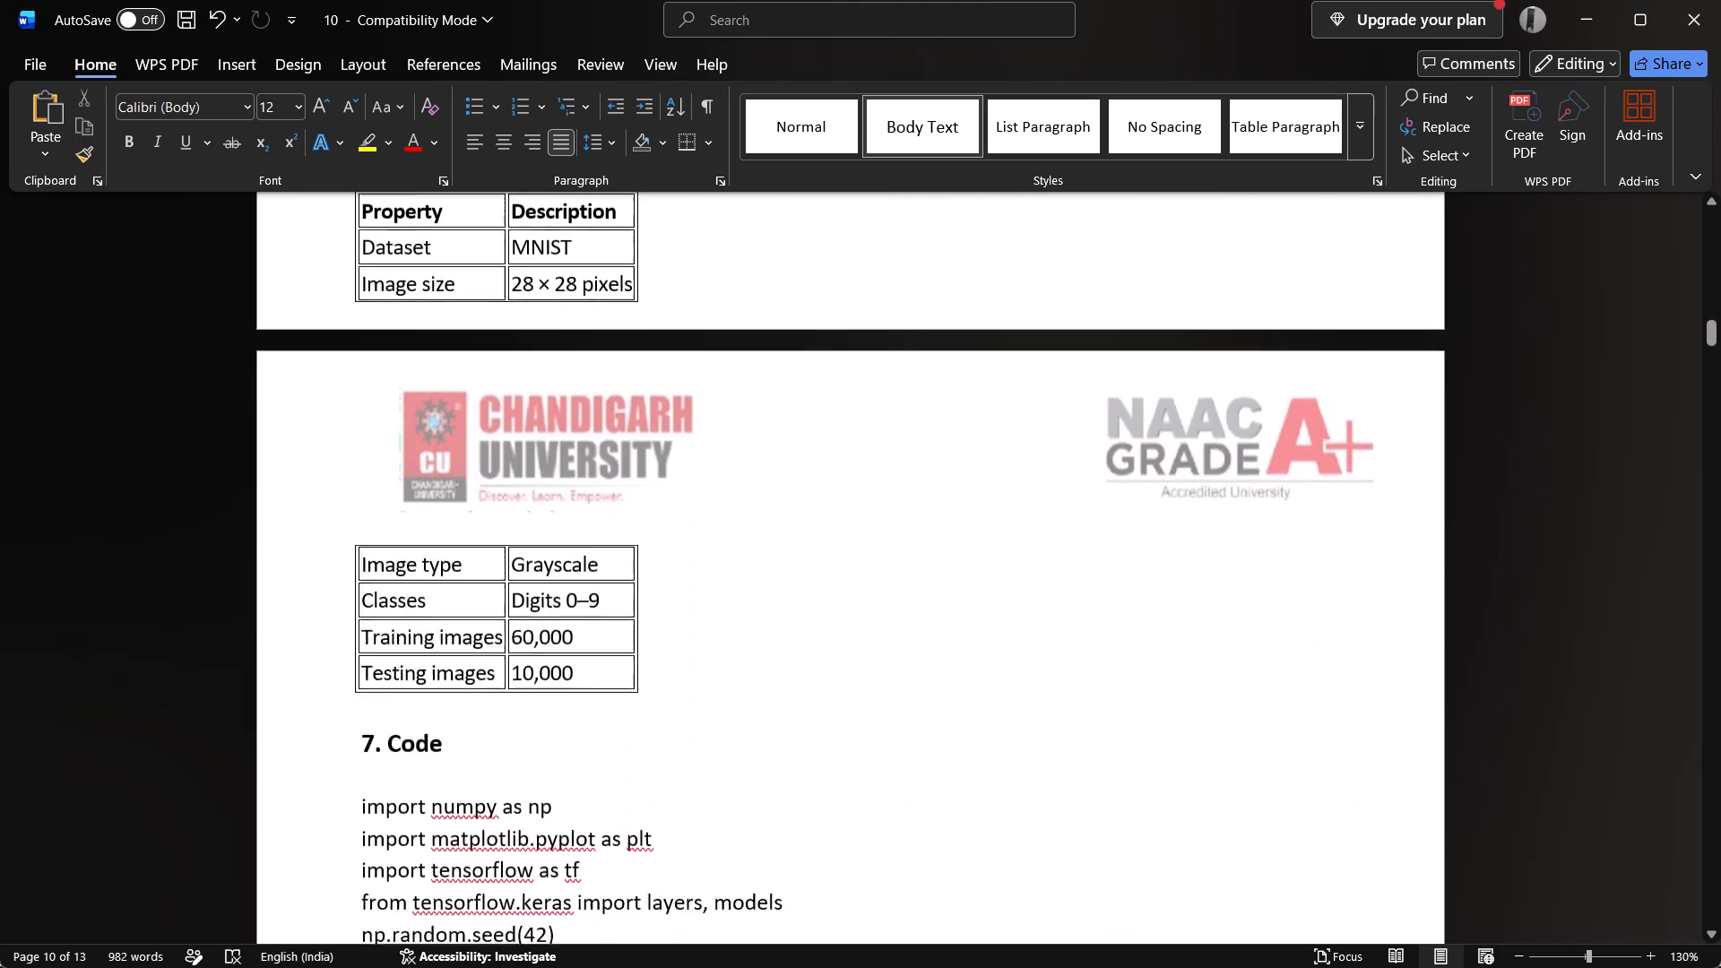
pyautogui.scroll(-5, 921, 627)
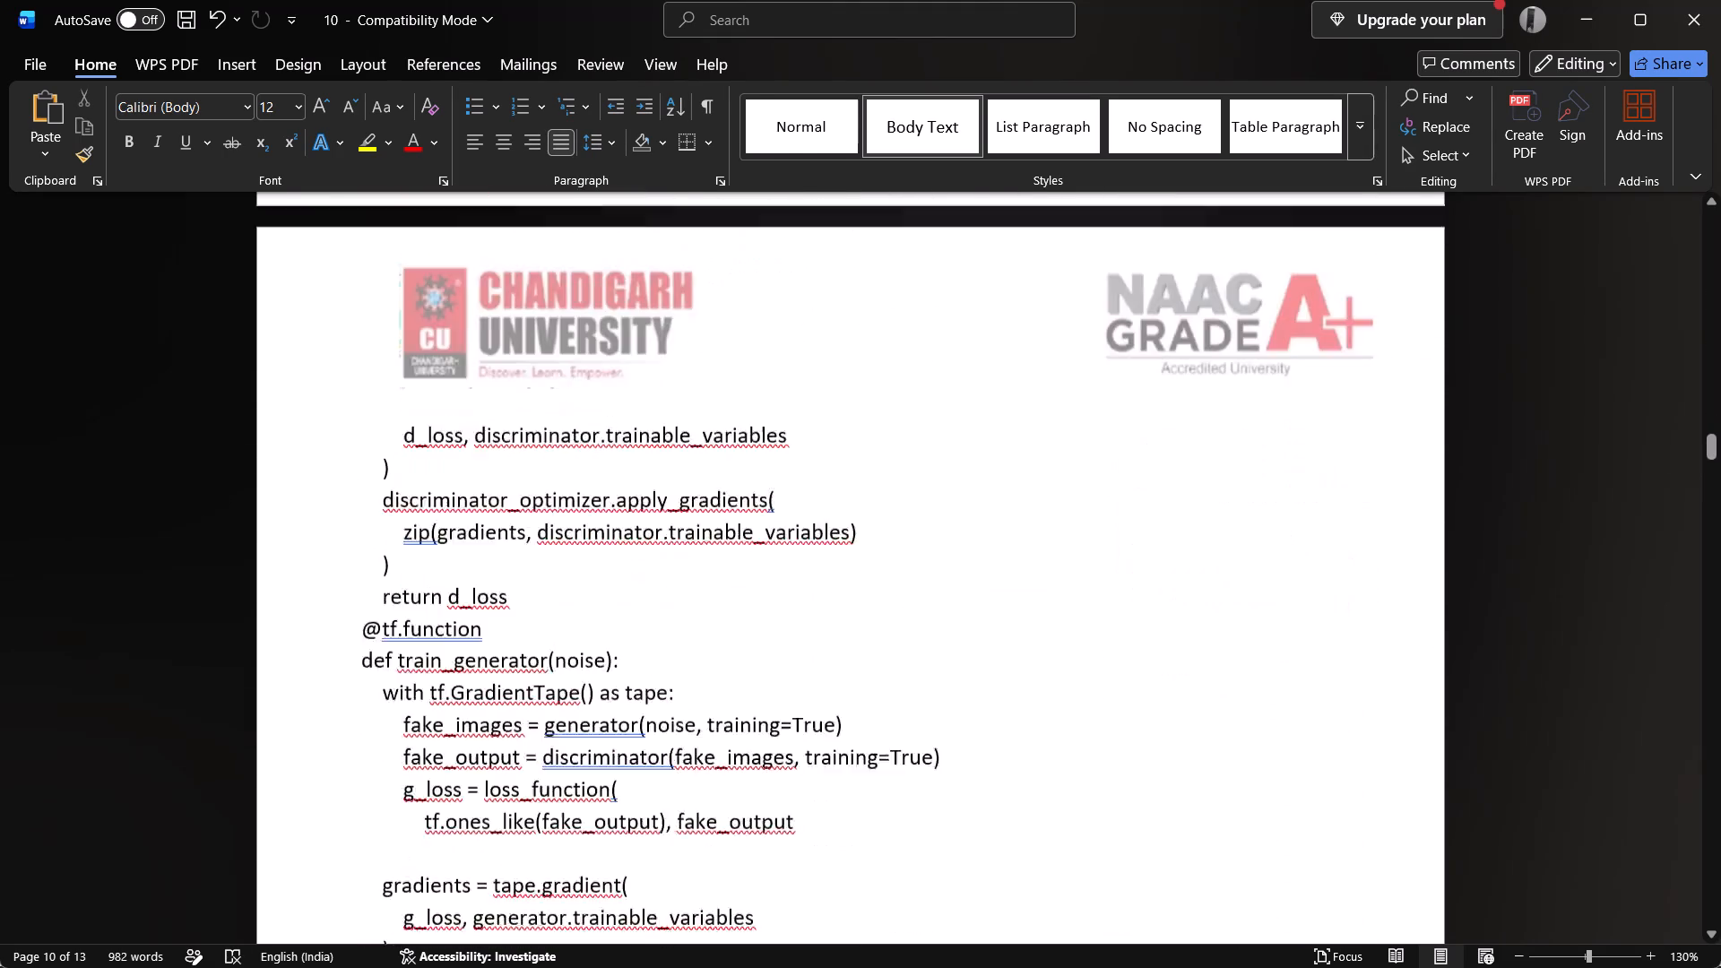
pyautogui.scroll(-2, 921, 627)
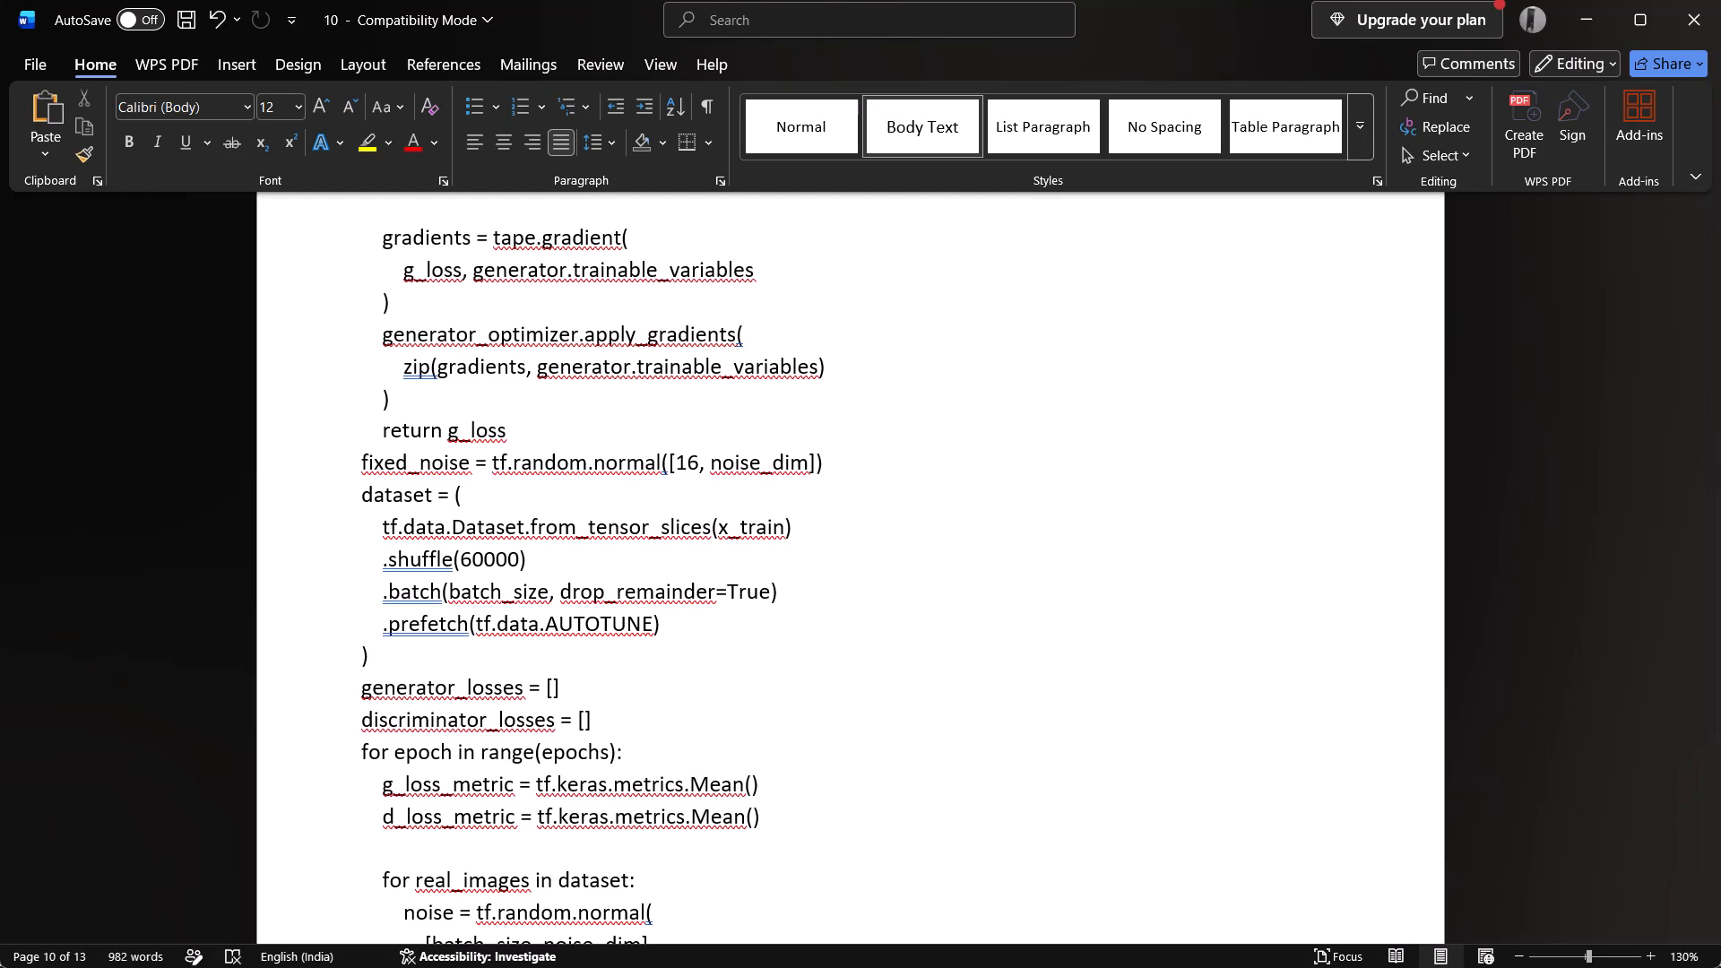
pyautogui.scroll(-1, 921, 627)
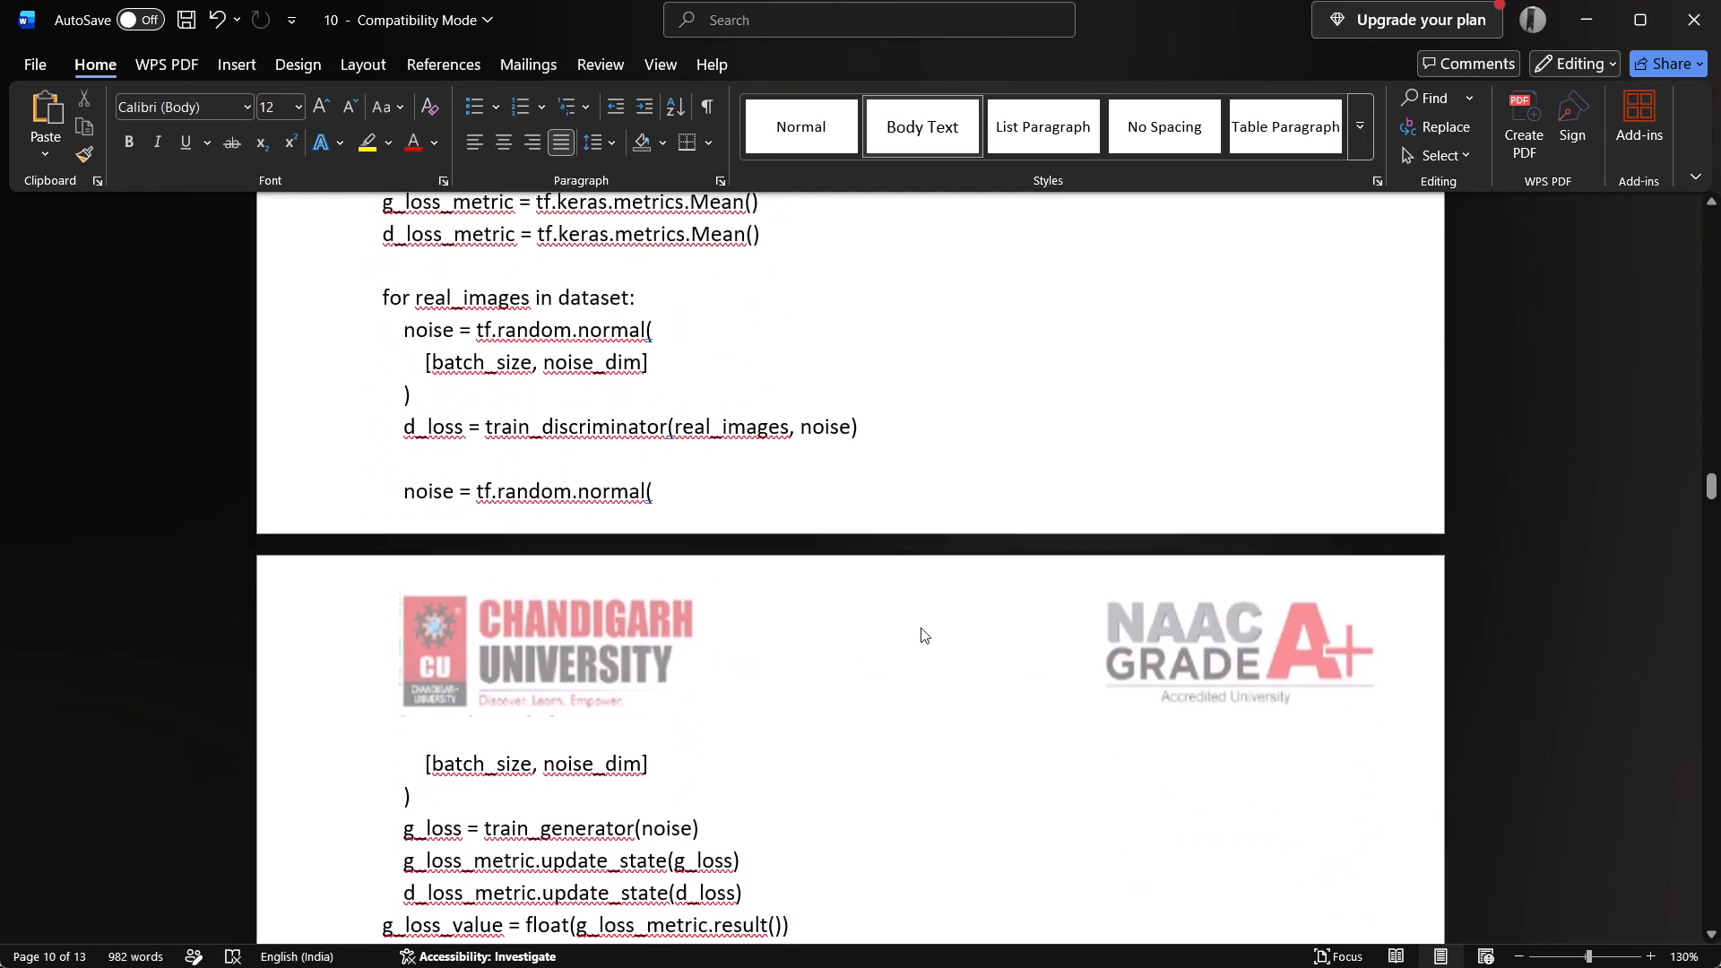
pyautogui.scroll(-1, 921, 627)
# Save the report document.
pyautogui.hotkey('ctrl', 's')
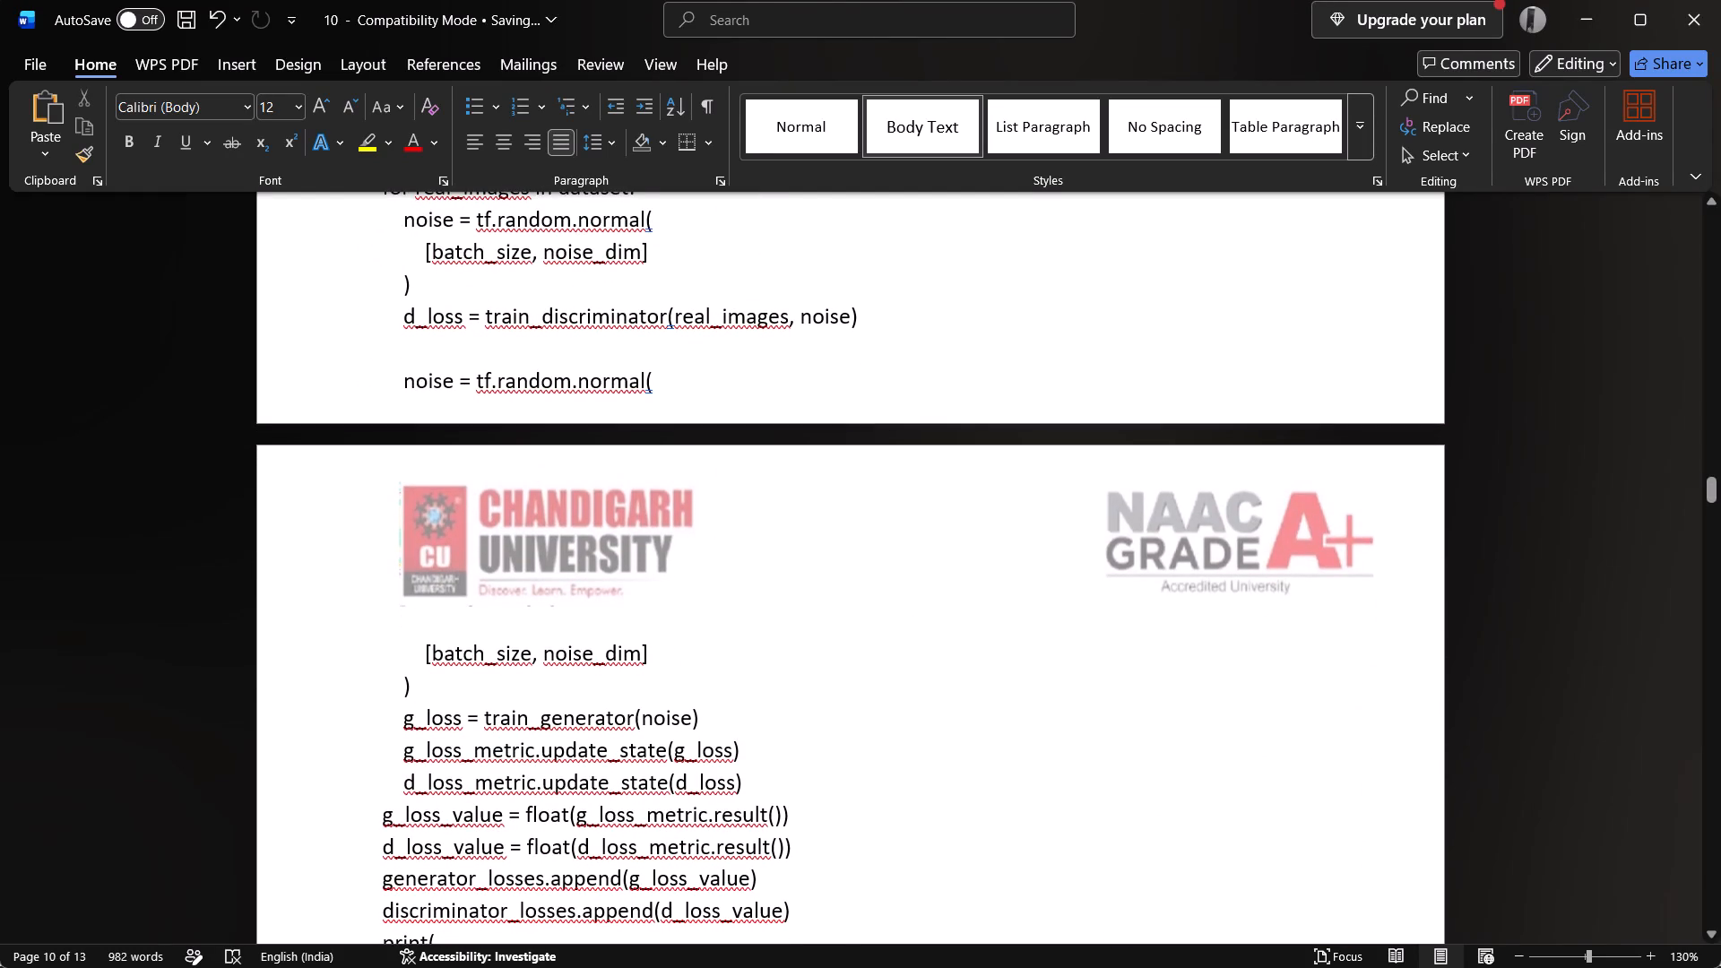
# Review the report from the training code through the model tables and epoch image grids to check the final layout.
pyautogui.scroll(-2, 921, 627)
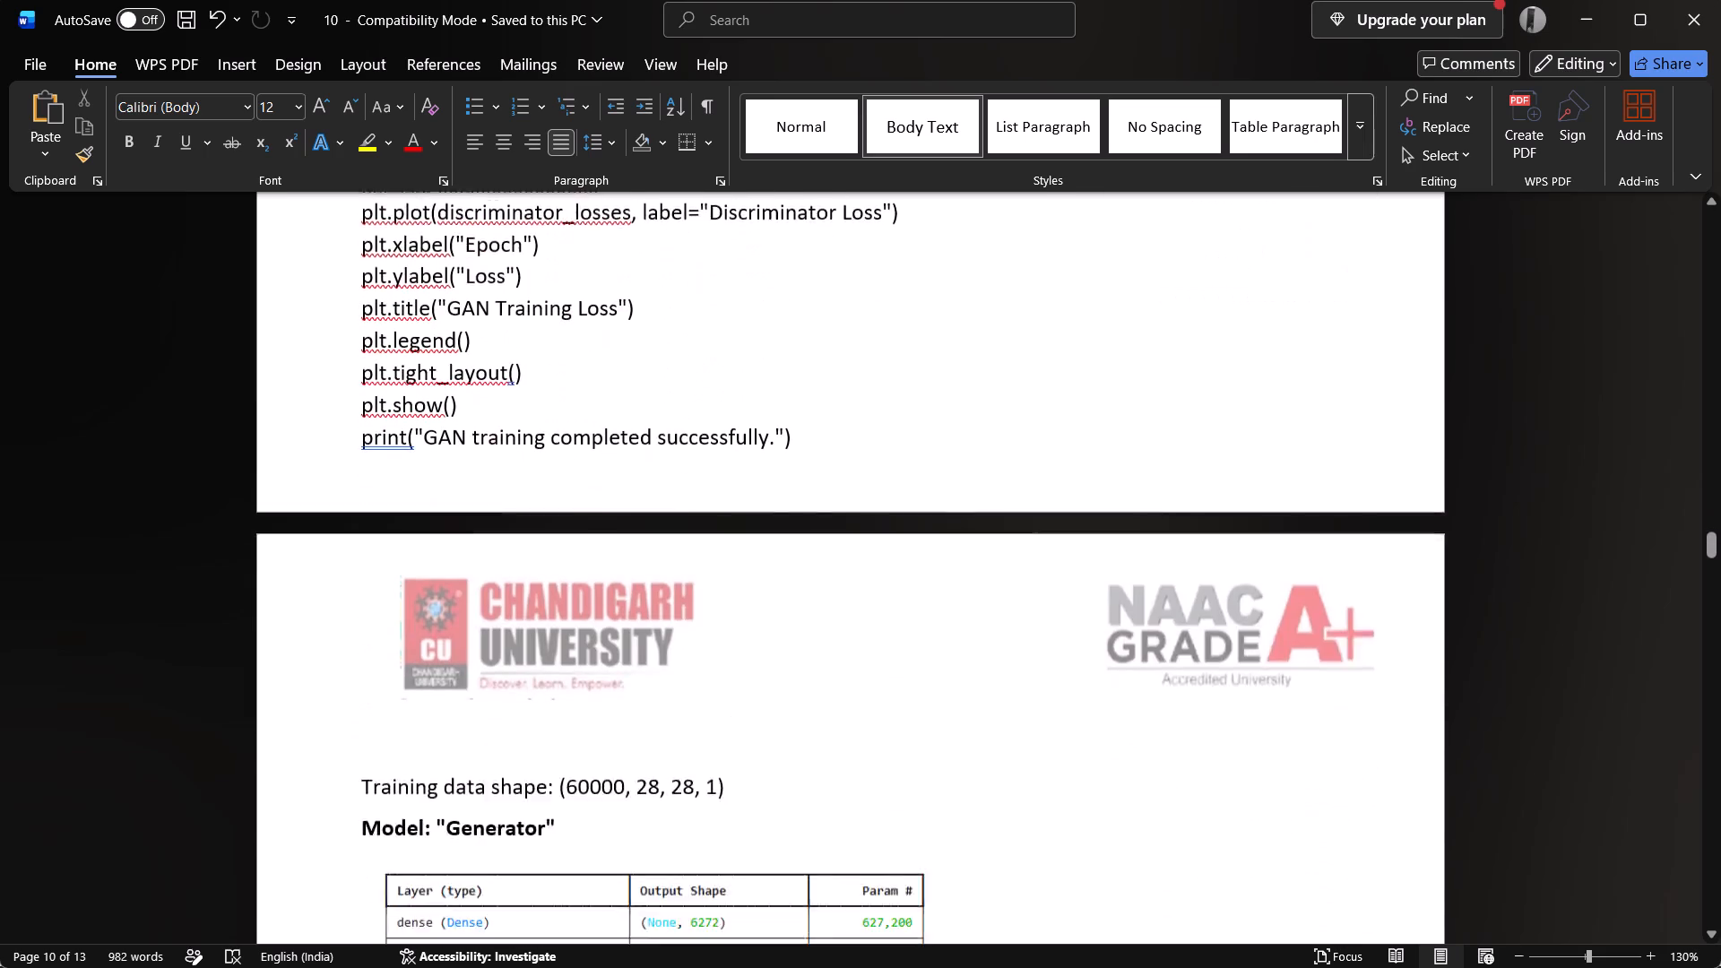
pyautogui.scroll(-4, 921, 627)
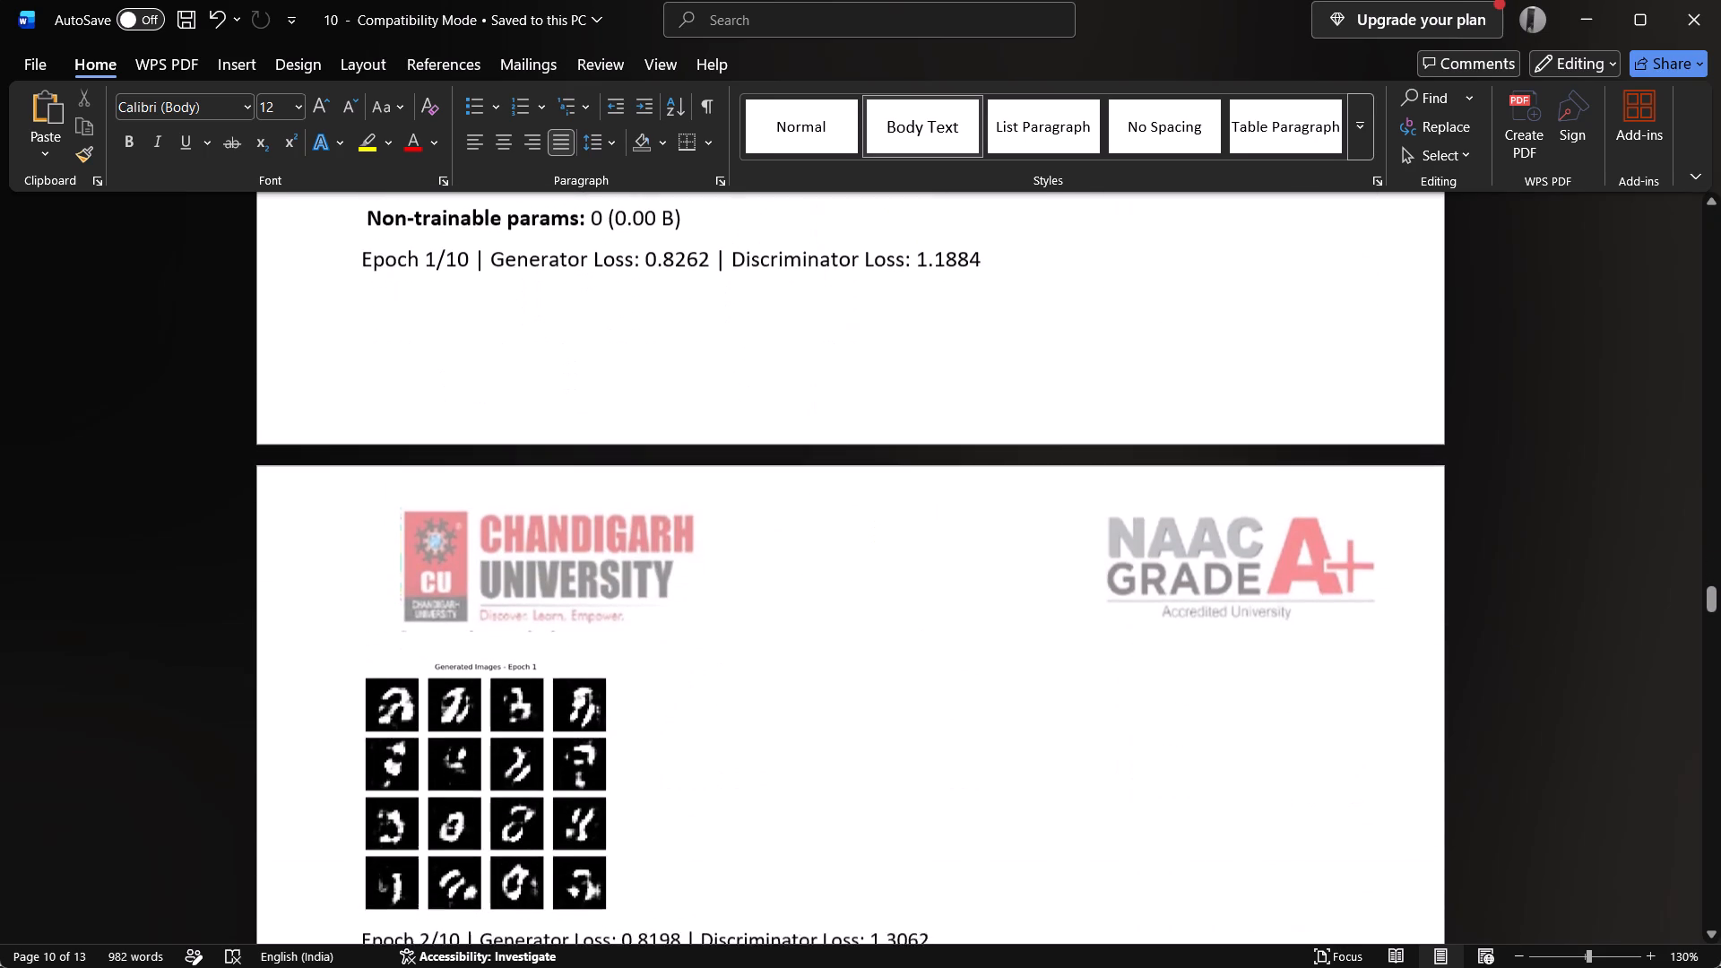
pyautogui.scroll(-3, 921, 627)
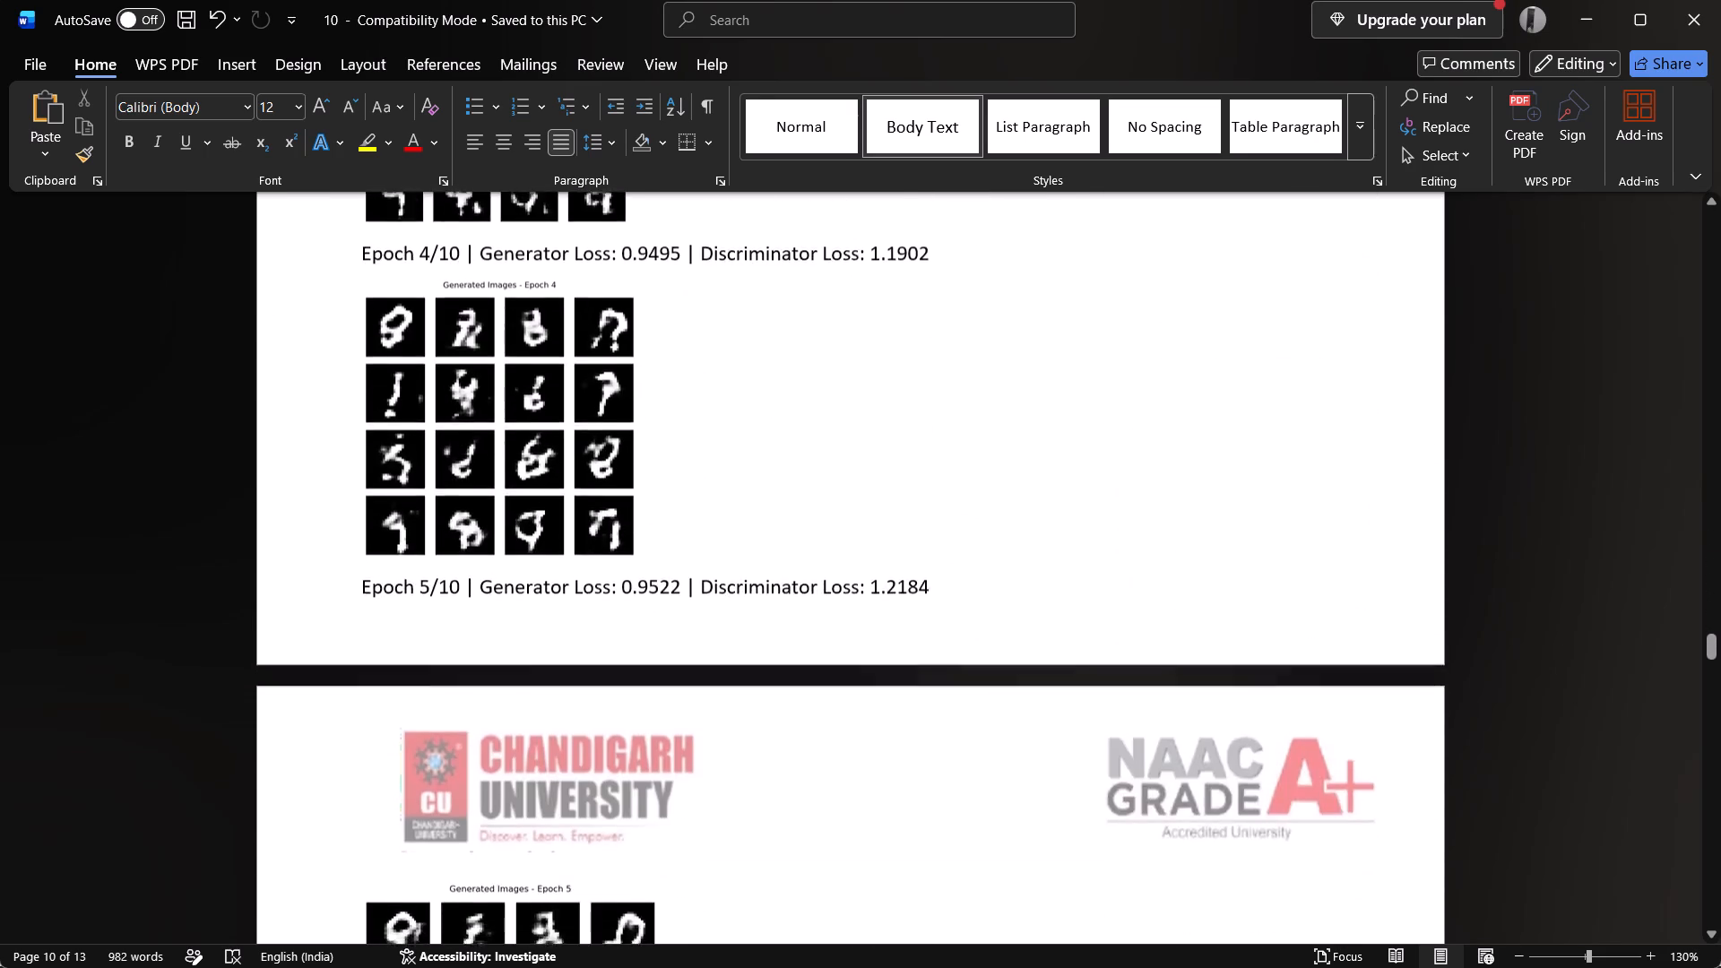
pyautogui.scroll(-2, 921, 627)
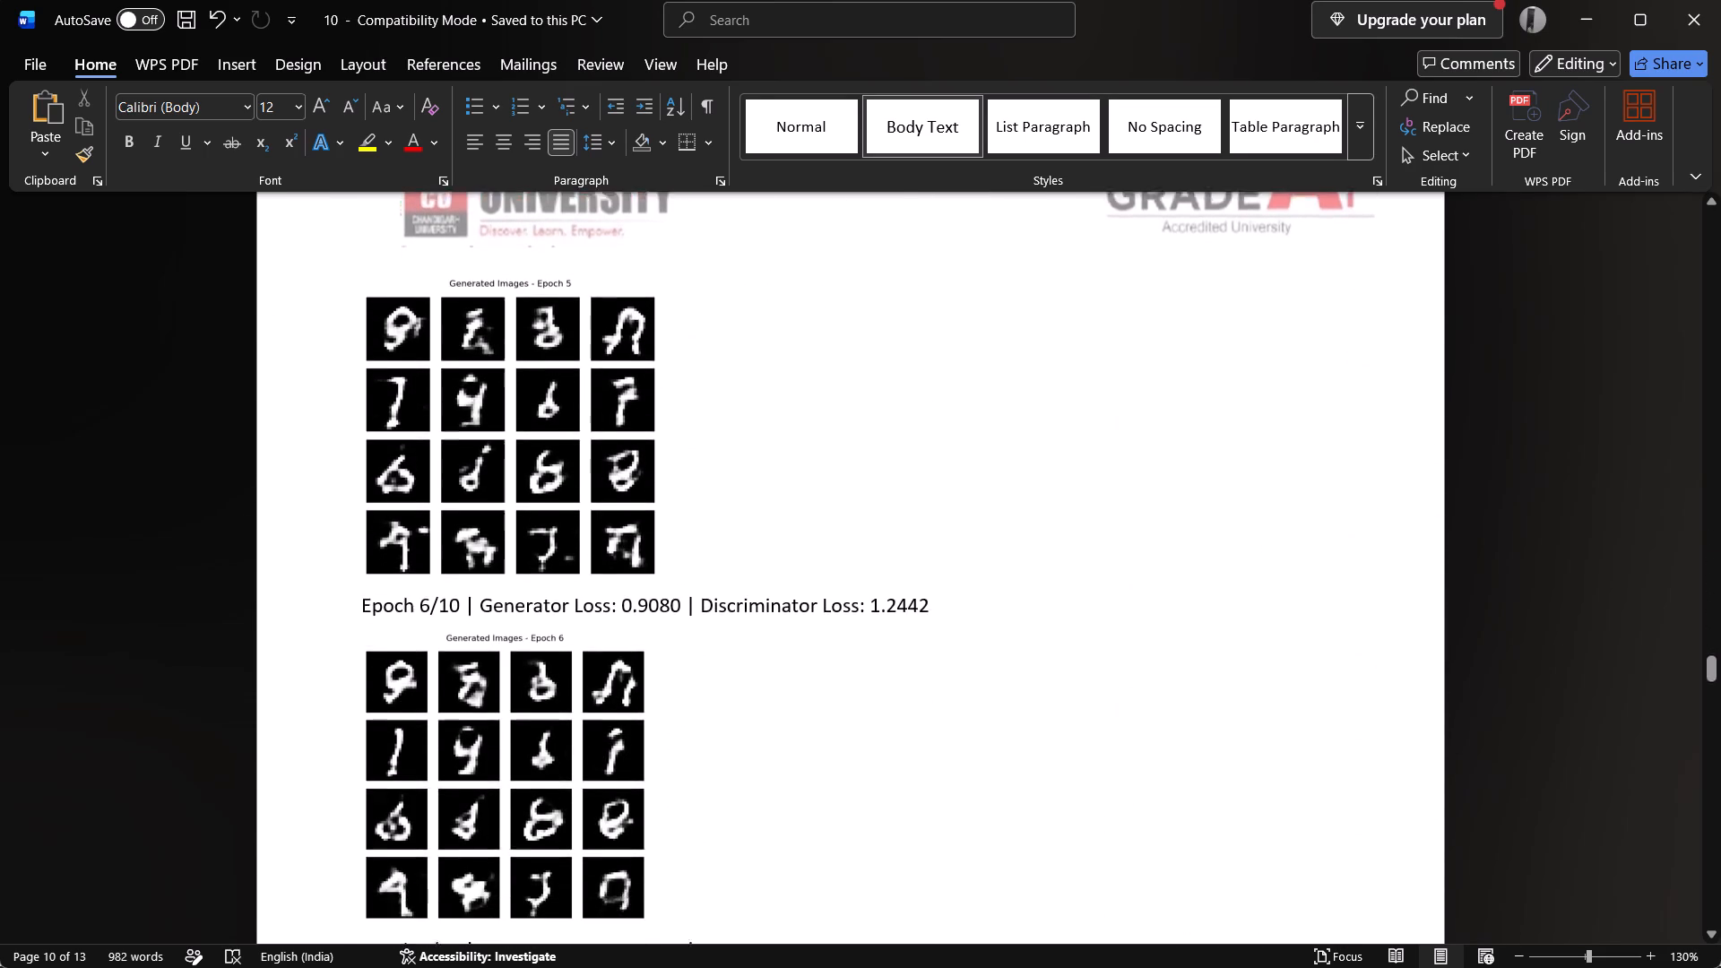
pyautogui.scroll(-1, 921, 627)
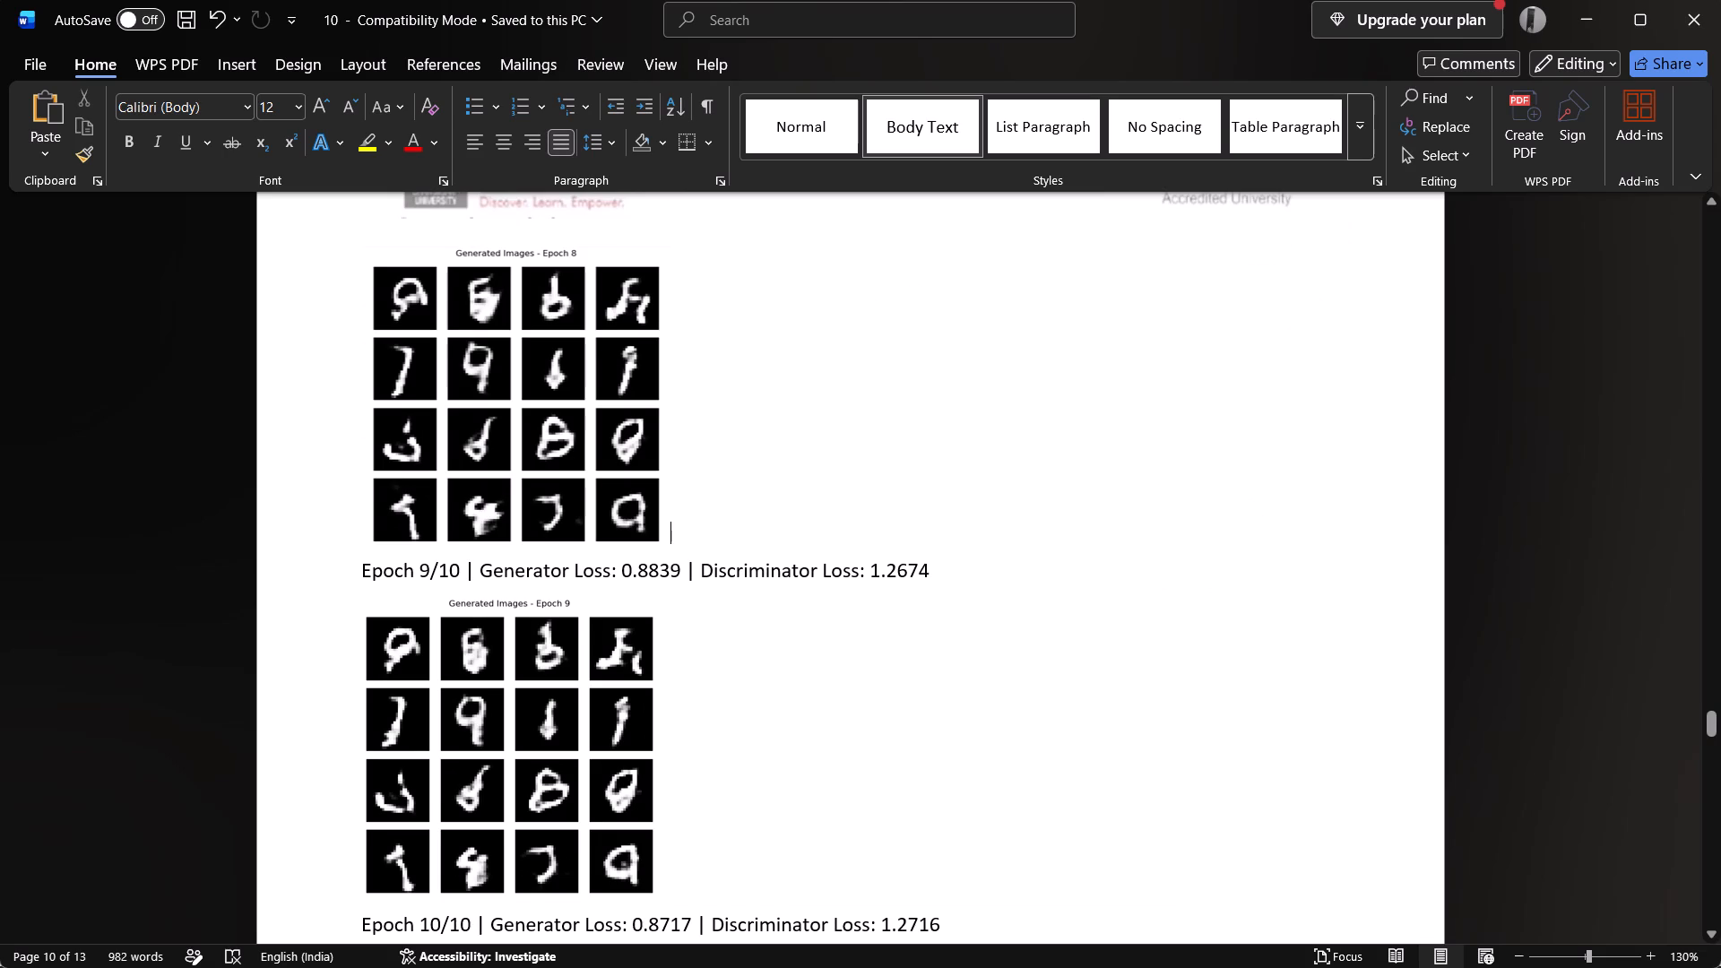
# Review the rest of the report from the last epoch image grids through the results, discussion and learning outcomes.
pyautogui.scroll(-2, 921, 627)
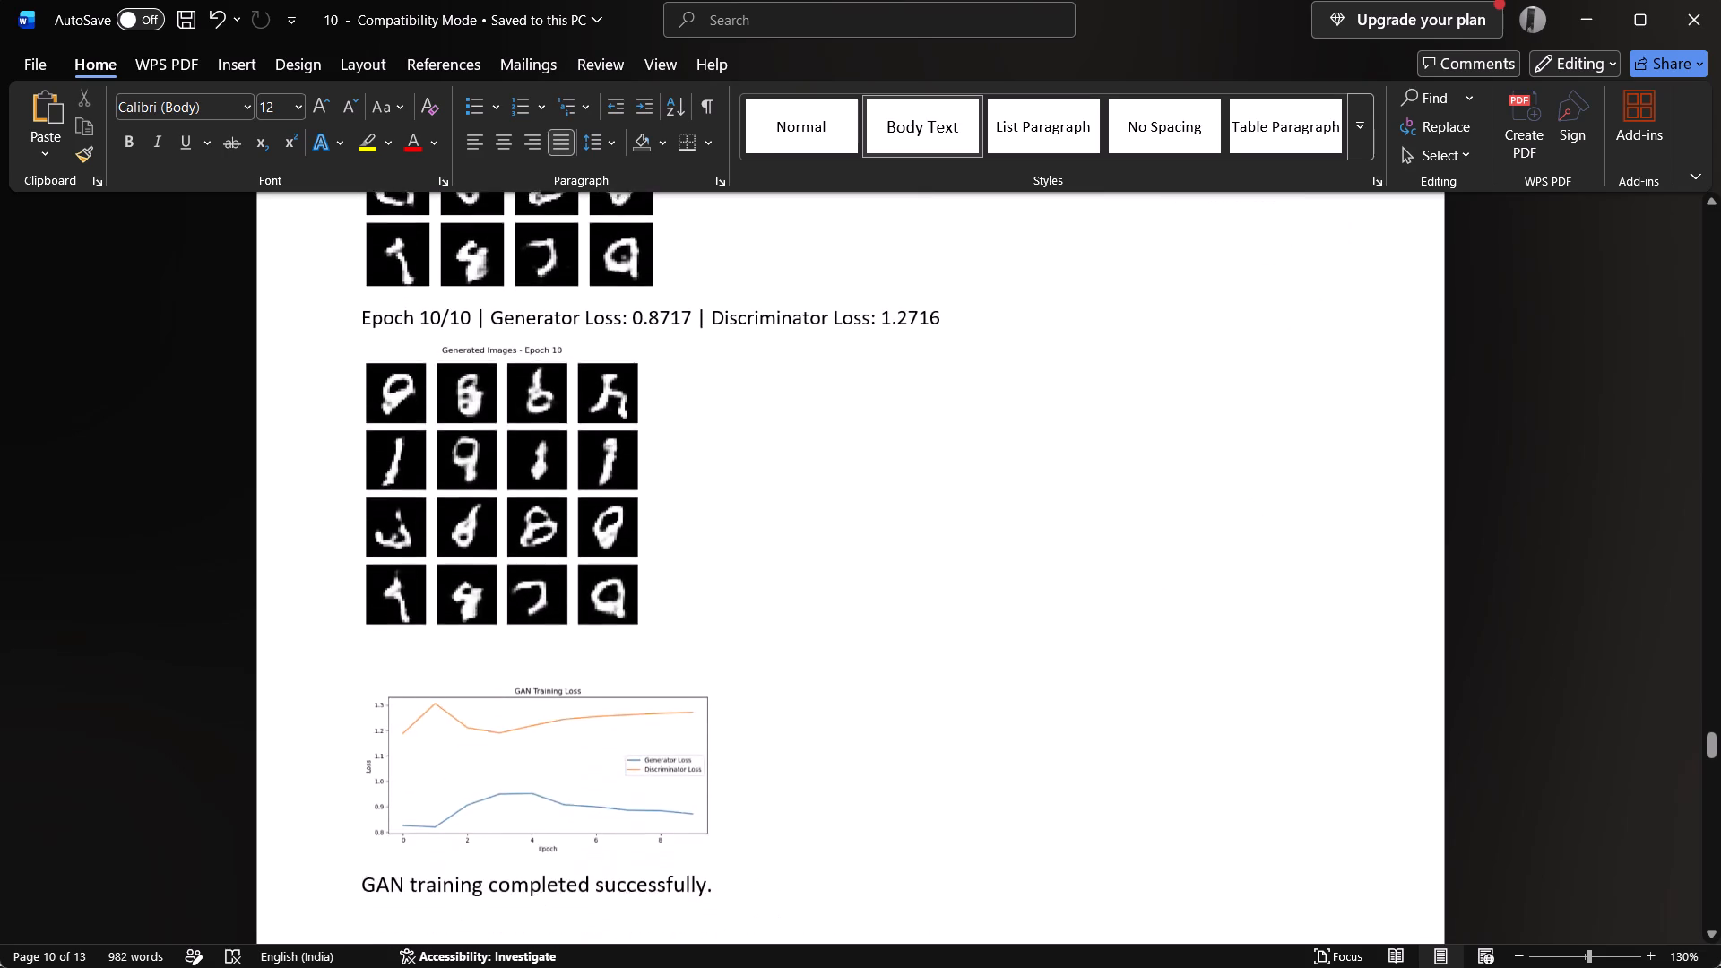
pyautogui.scroll(-3, 921, 627)
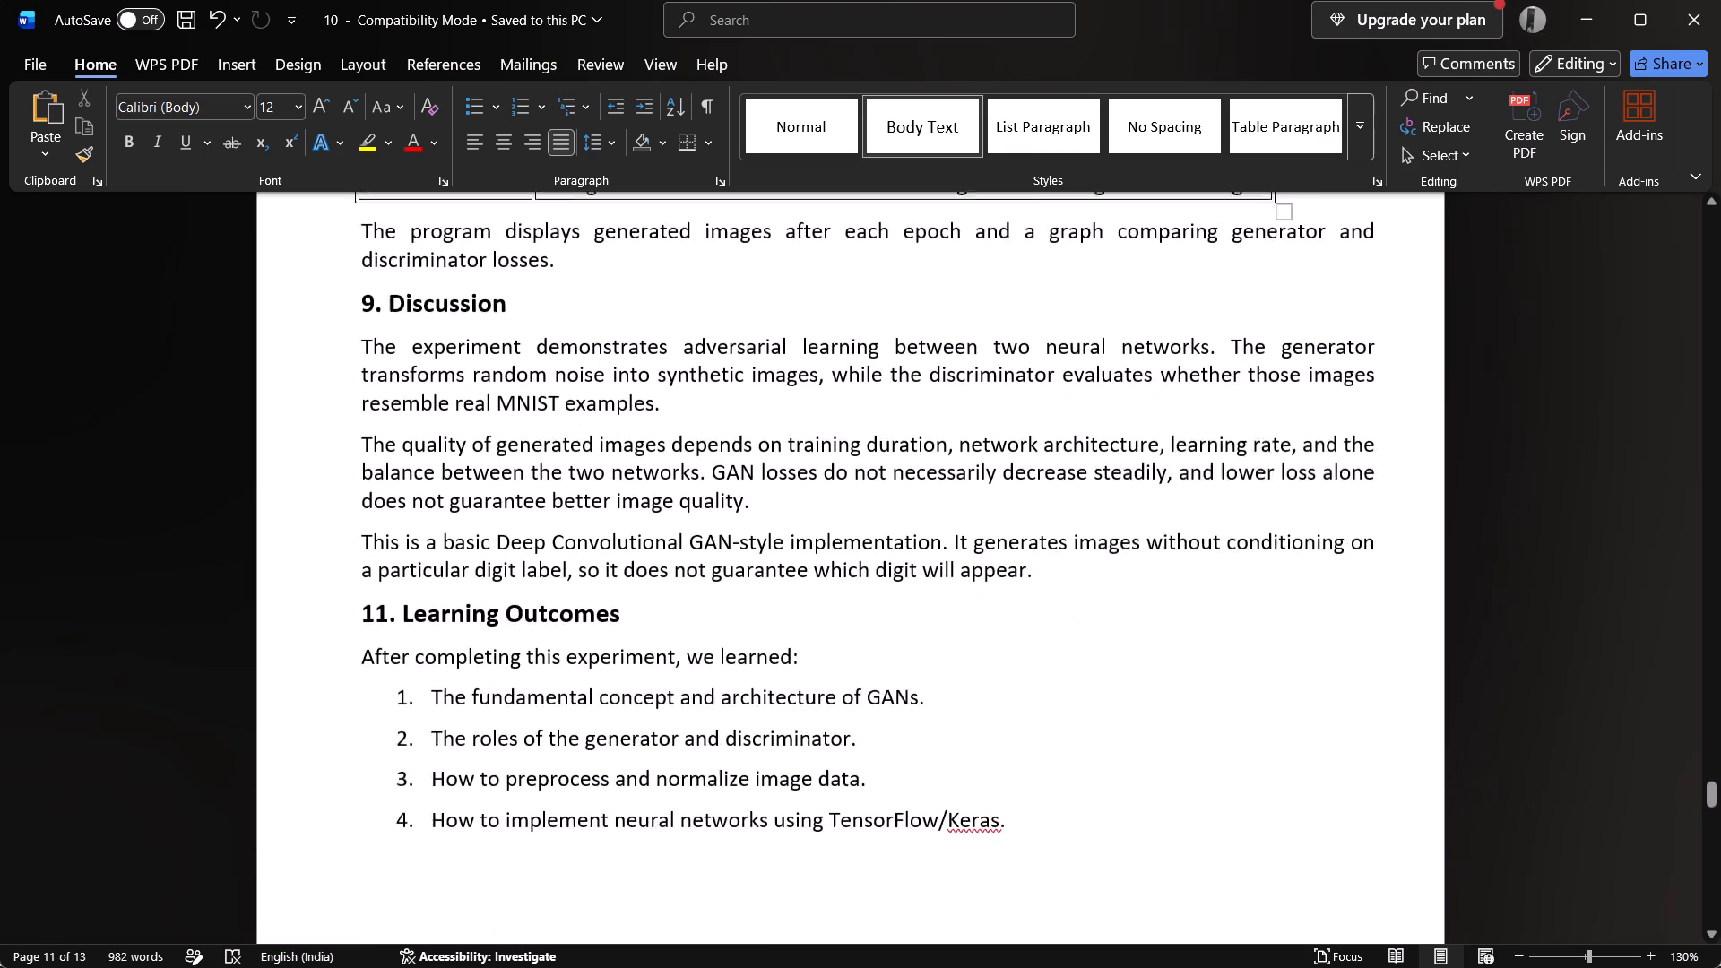
pyautogui.scroll(-2, 921, 627)
pyautogui.scroll(2, 921, 627)
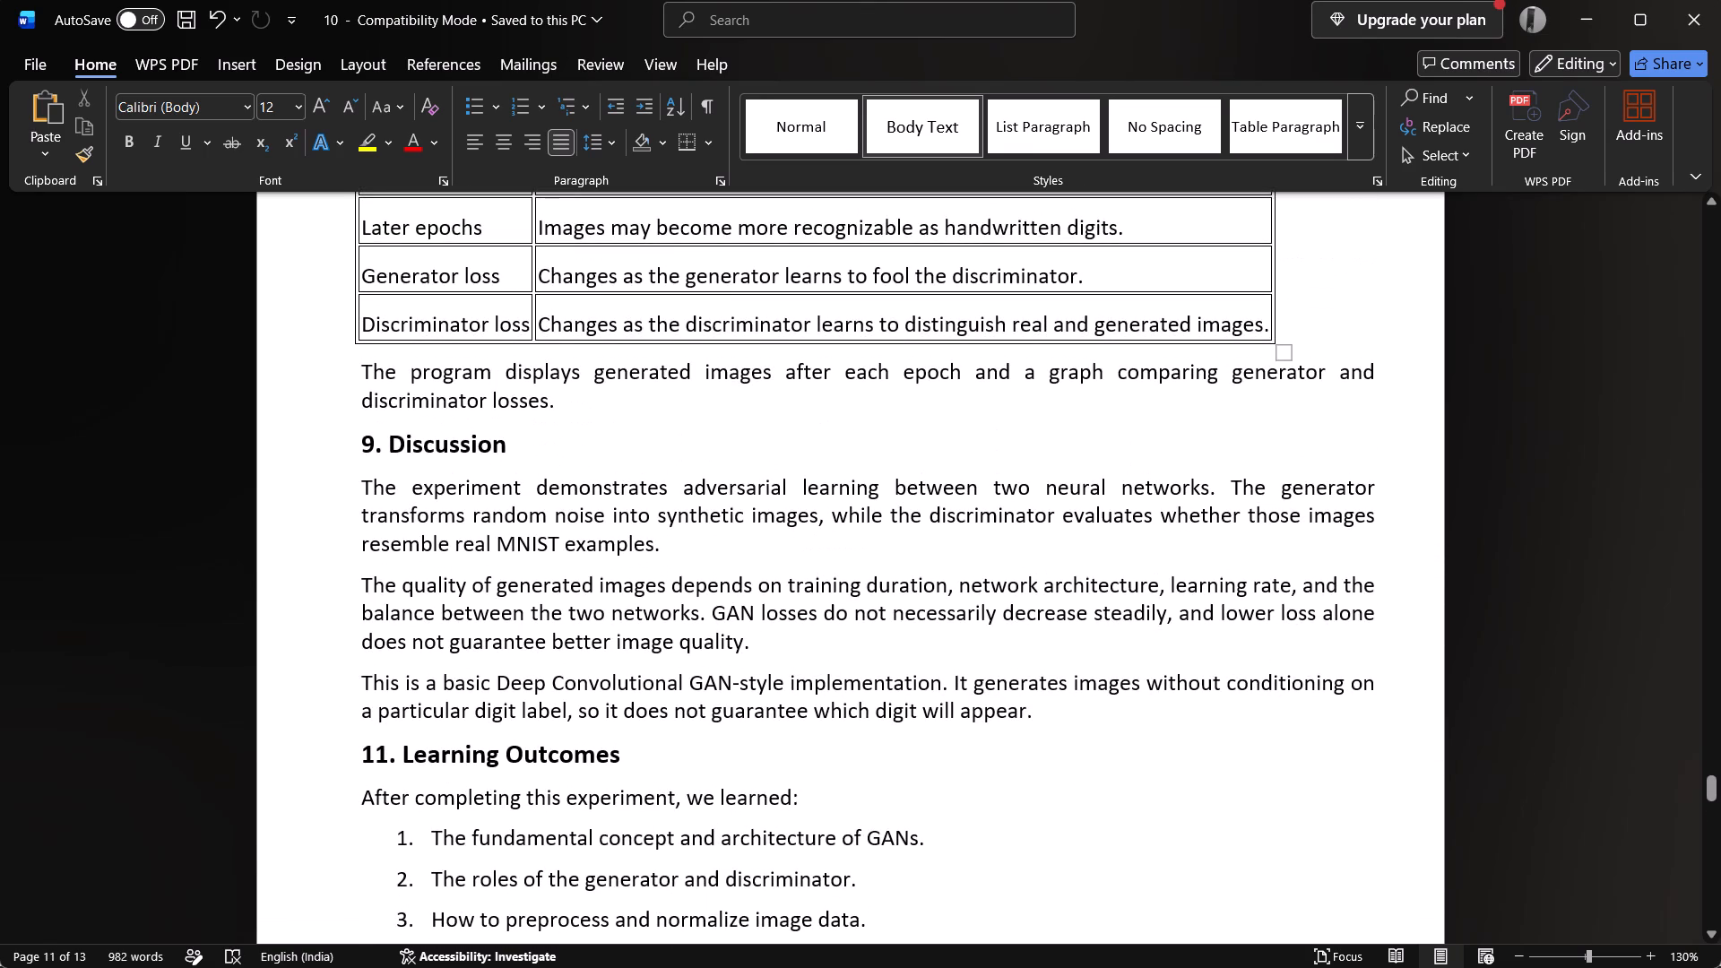
pyautogui.scroll(1, 672, 641)
pyautogui.scroll(-1, 672, 641)
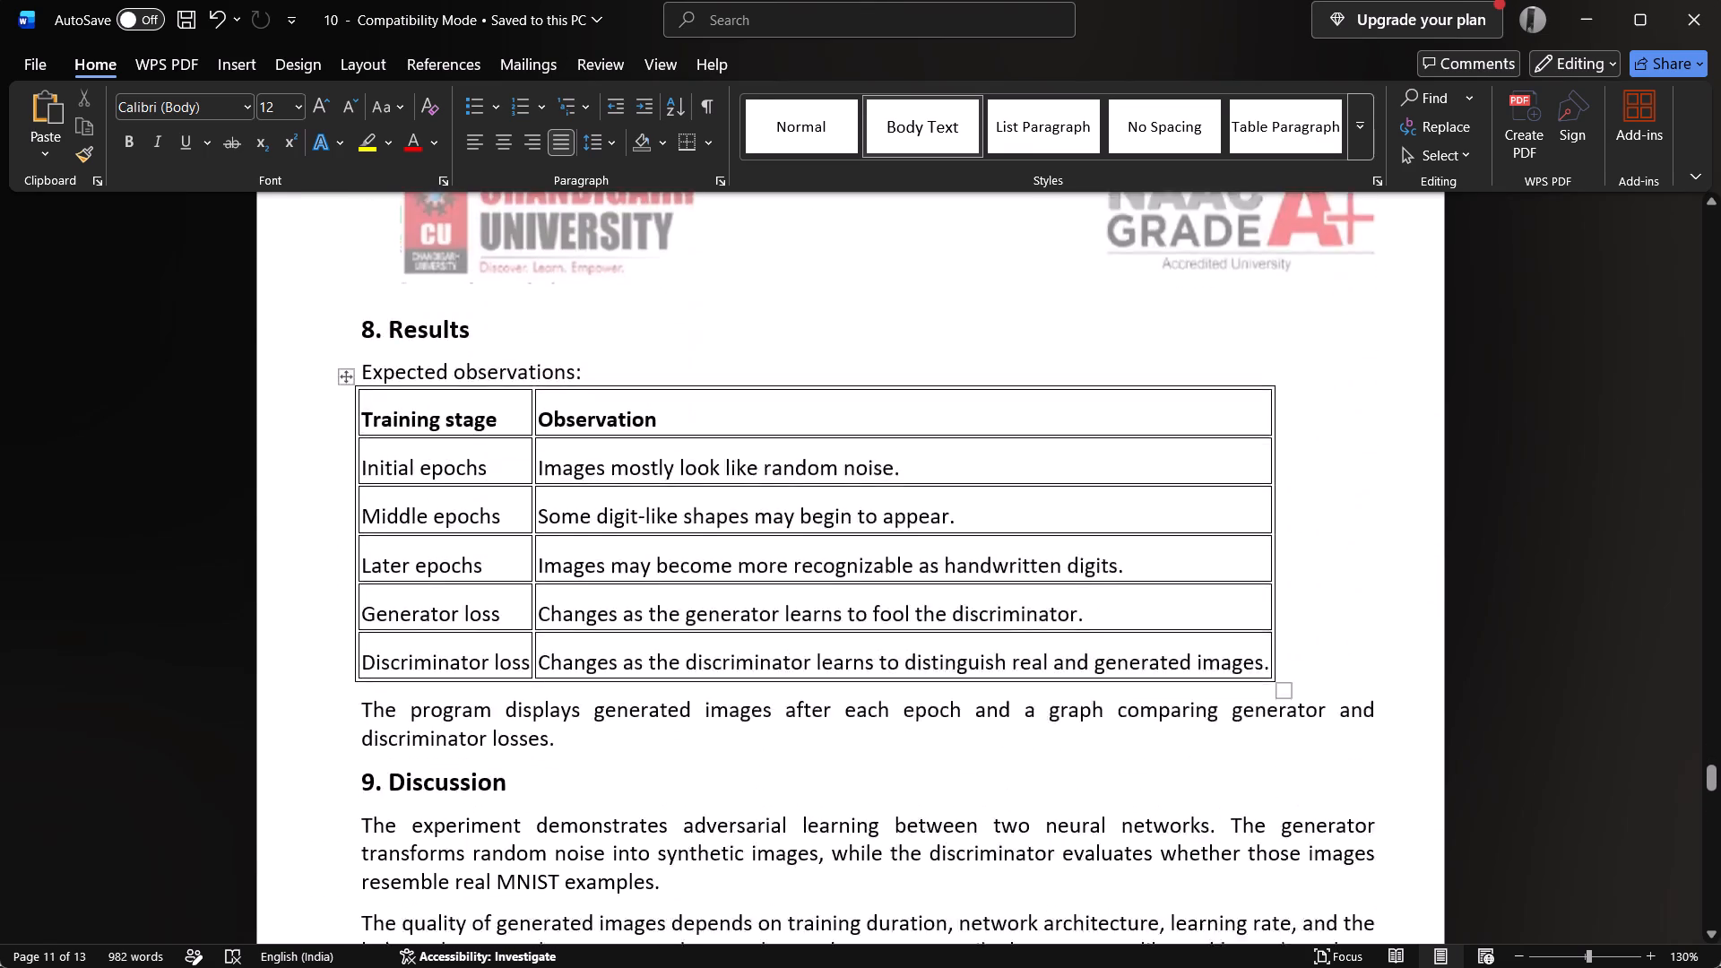
# Renumber the Learning Outcomes heading to 10 and save the document.
pyautogui.scroll(-2, 672, 641)
pyautogui.click(385, 697)
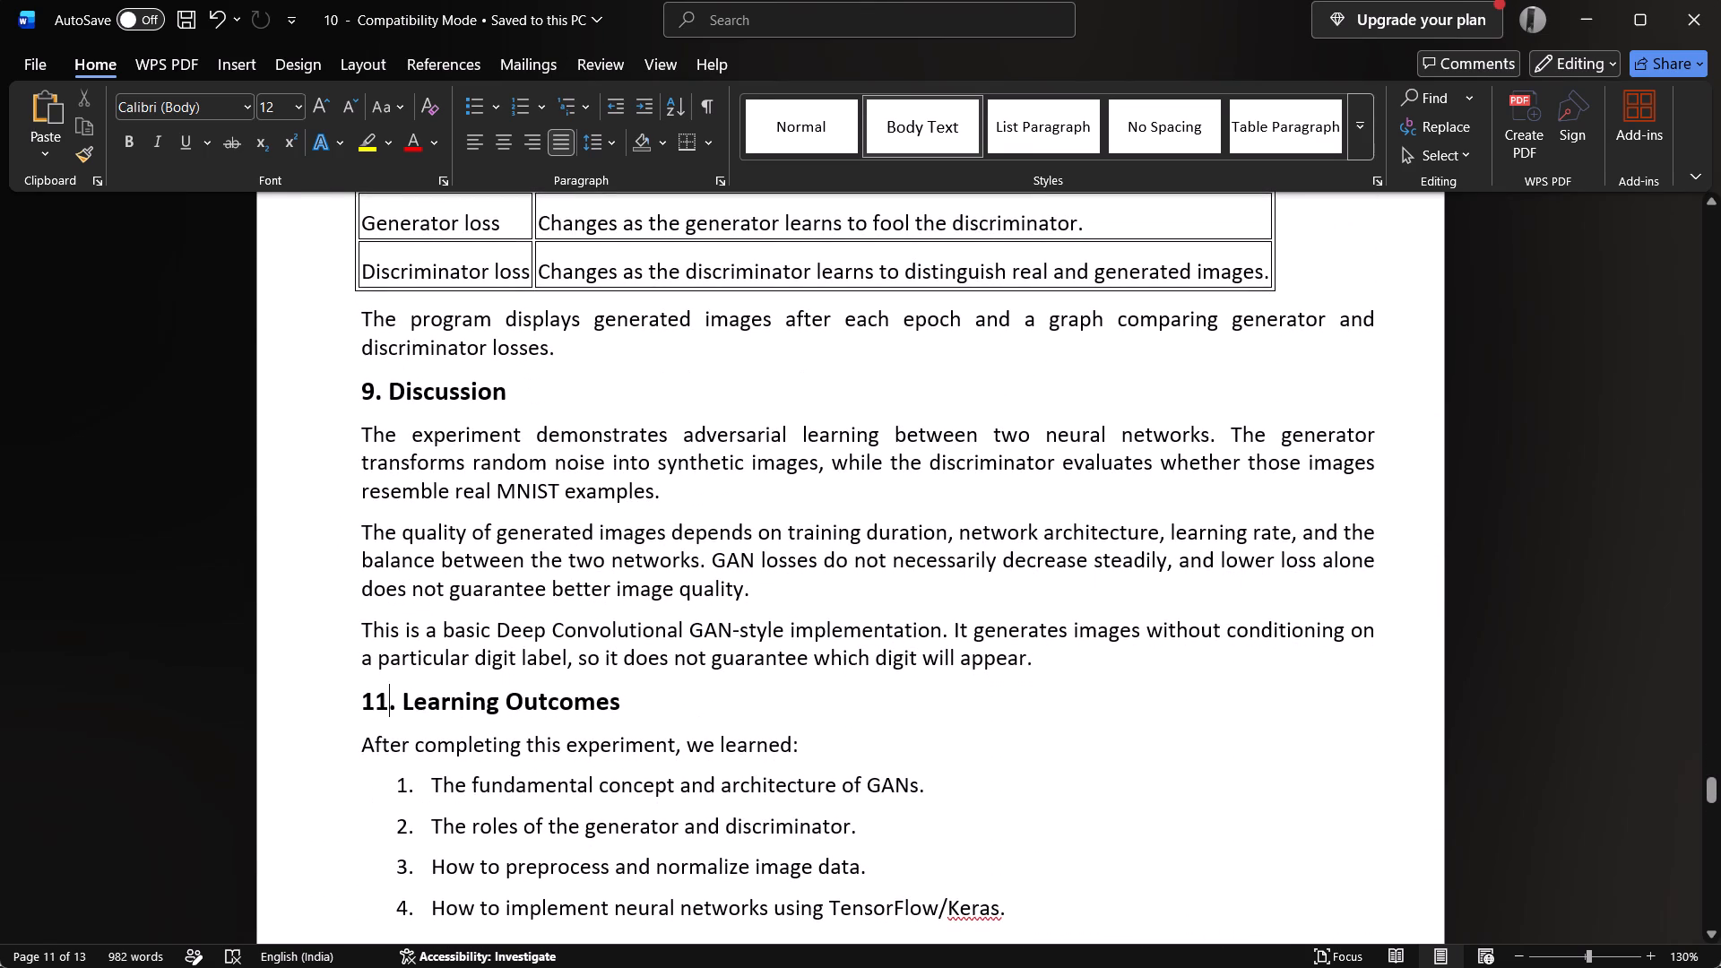
pyautogui.press('BackSpace')
pyautogui.press('0')
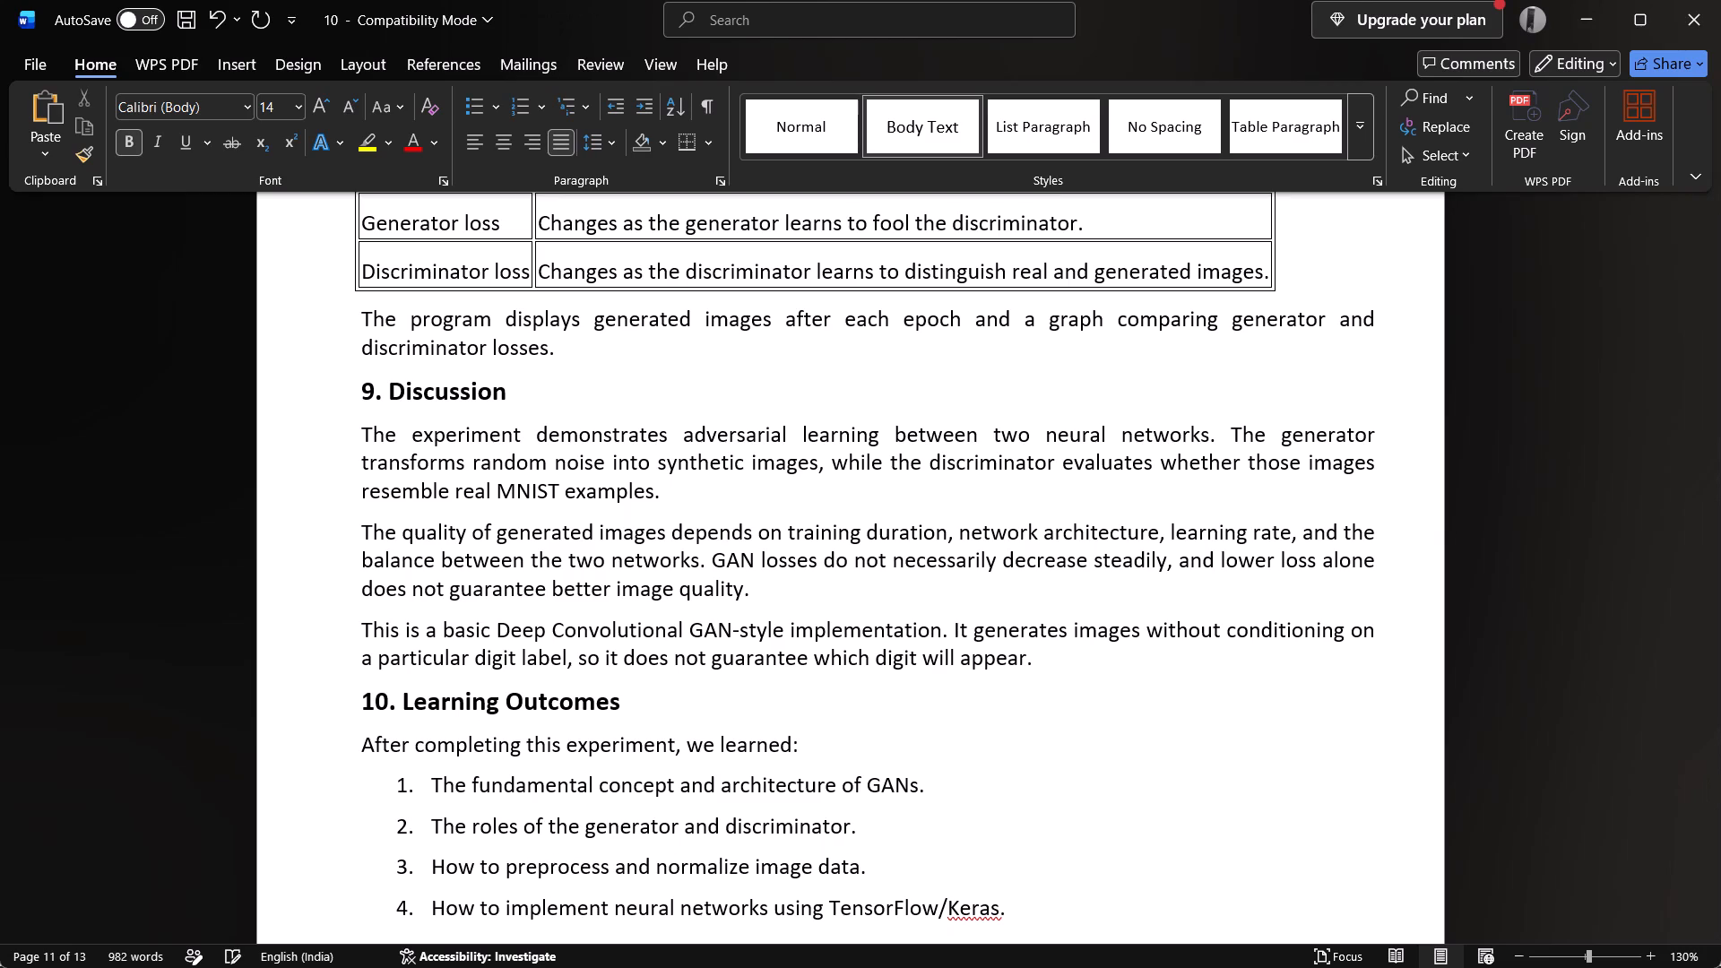
pyautogui.hotkey('ctrl', 's')
# Print pages 1-11 of the report to a PDF named 12 in the Downloads folder.
pyautogui.hotkey('ctrl', 'p')
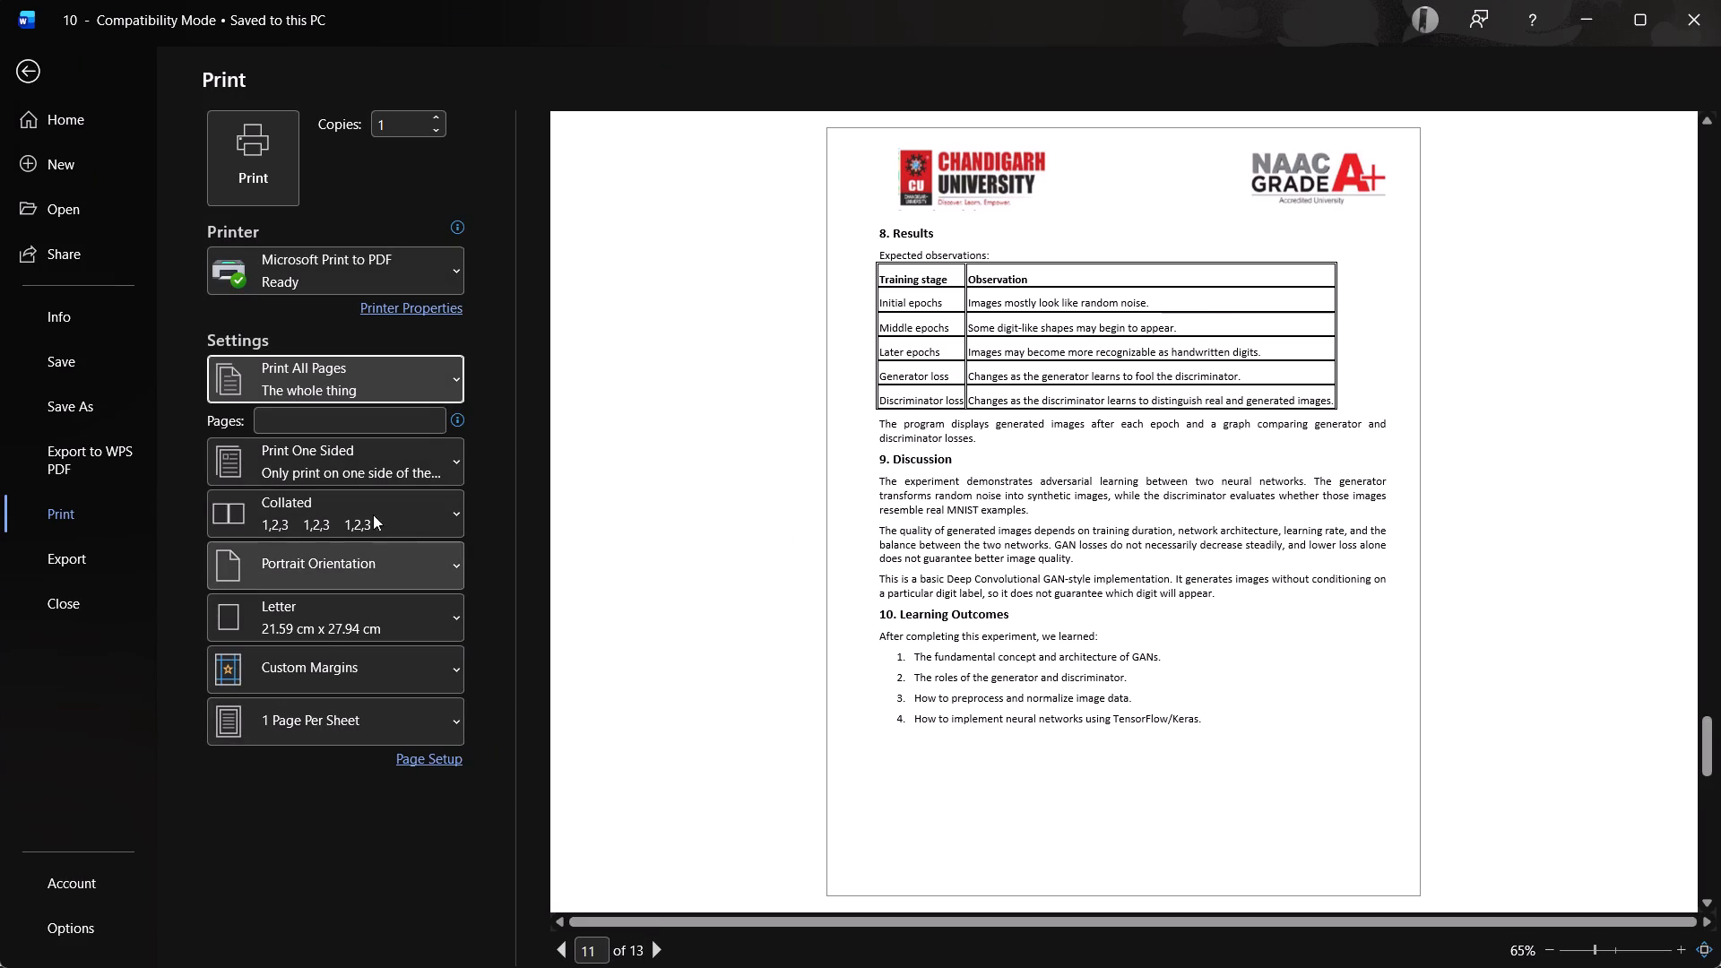
pyautogui.click(333, 417)
pyautogui.write('1-11')
pyautogui.press('Return')
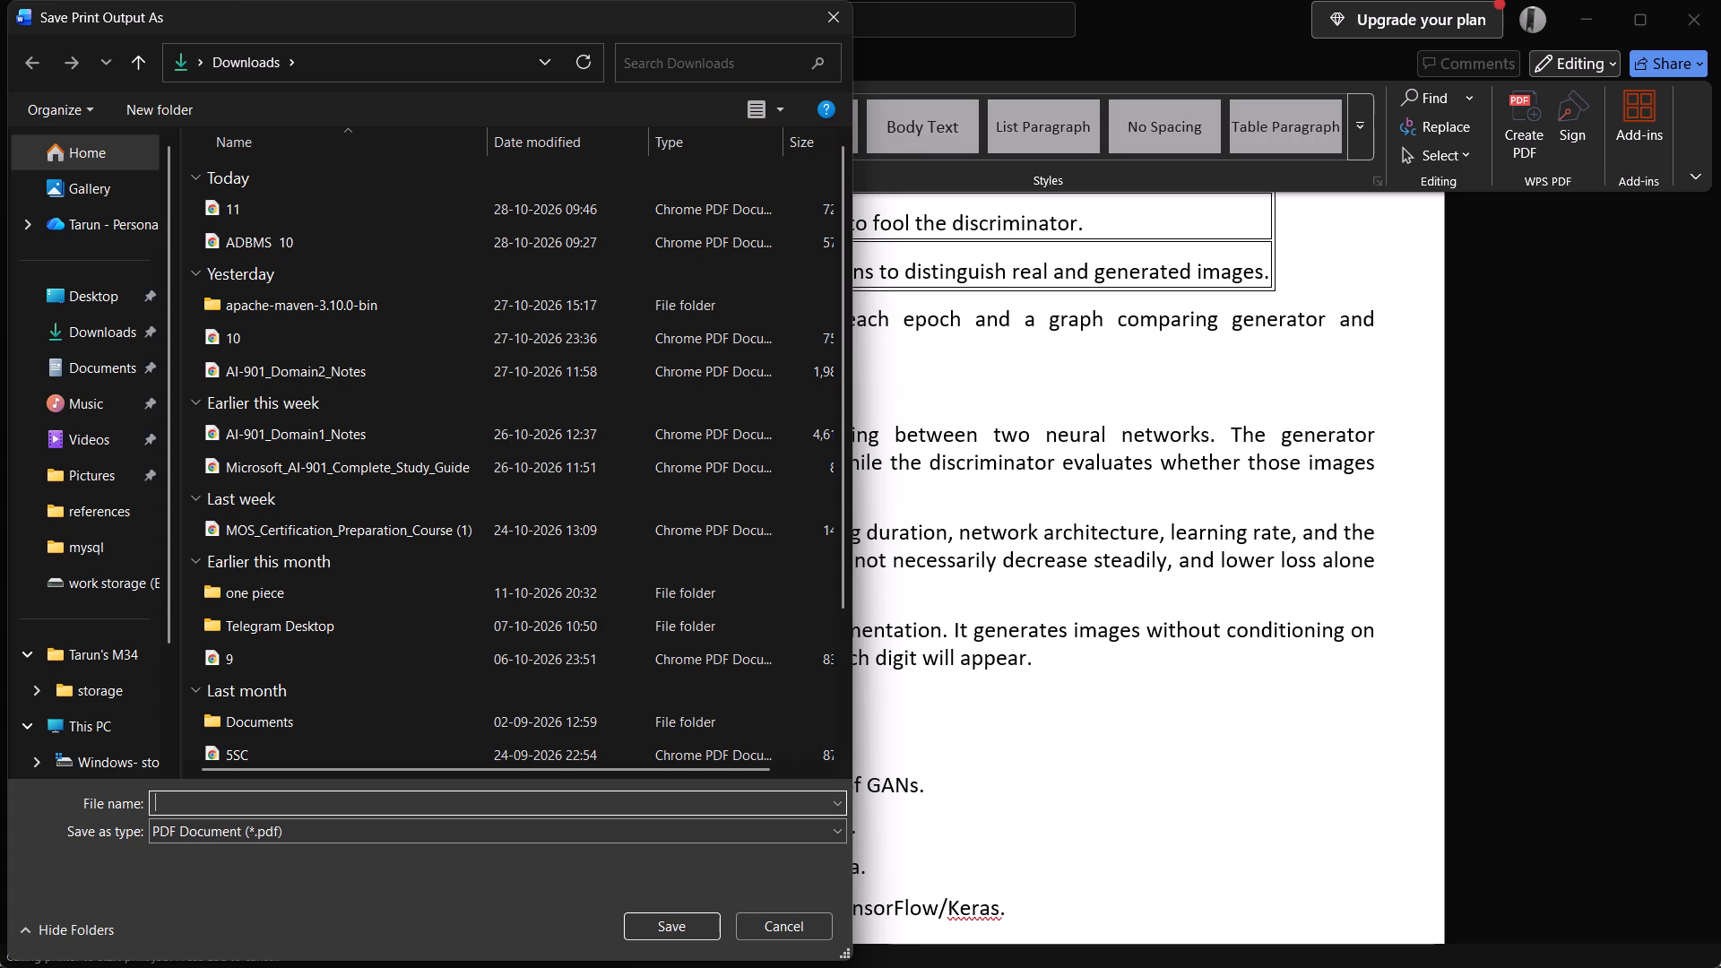
pyautogui.click(235, 803)
pyautogui.write('12')
pyautogui.press('Return')
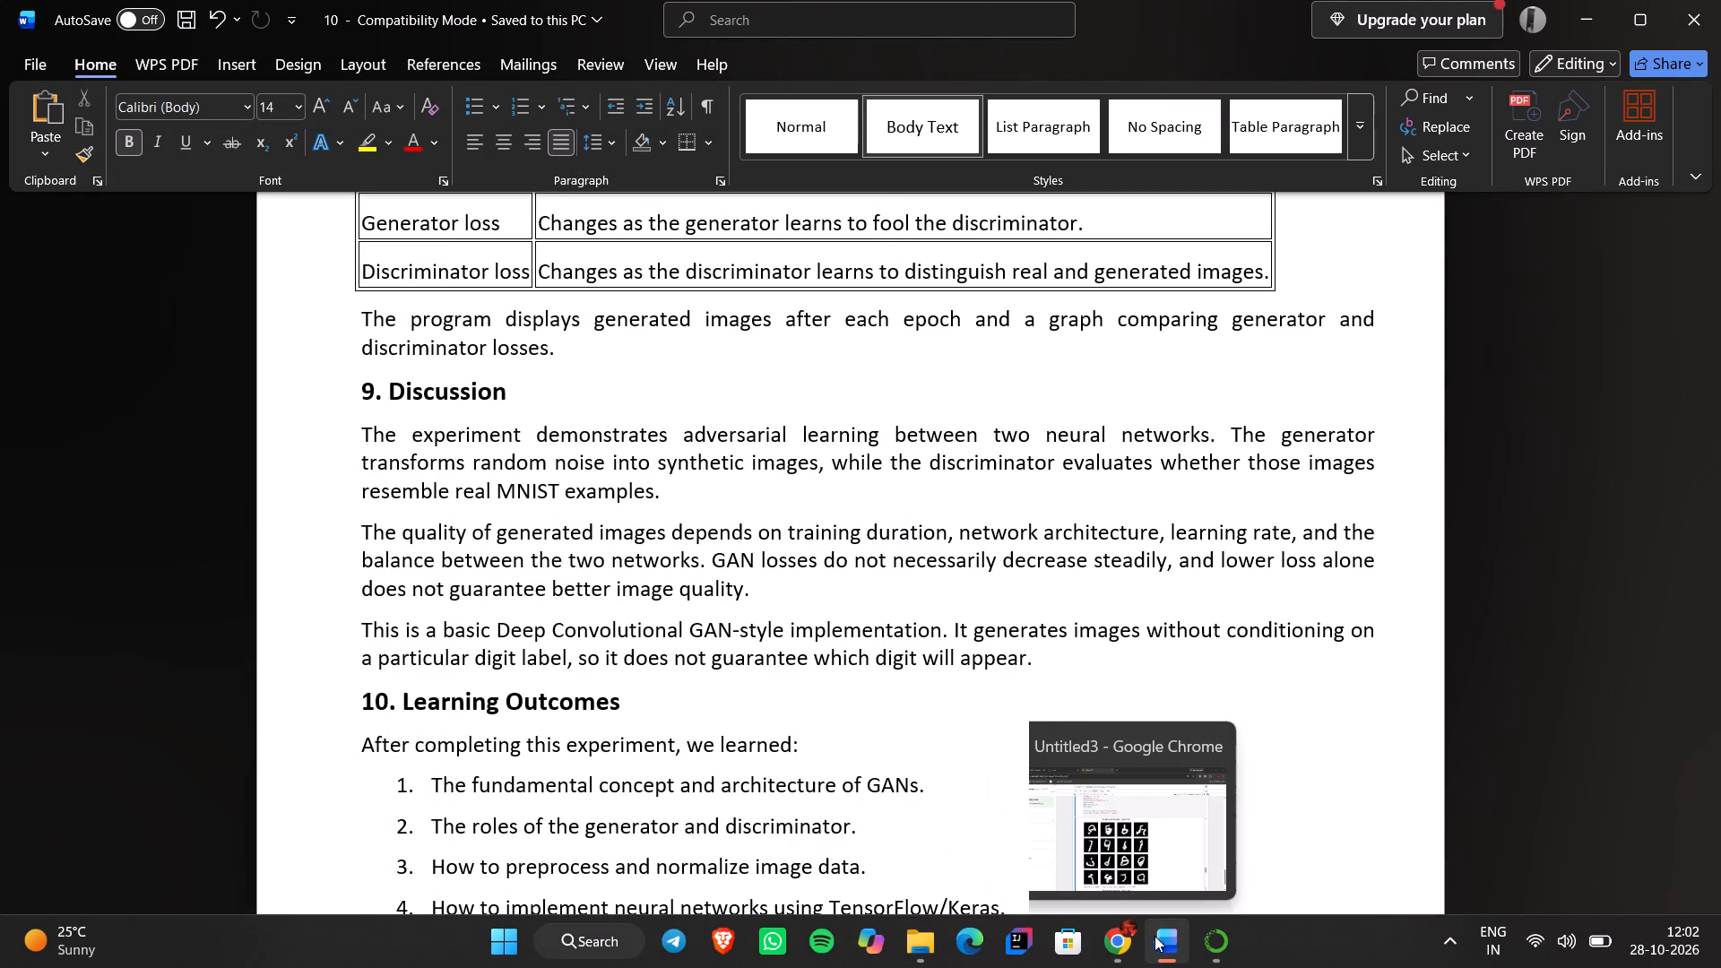
# Switch to File Explorer and open the Word document "10 - Copy" from the Downloads folder.
pyautogui.click(912, 941)
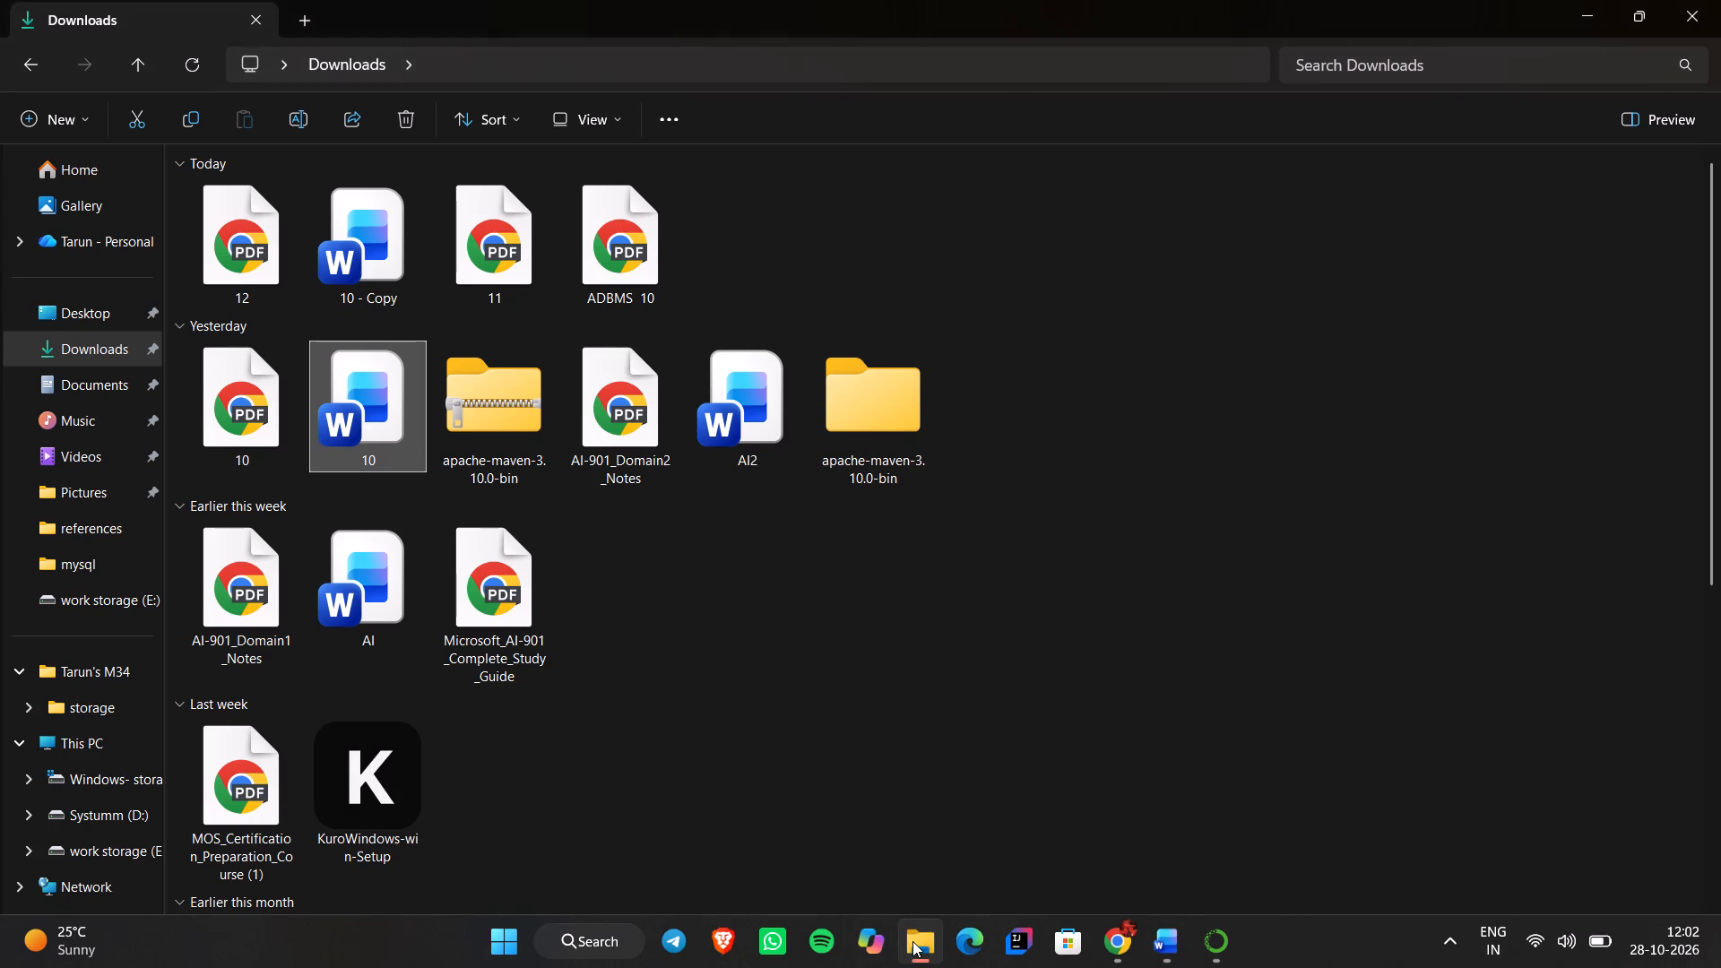
pyautogui.tripleClick(403, 286)
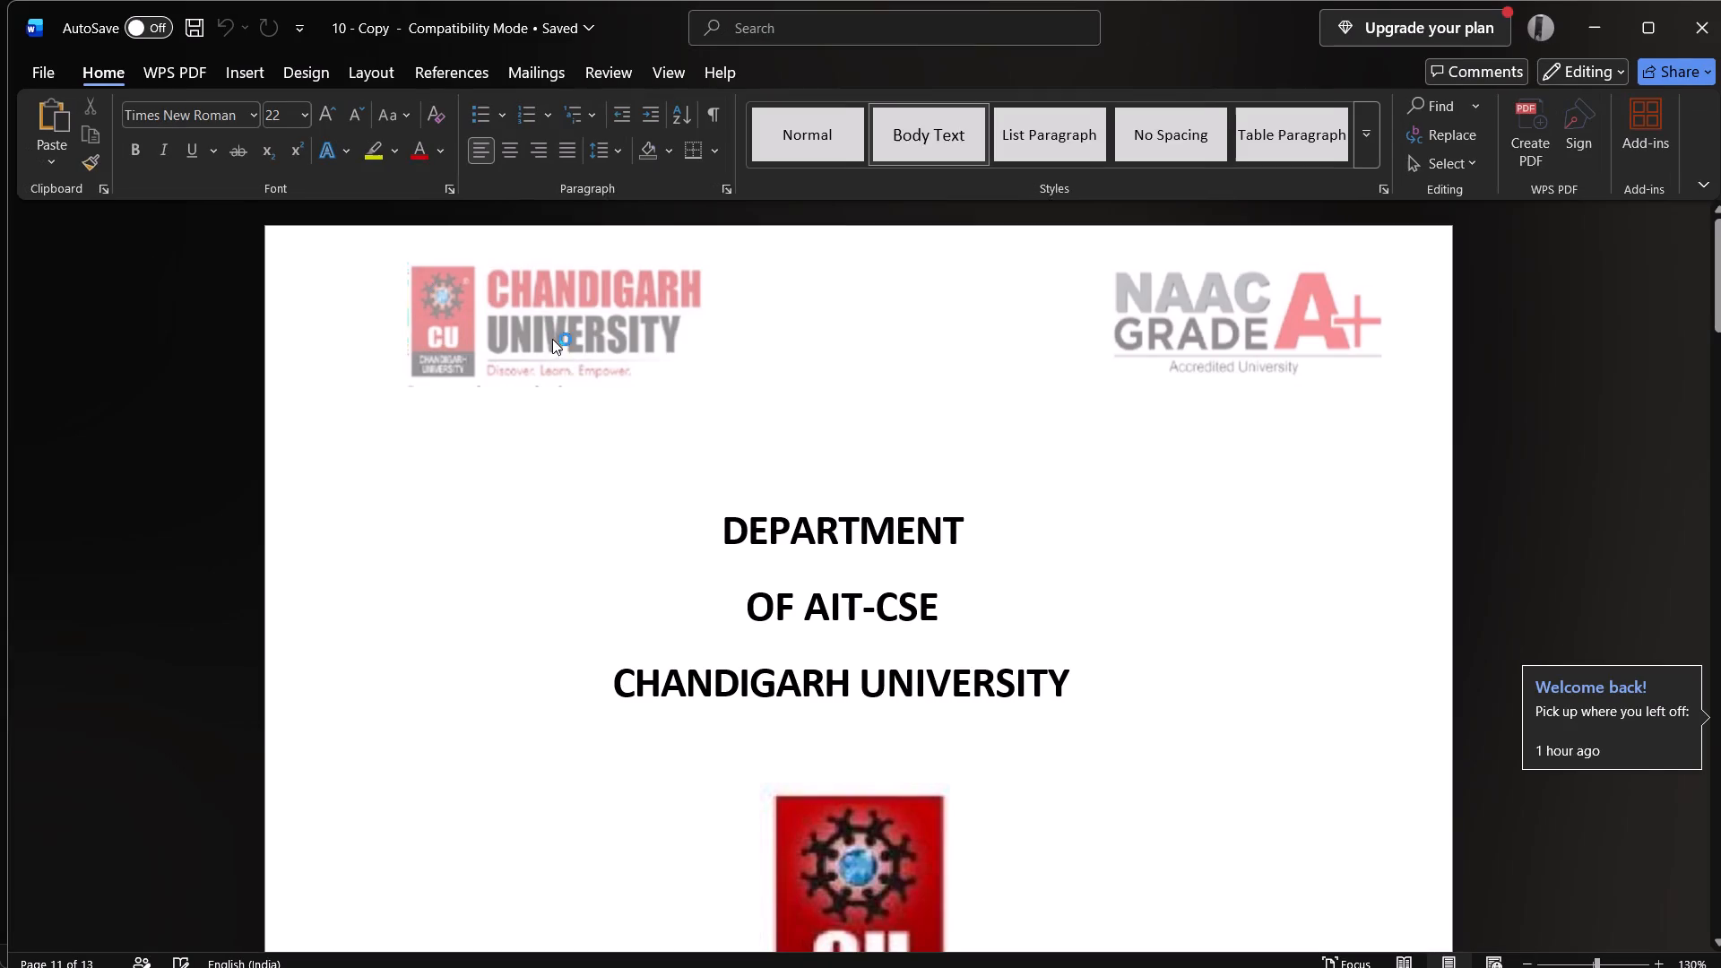
# Look through the SHAP and LIME report down to the classification report in its output for text-drawn tables.
pyautogui.scroll(-5, 629, 592)
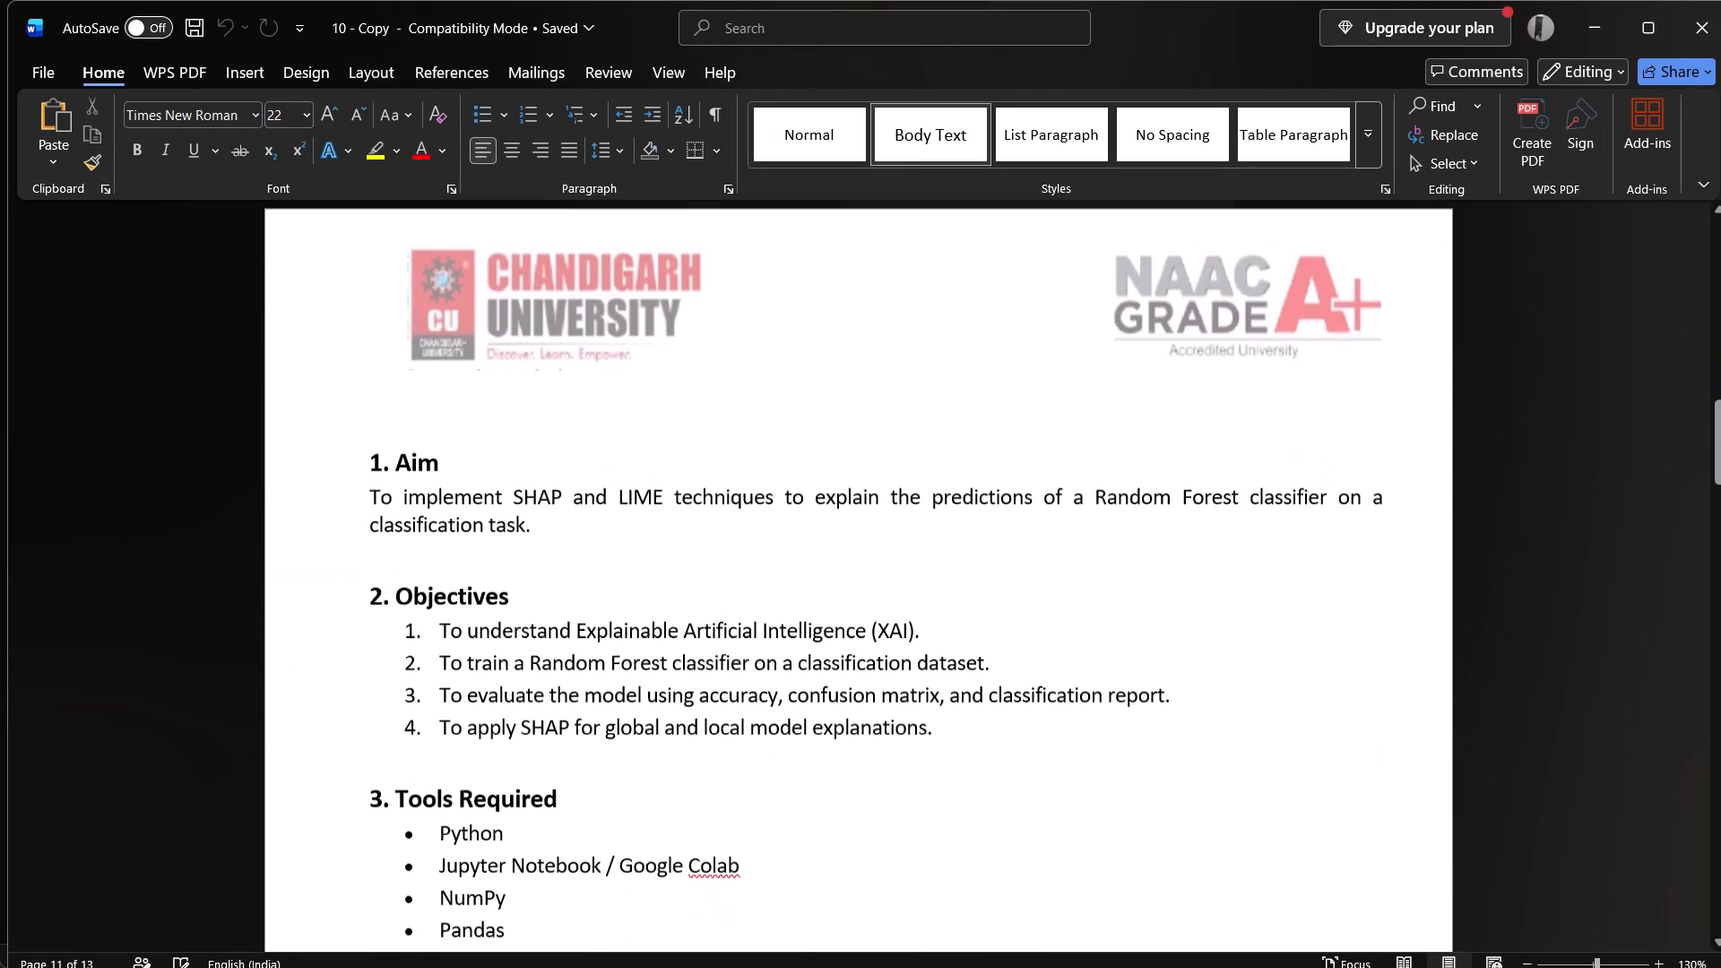
pyautogui.scroll(-6, 629, 592)
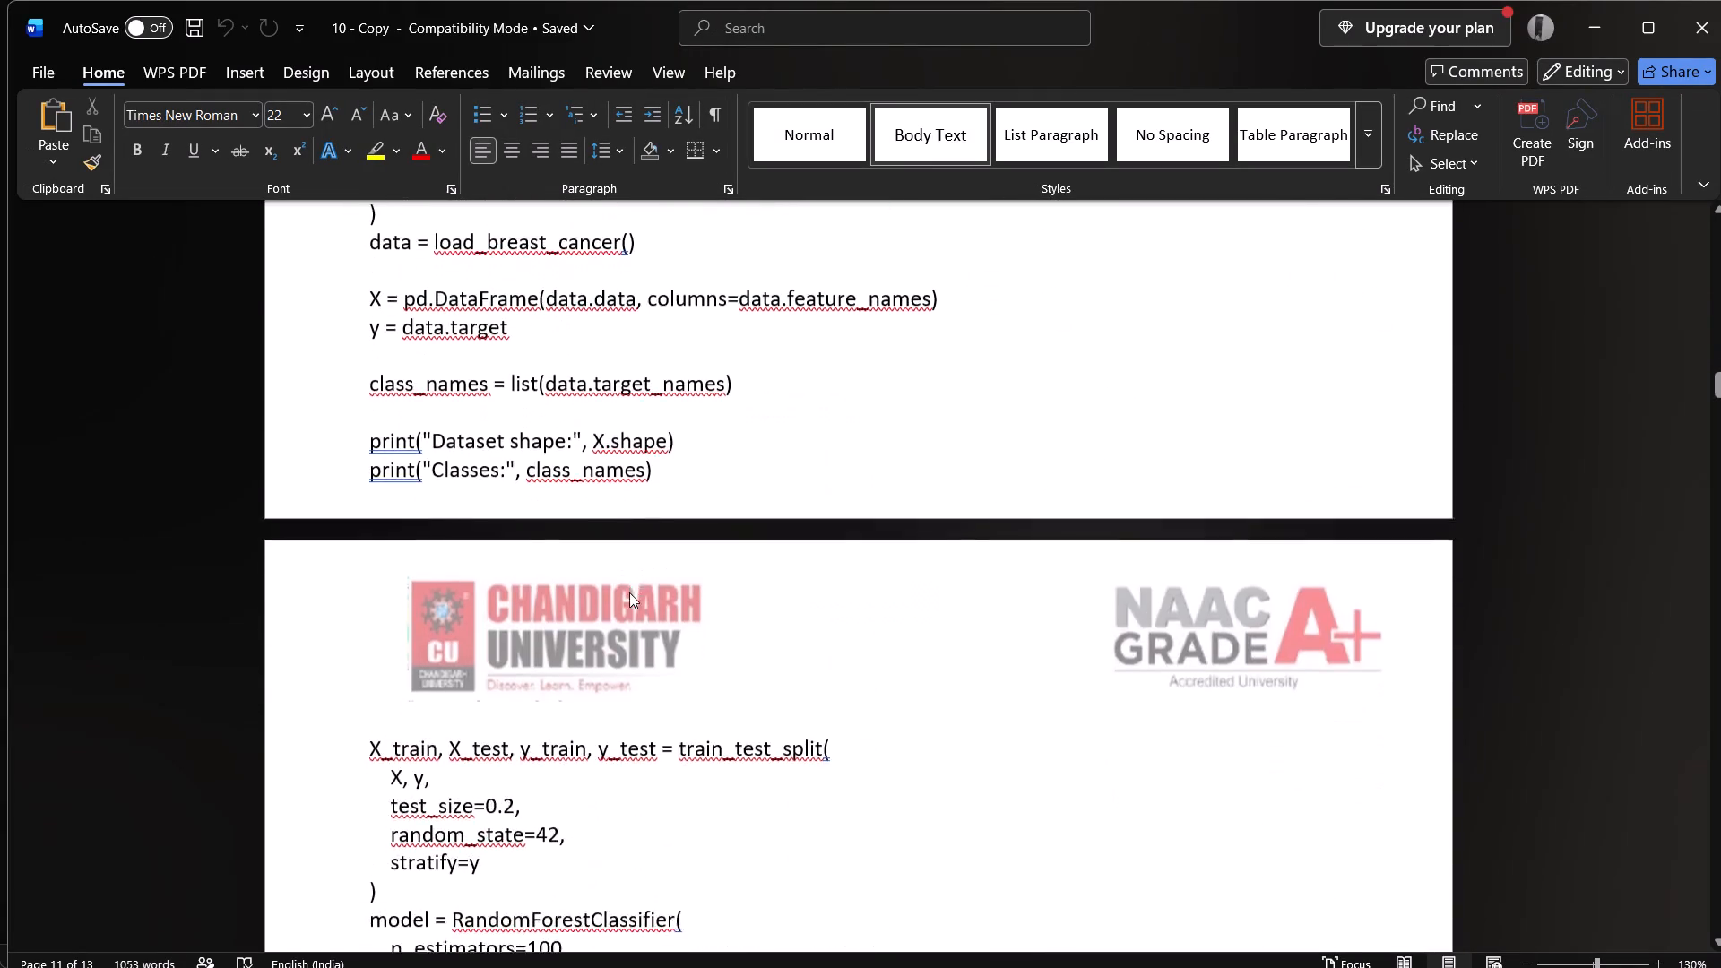
pyautogui.scroll(-5, 629, 592)
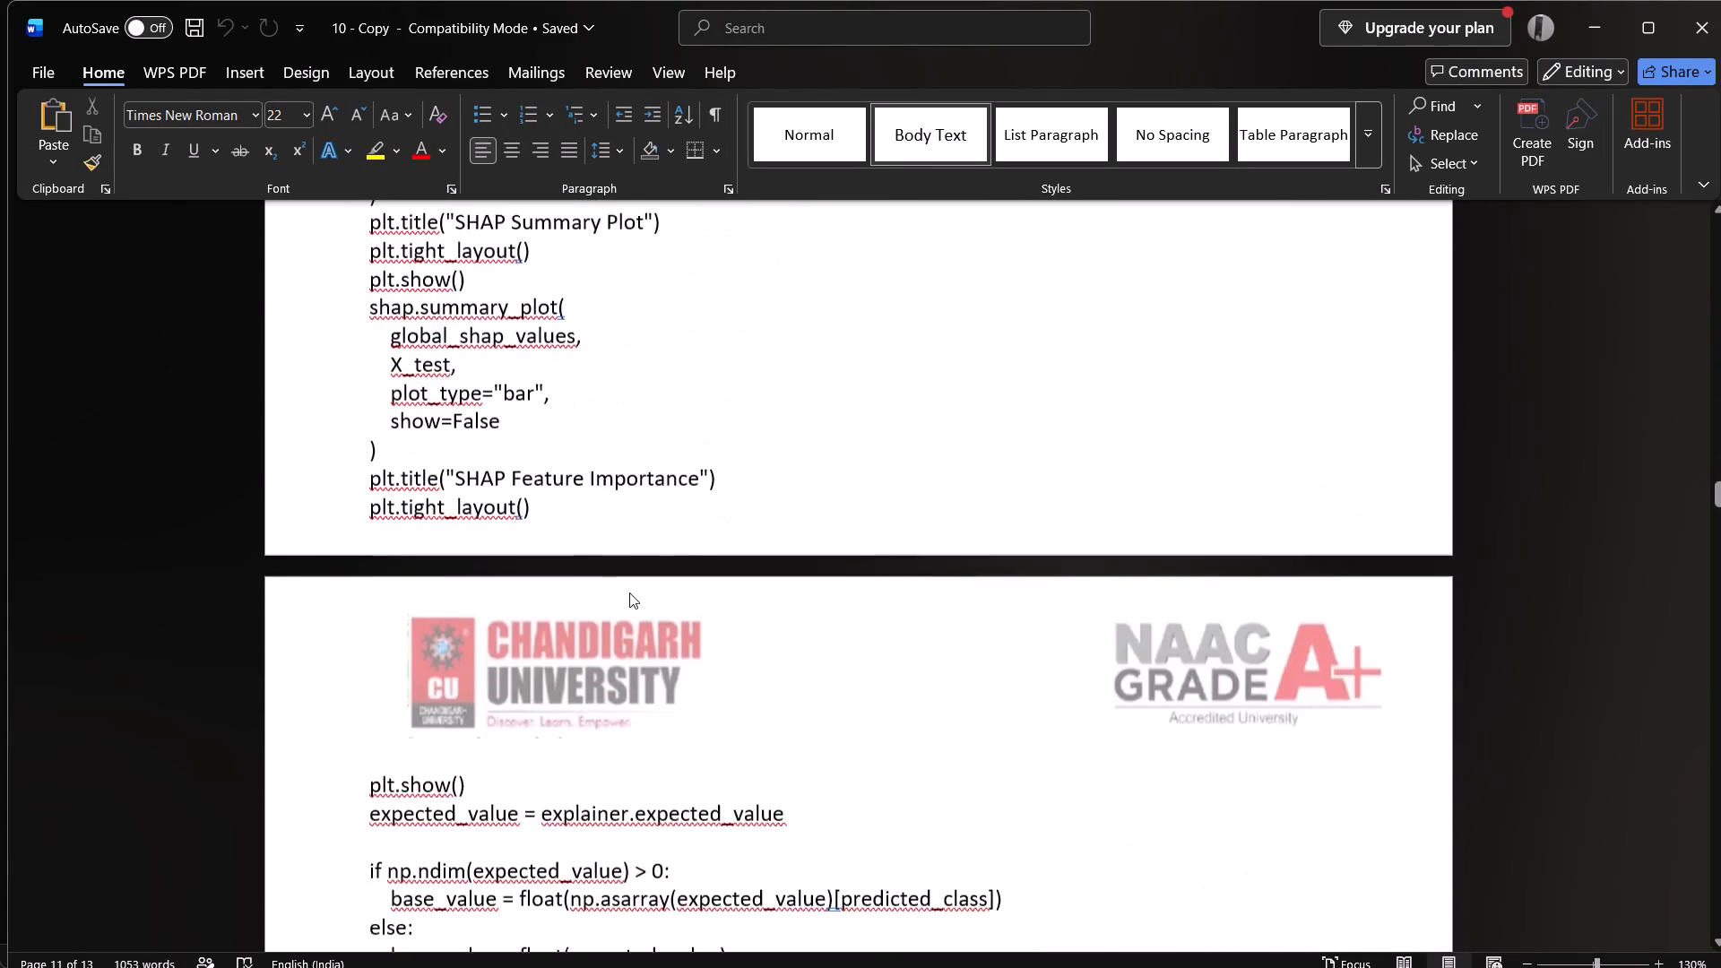
pyautogui.scroll(-5, 629, 592)
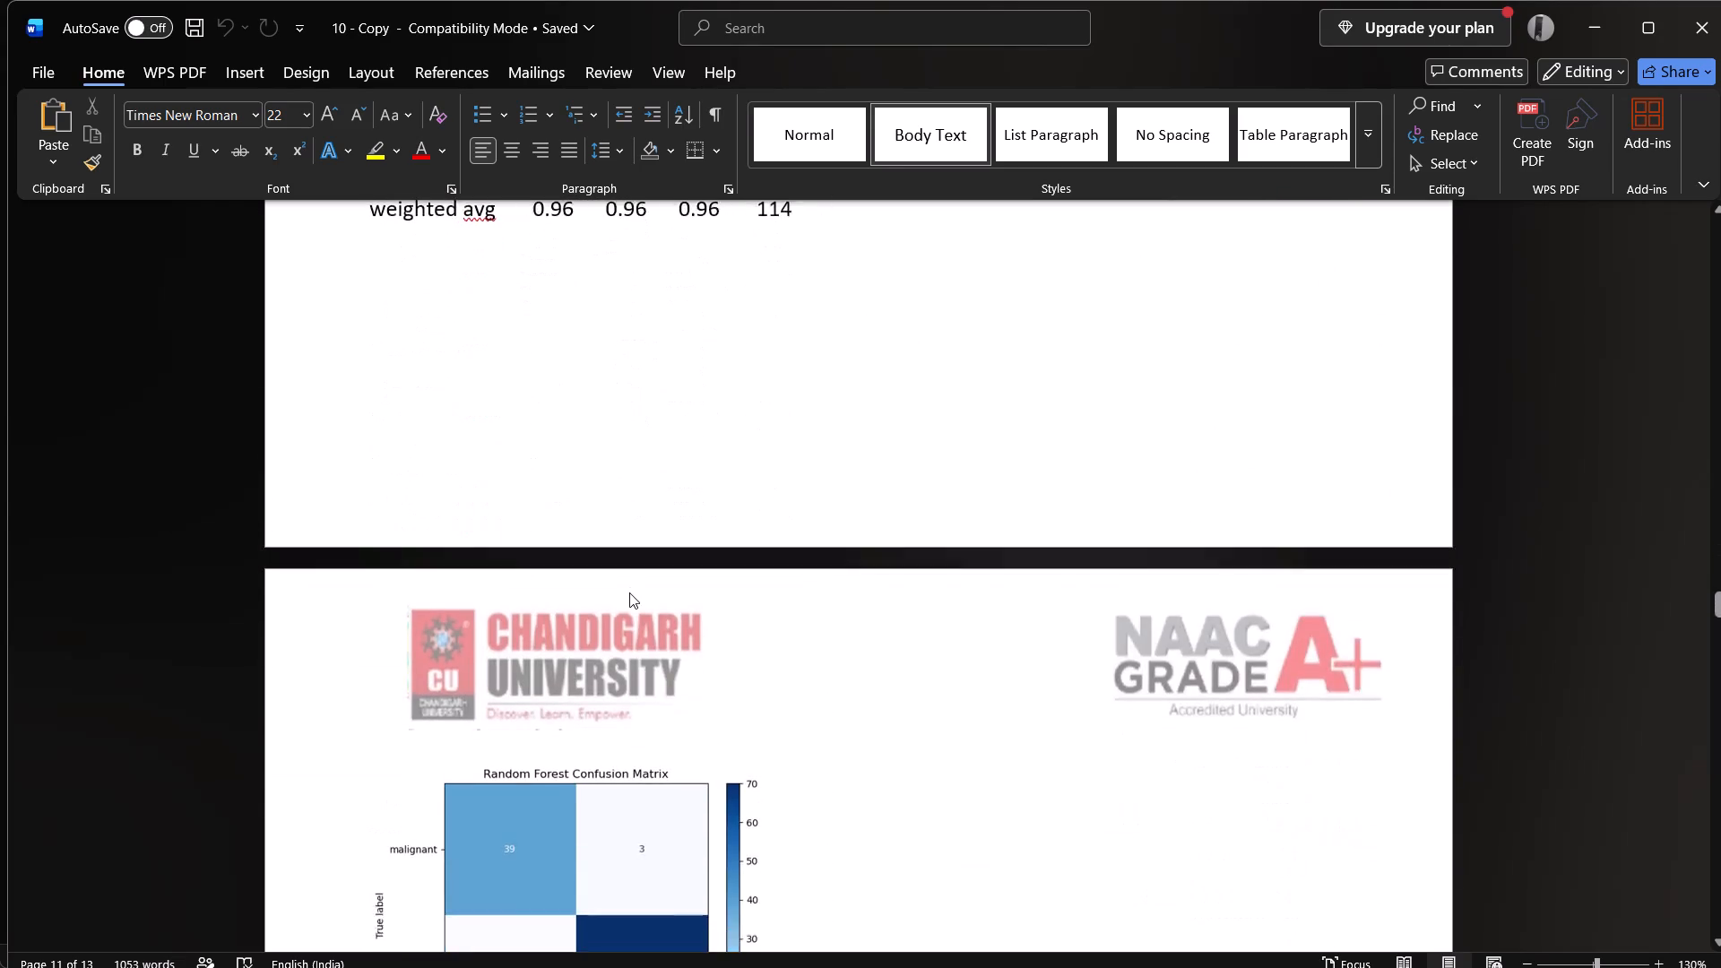
pyautogui.scroll(1, 629, 592)
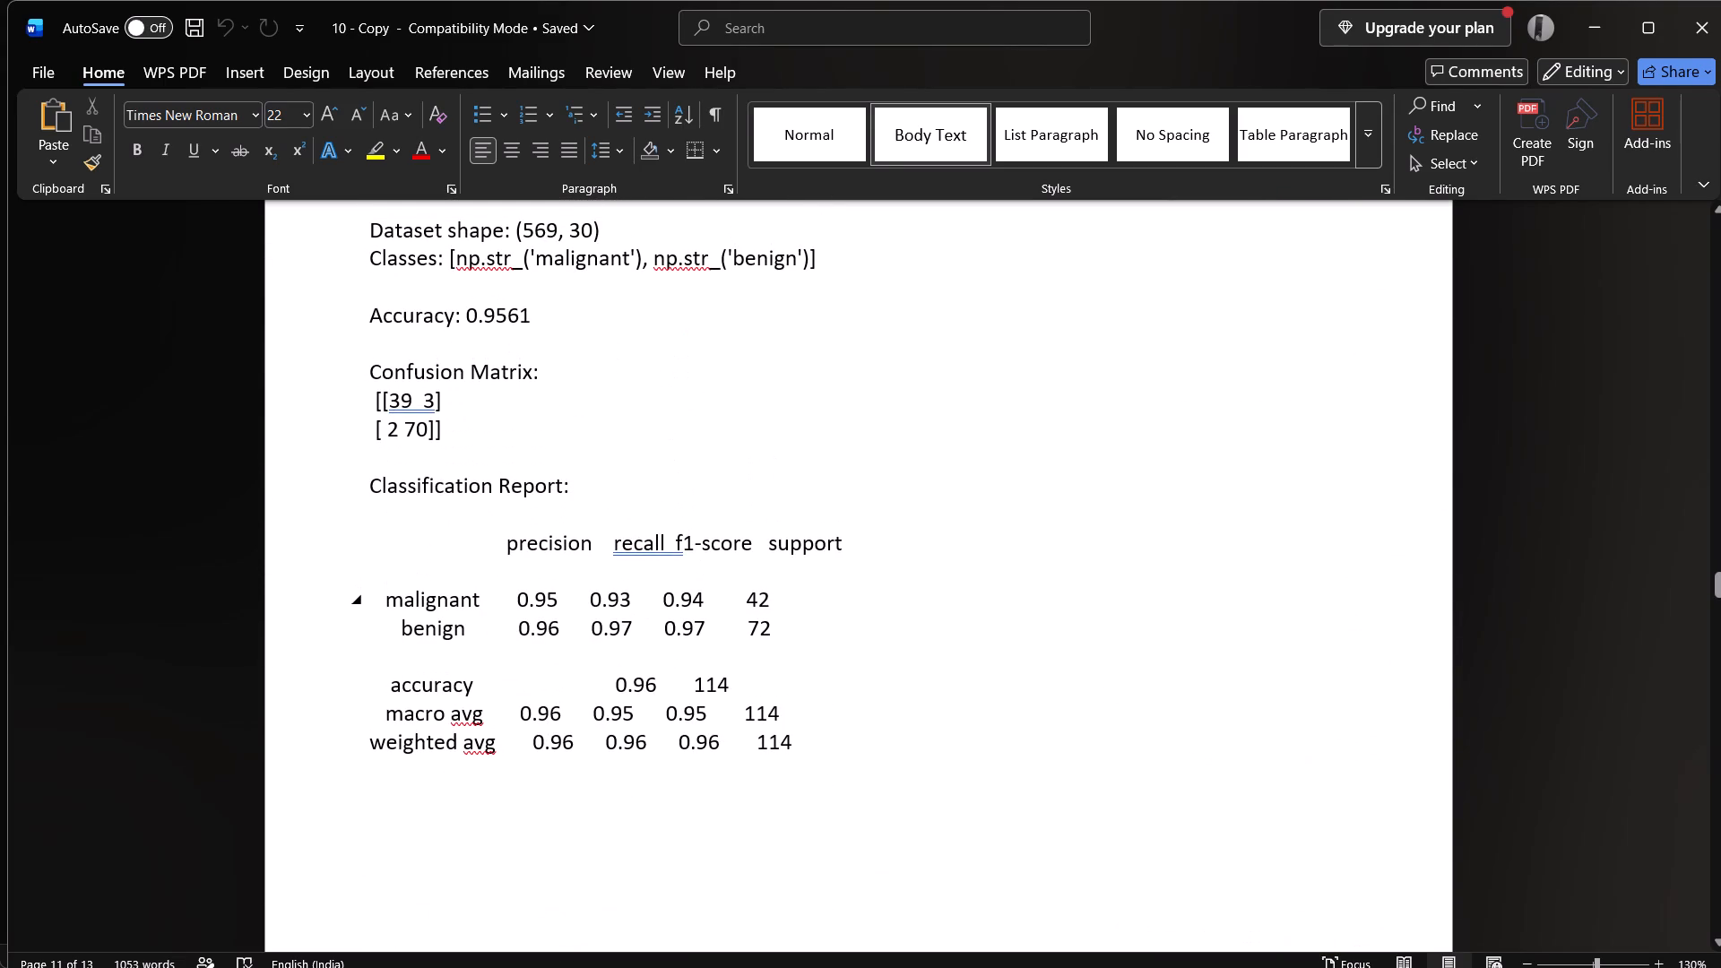
pyautogui.click(519, 591)
pyautogui.click(433, 659)
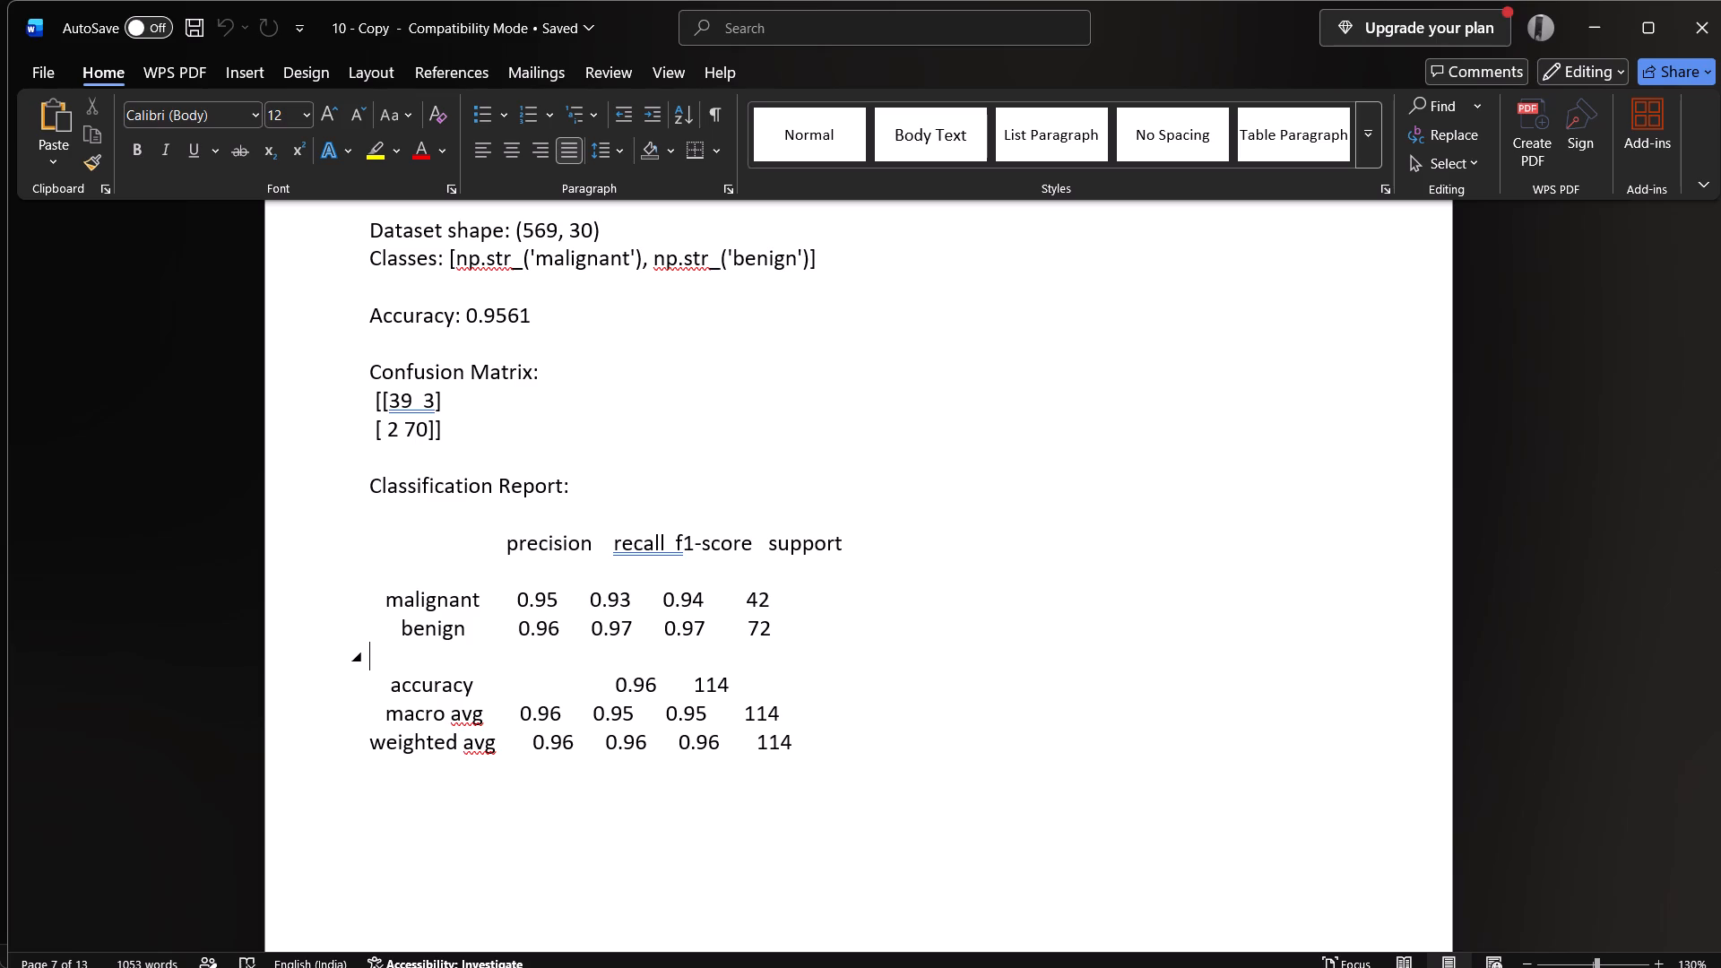
pyautogui.scroll(-1, 433, 659)
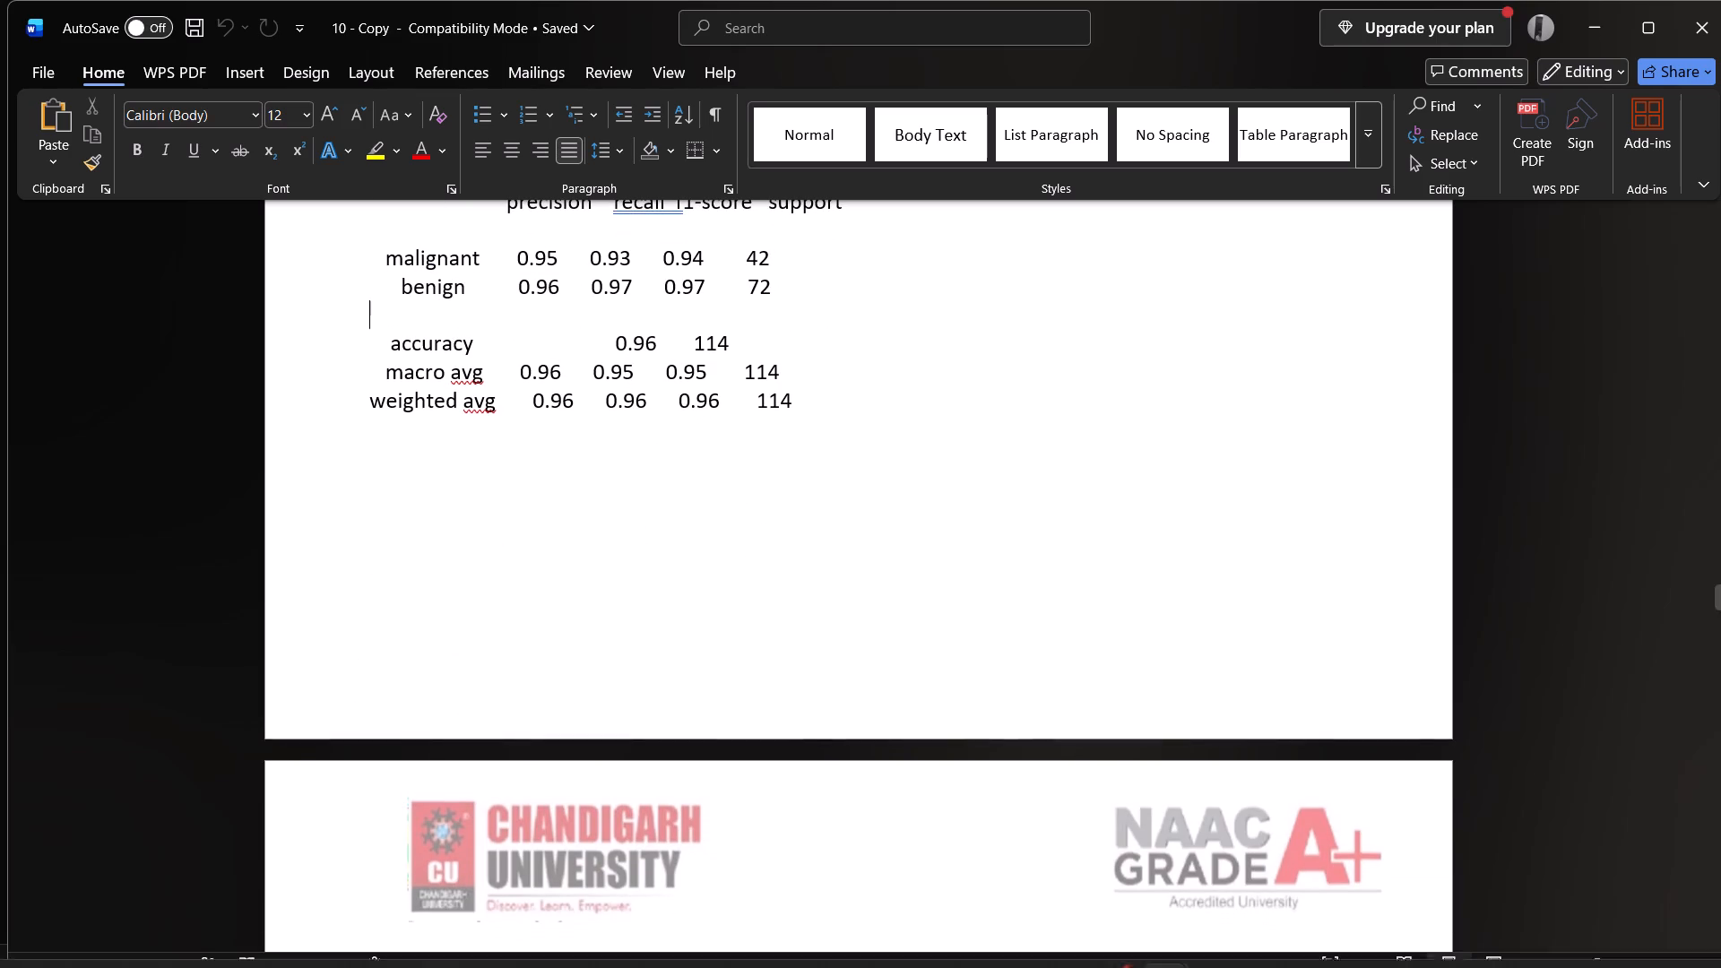
# Switch to Chrome and open the Untitled2 notebook from the Jupyter file list.
pyautogui.click(1125, 943)
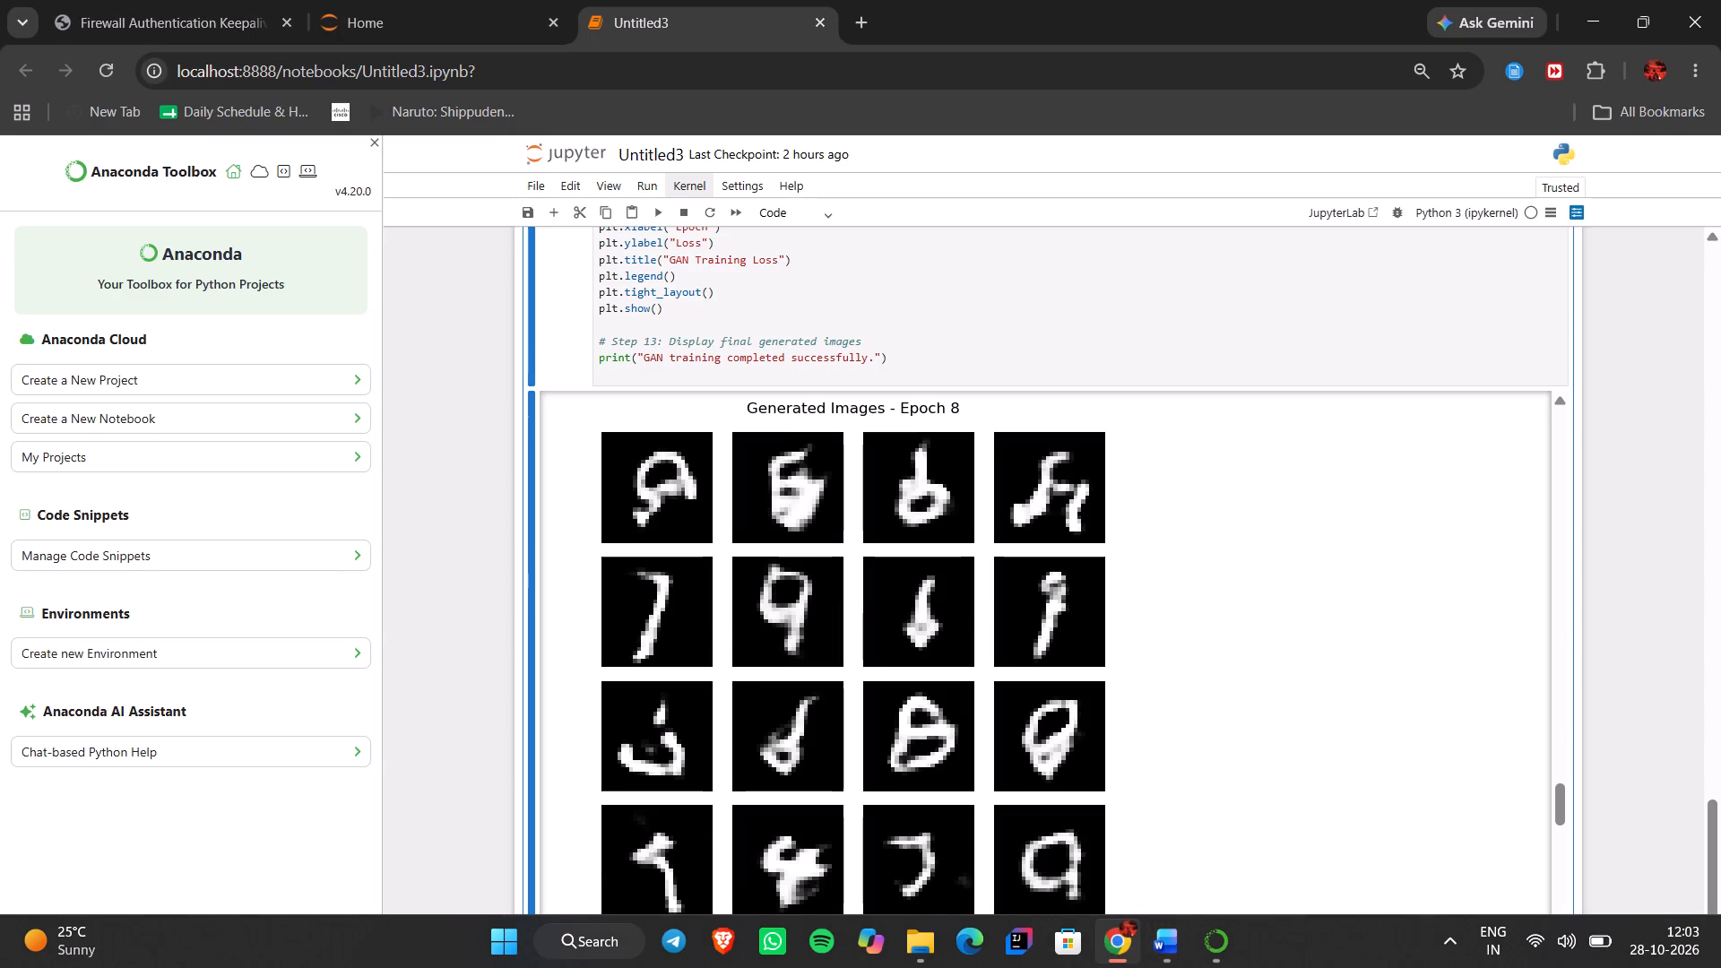
pyautogui.click(365, 0)
pyautogui.tripleClick(571, 866)
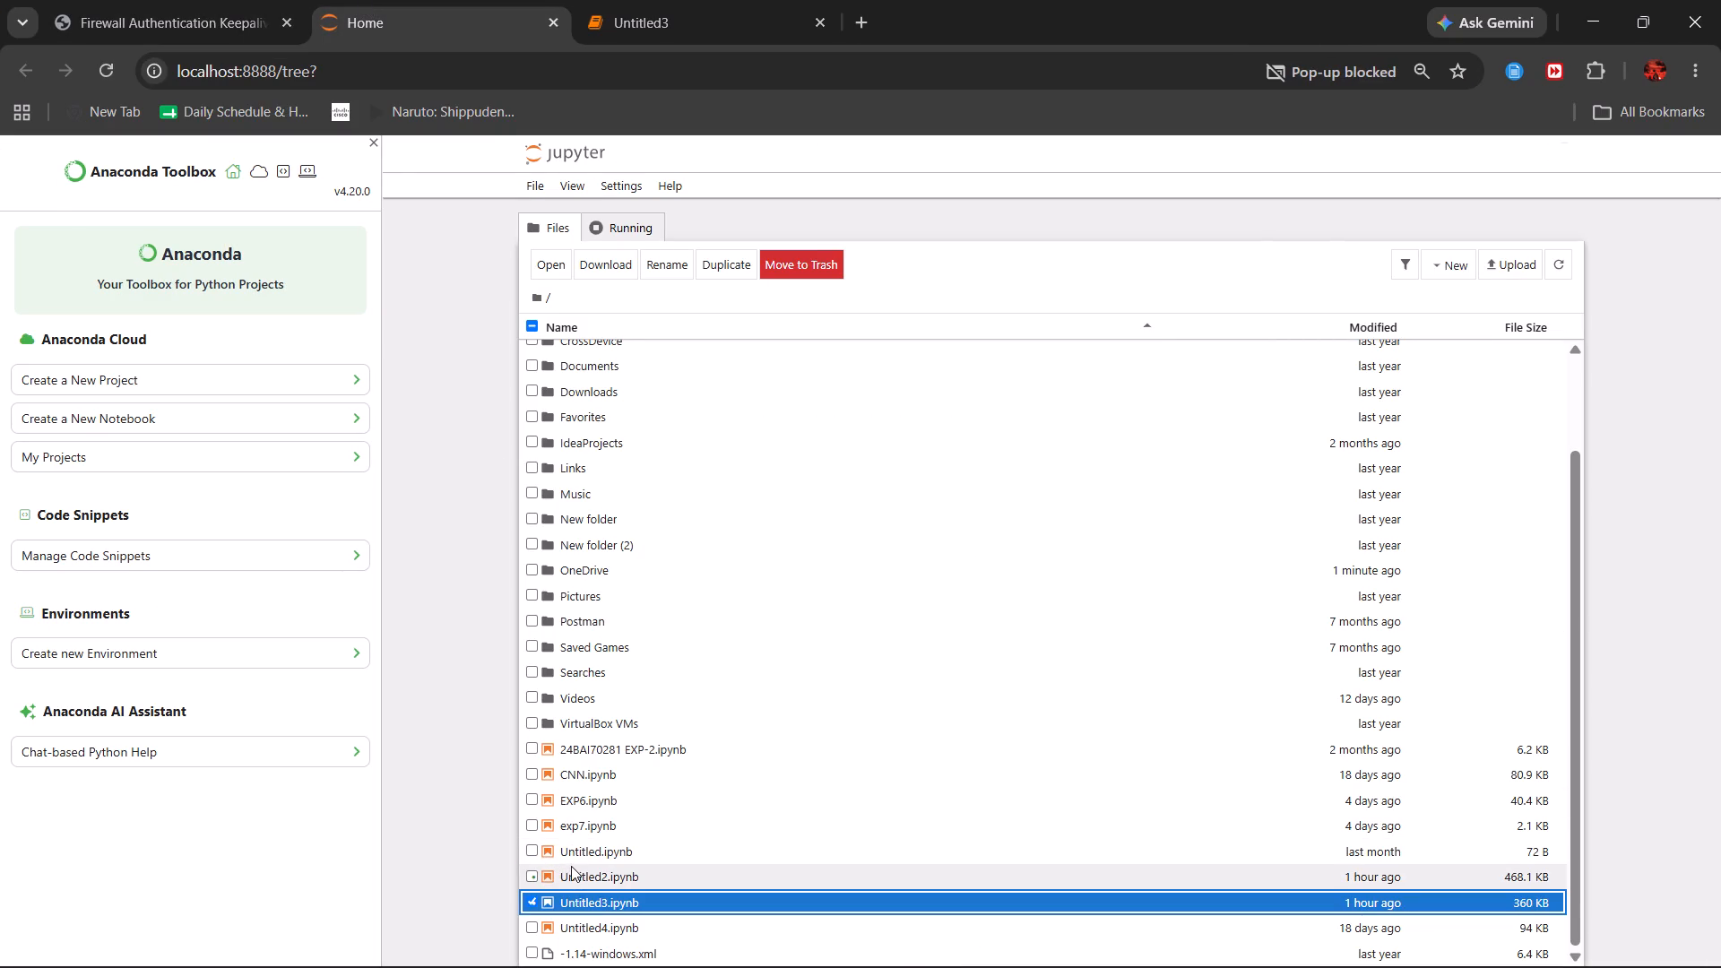
pyautogui.click(1086, 19)
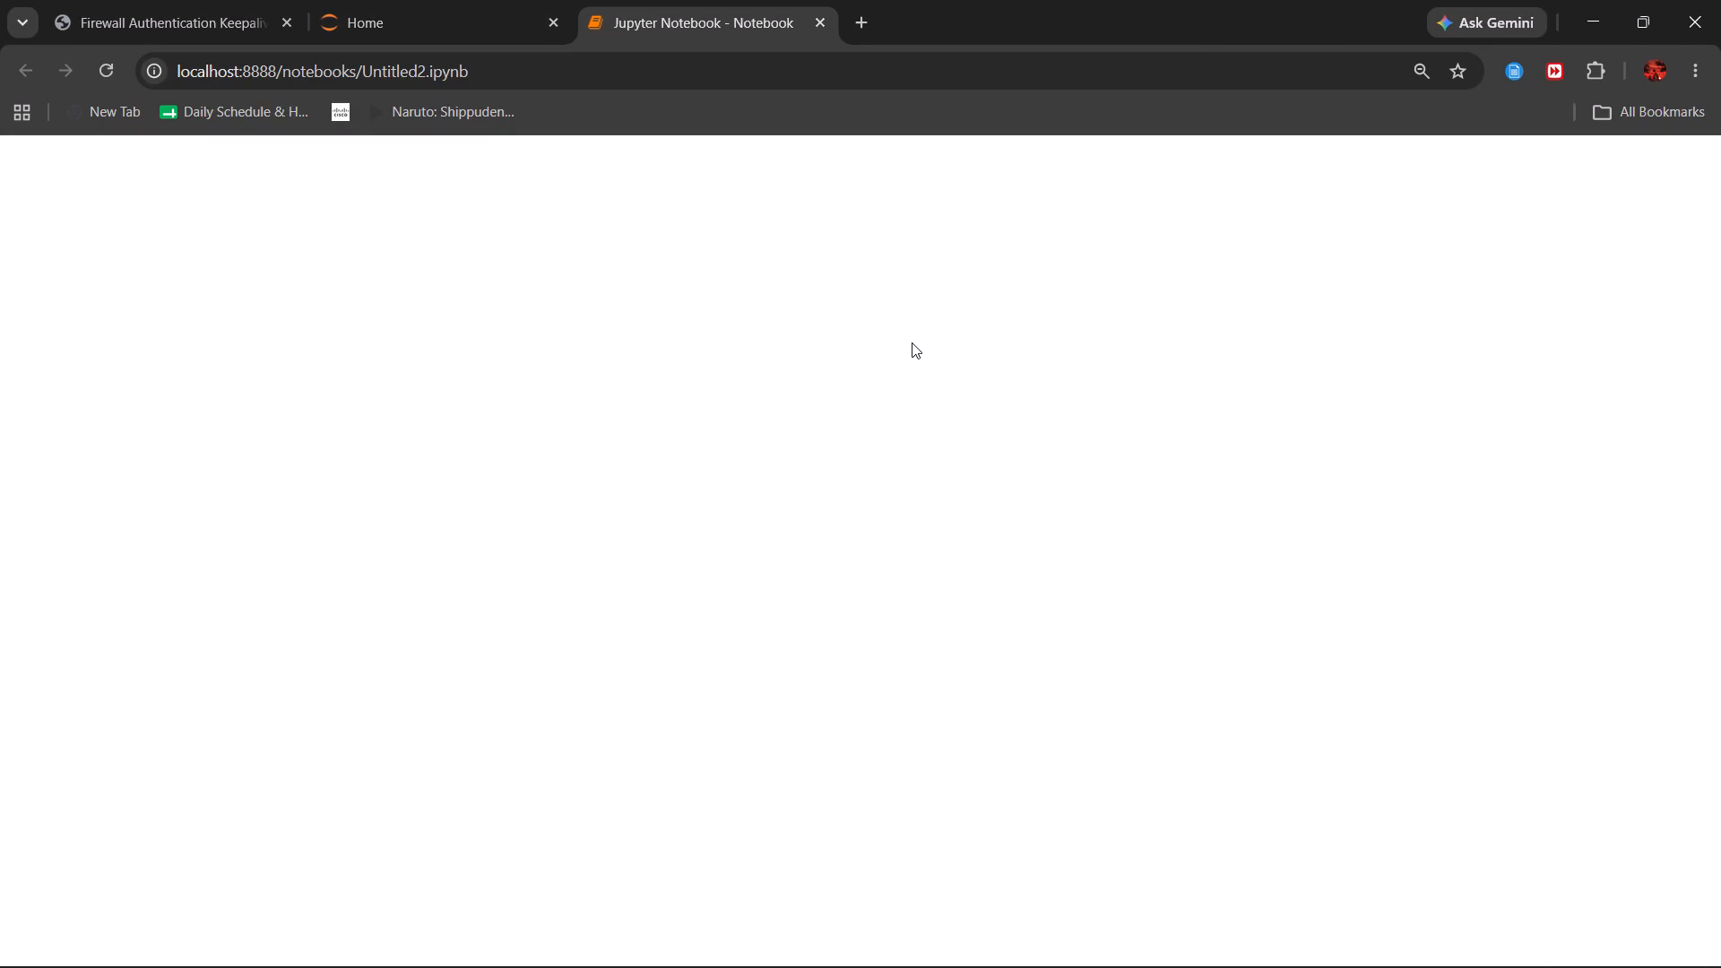
# Capture a screenshot of the classification report table in the Untitled2 notebook output.
pyautogui.scroll(-10, 912, 342)
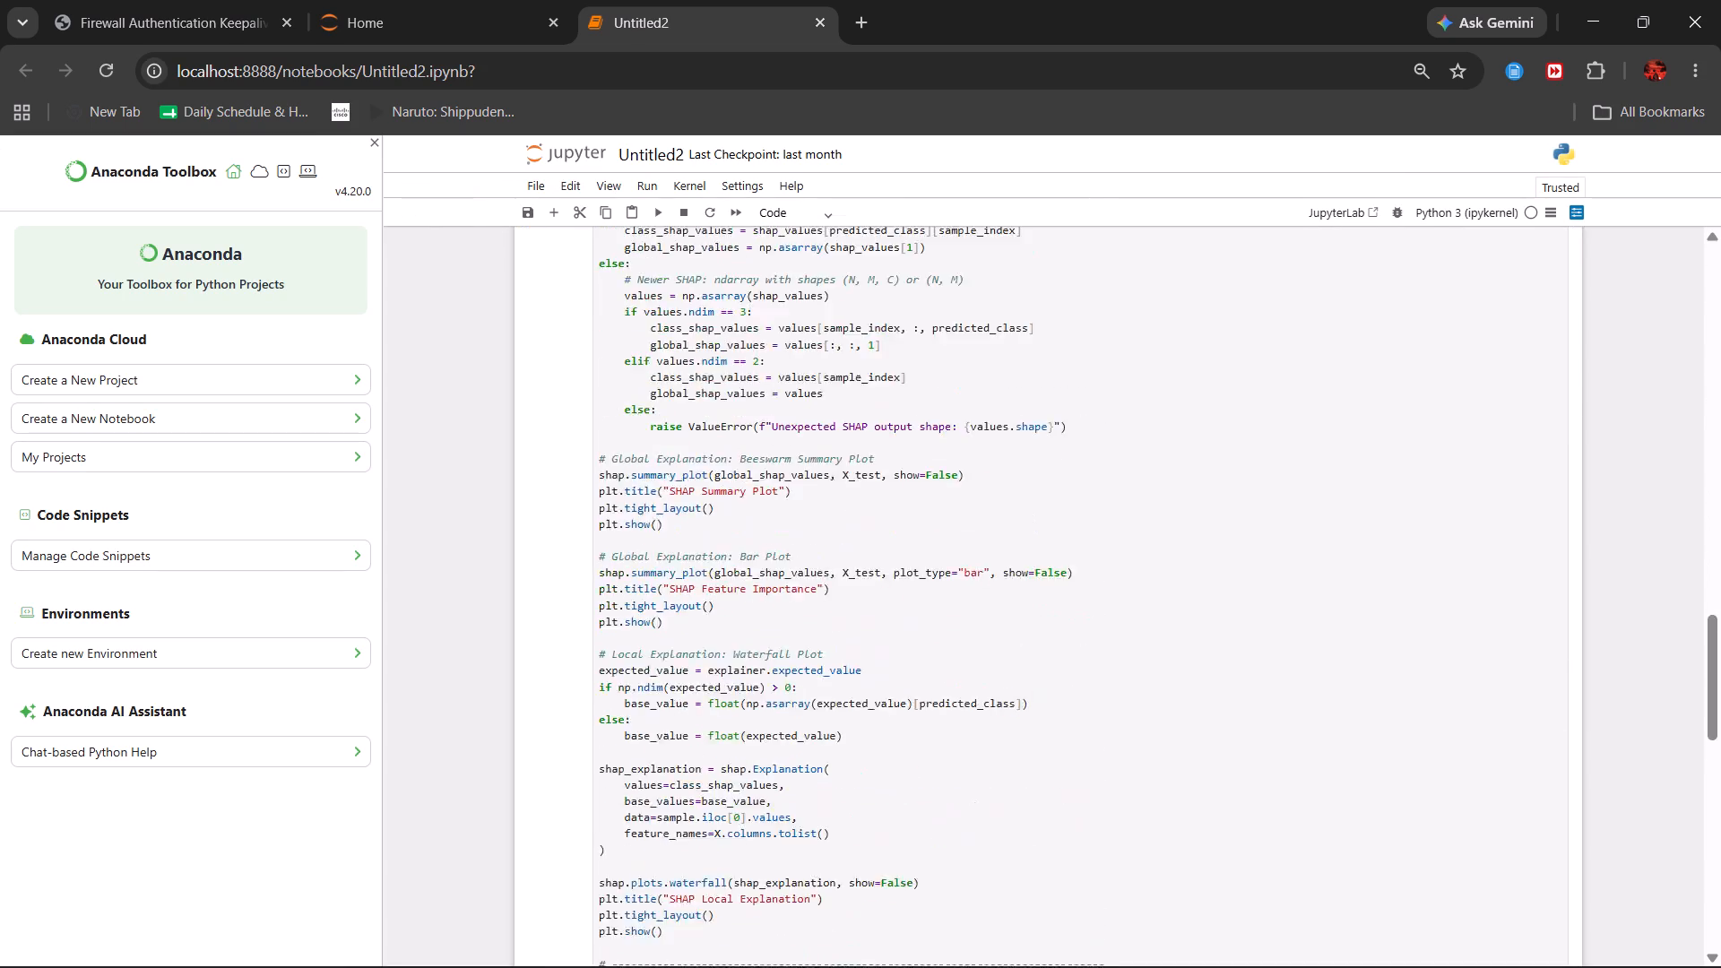
pyautogui.scroll(-5, 912, 342)
pyautogui.scroll(-1, 840, 696)
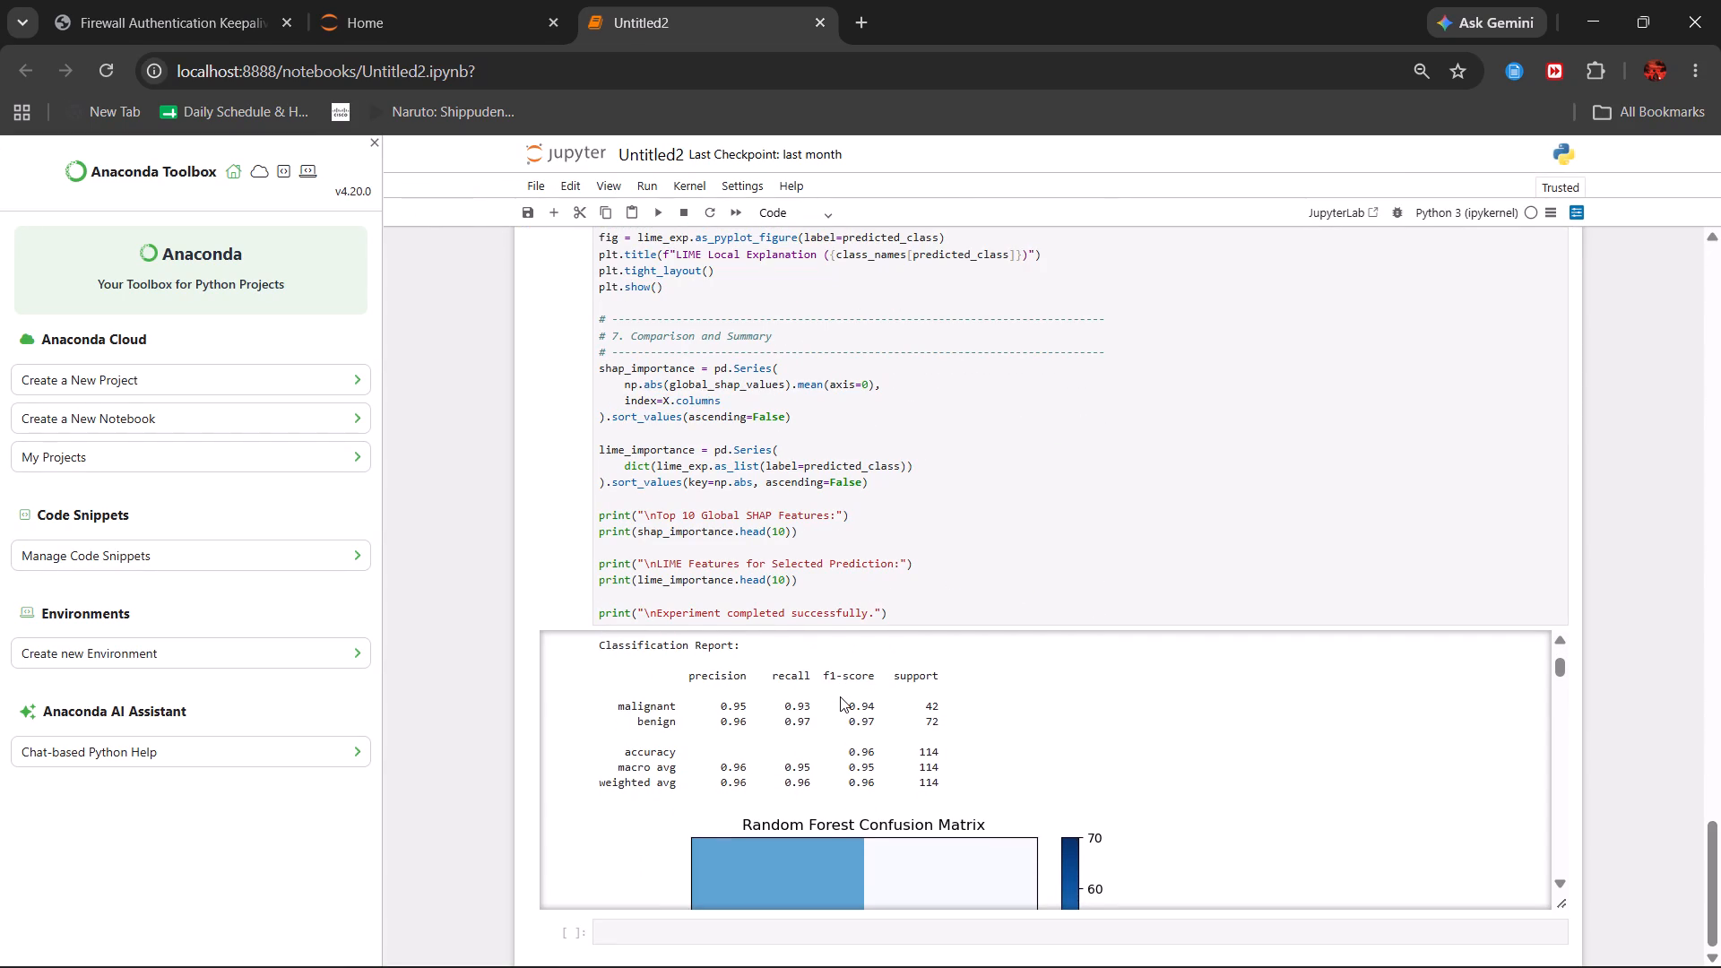
pyautogui.scroll(-1, 840, 696)
pyautogui.press('Print')
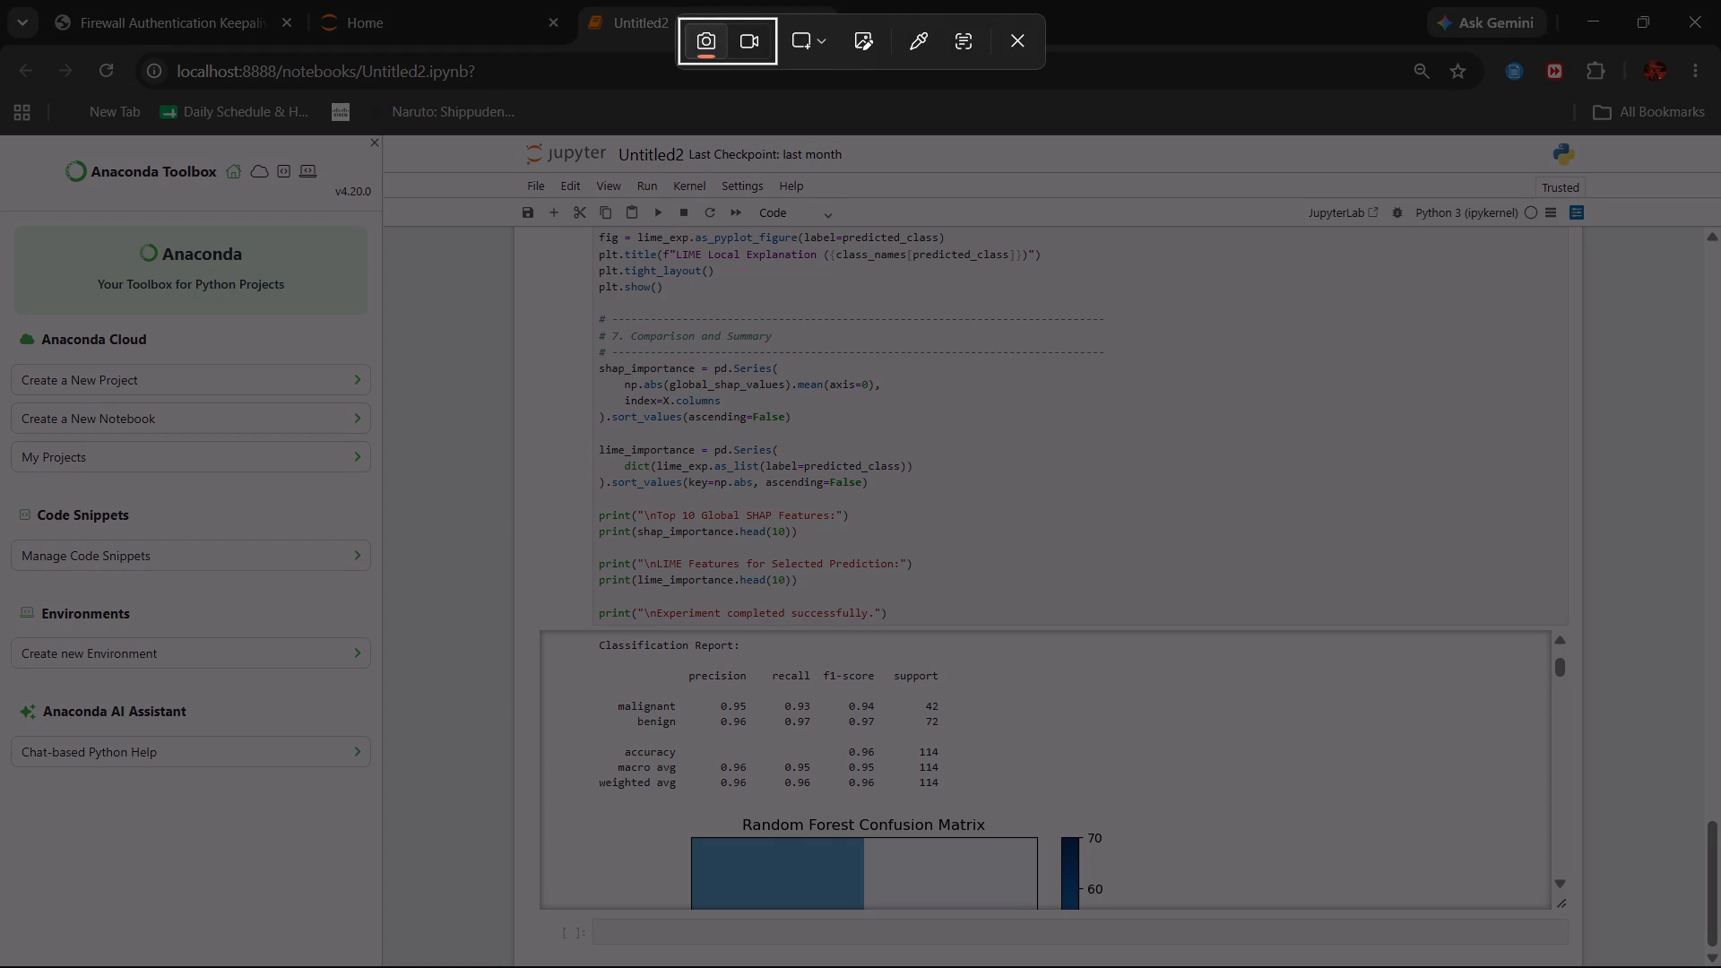
pyautogui.moveTo(562, 637); pyautogui.dragTo(1087, 808)
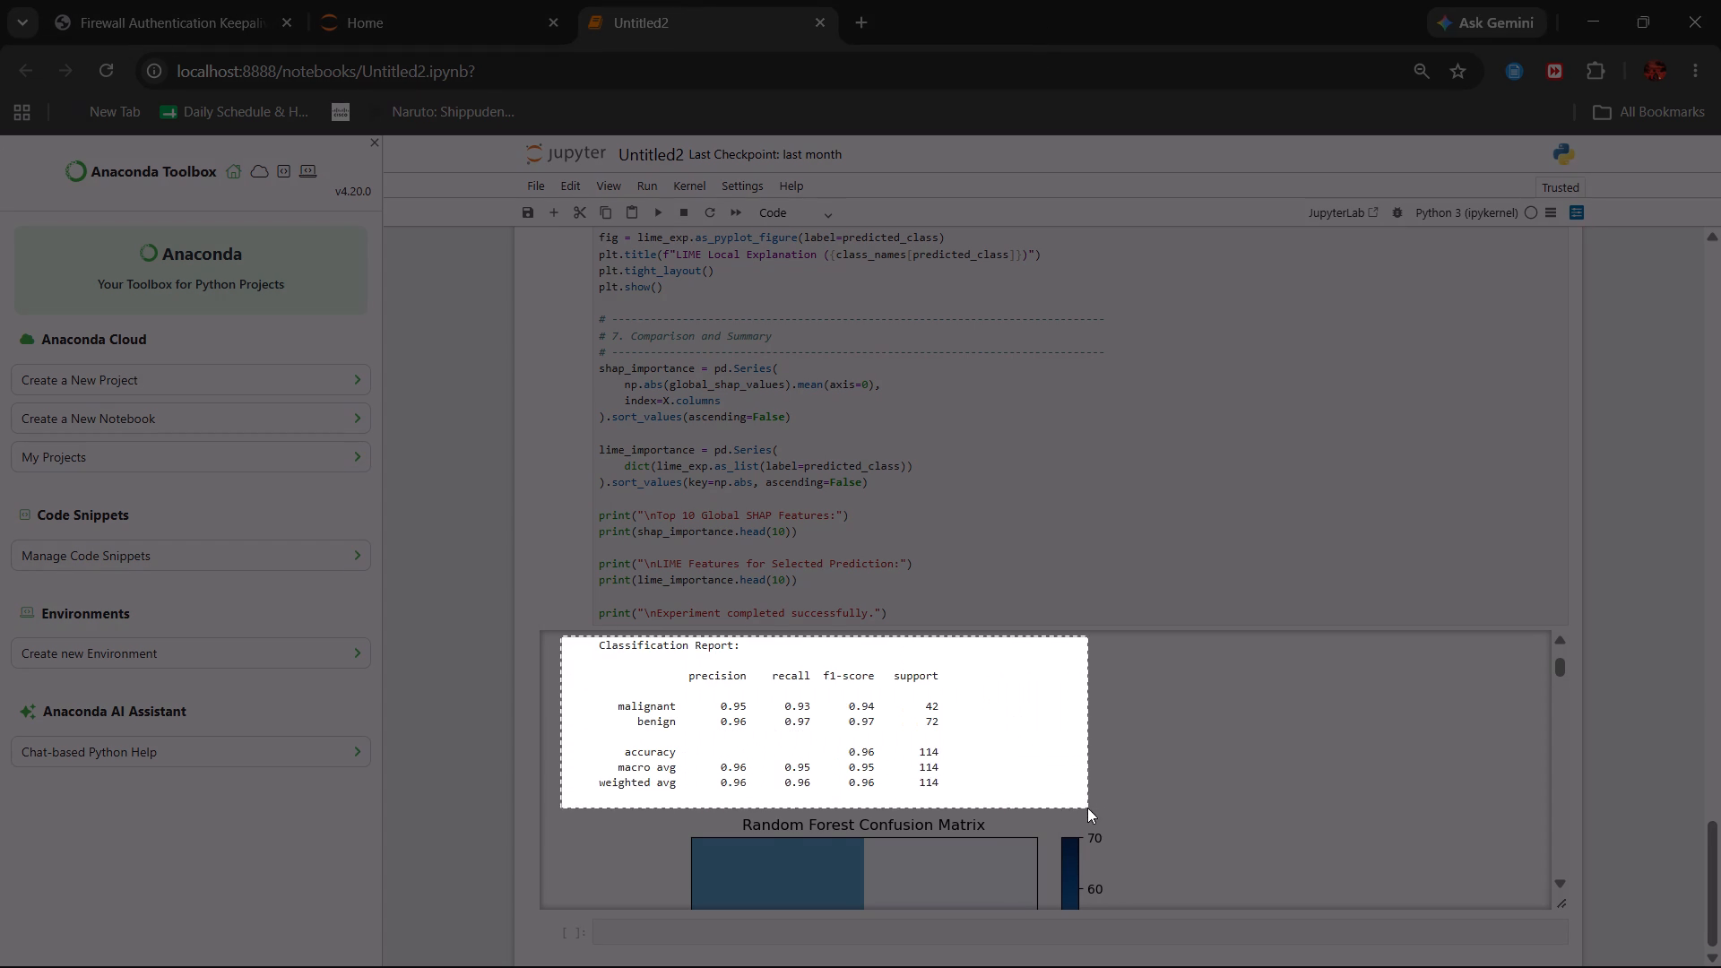
pyautogui.moveTo(1087, 808); pyautogui.dragTo(1068, 805)
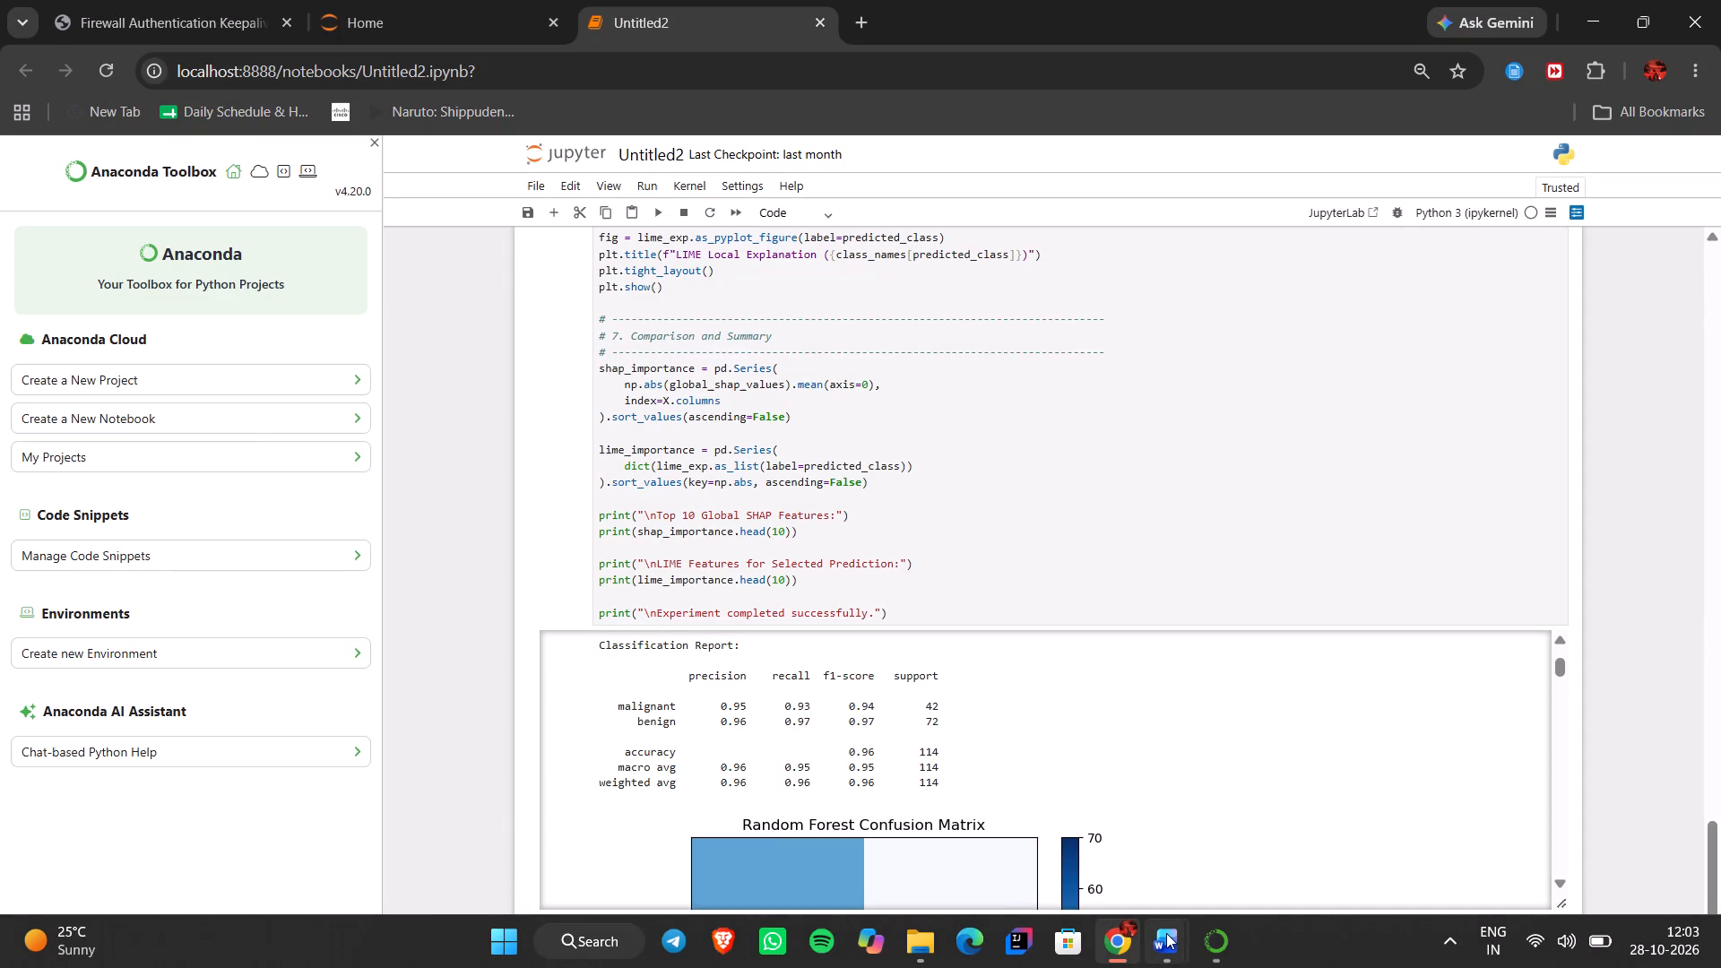
# Close the Word window of the finished document 10.
pyautogui.click(1166, 933)
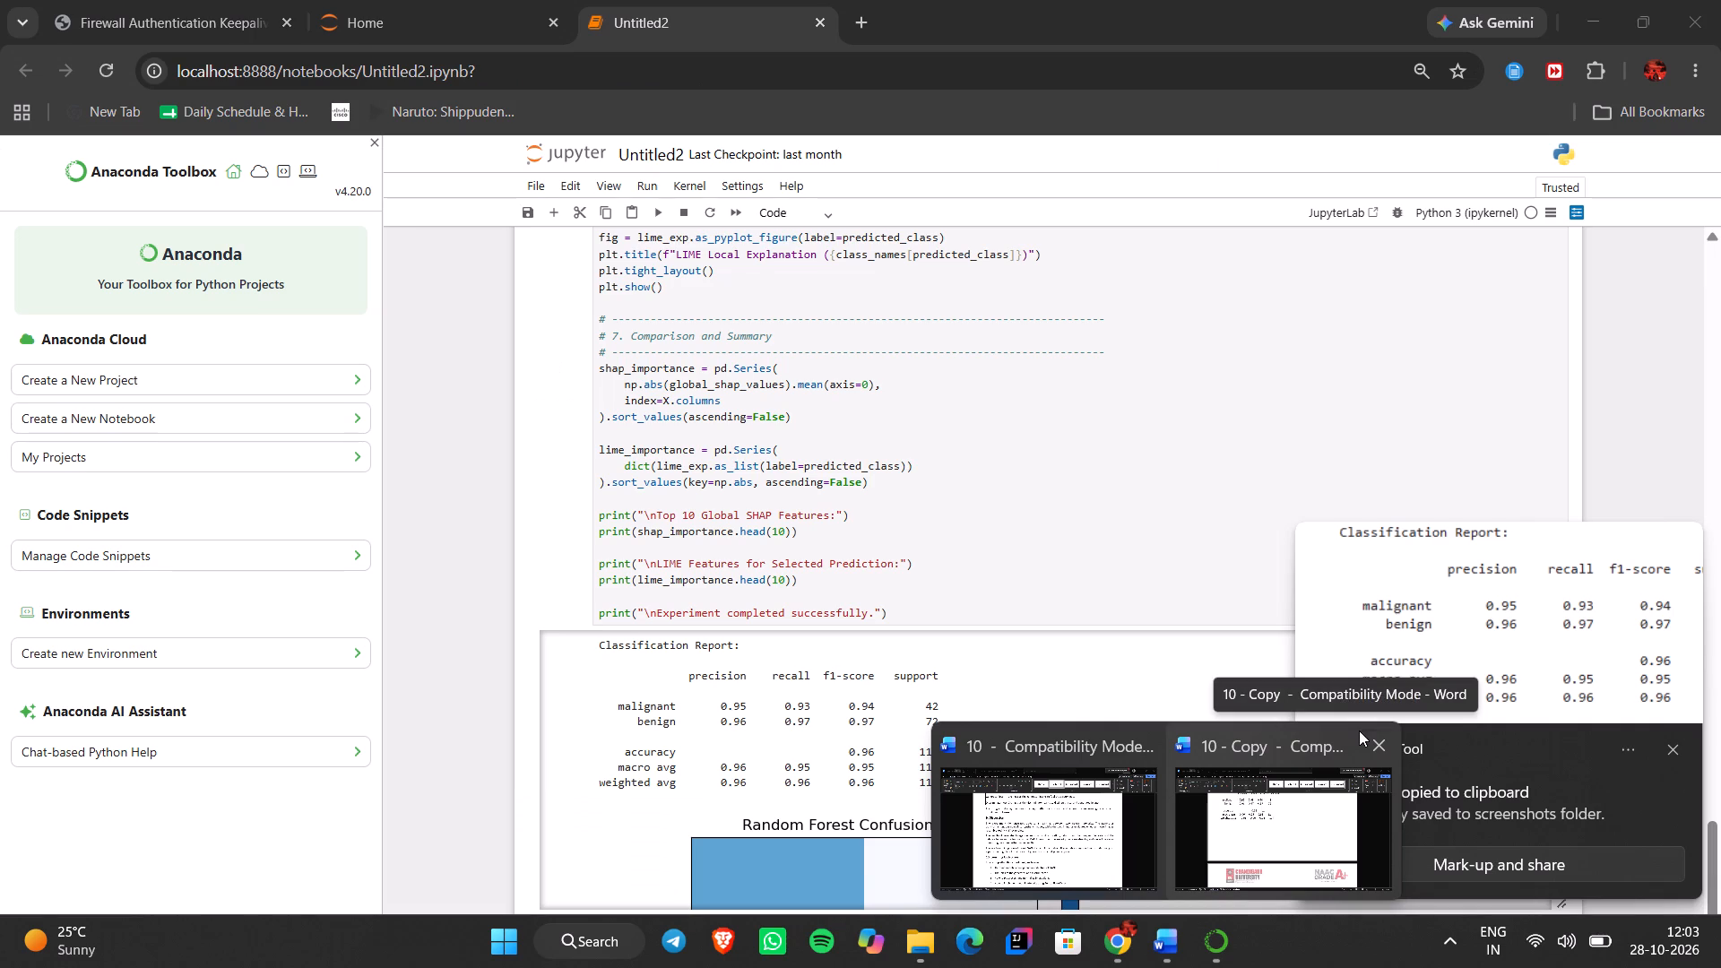
pyautogui.click(1151, 745)
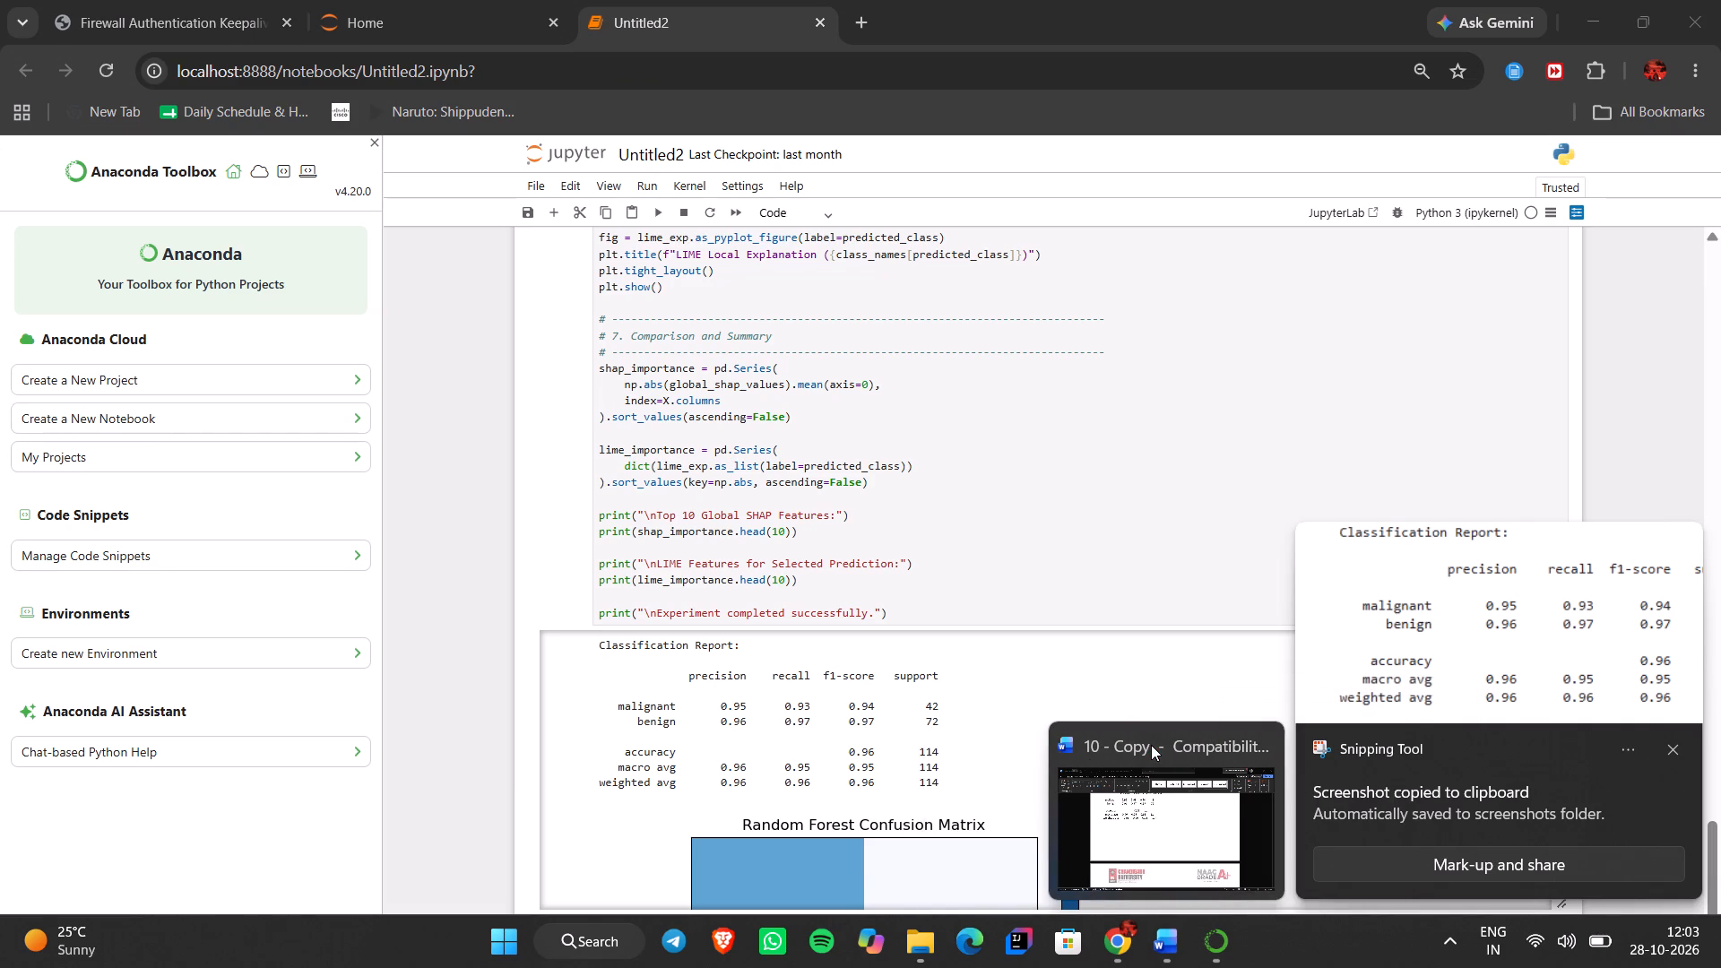
# Switch to the "10 - Copy" document in Word and replace the text-drawn classification report with the captured screenshot.
pyautogui.click(1166, 767)
pyautogui.scroll(1, 574, 565)
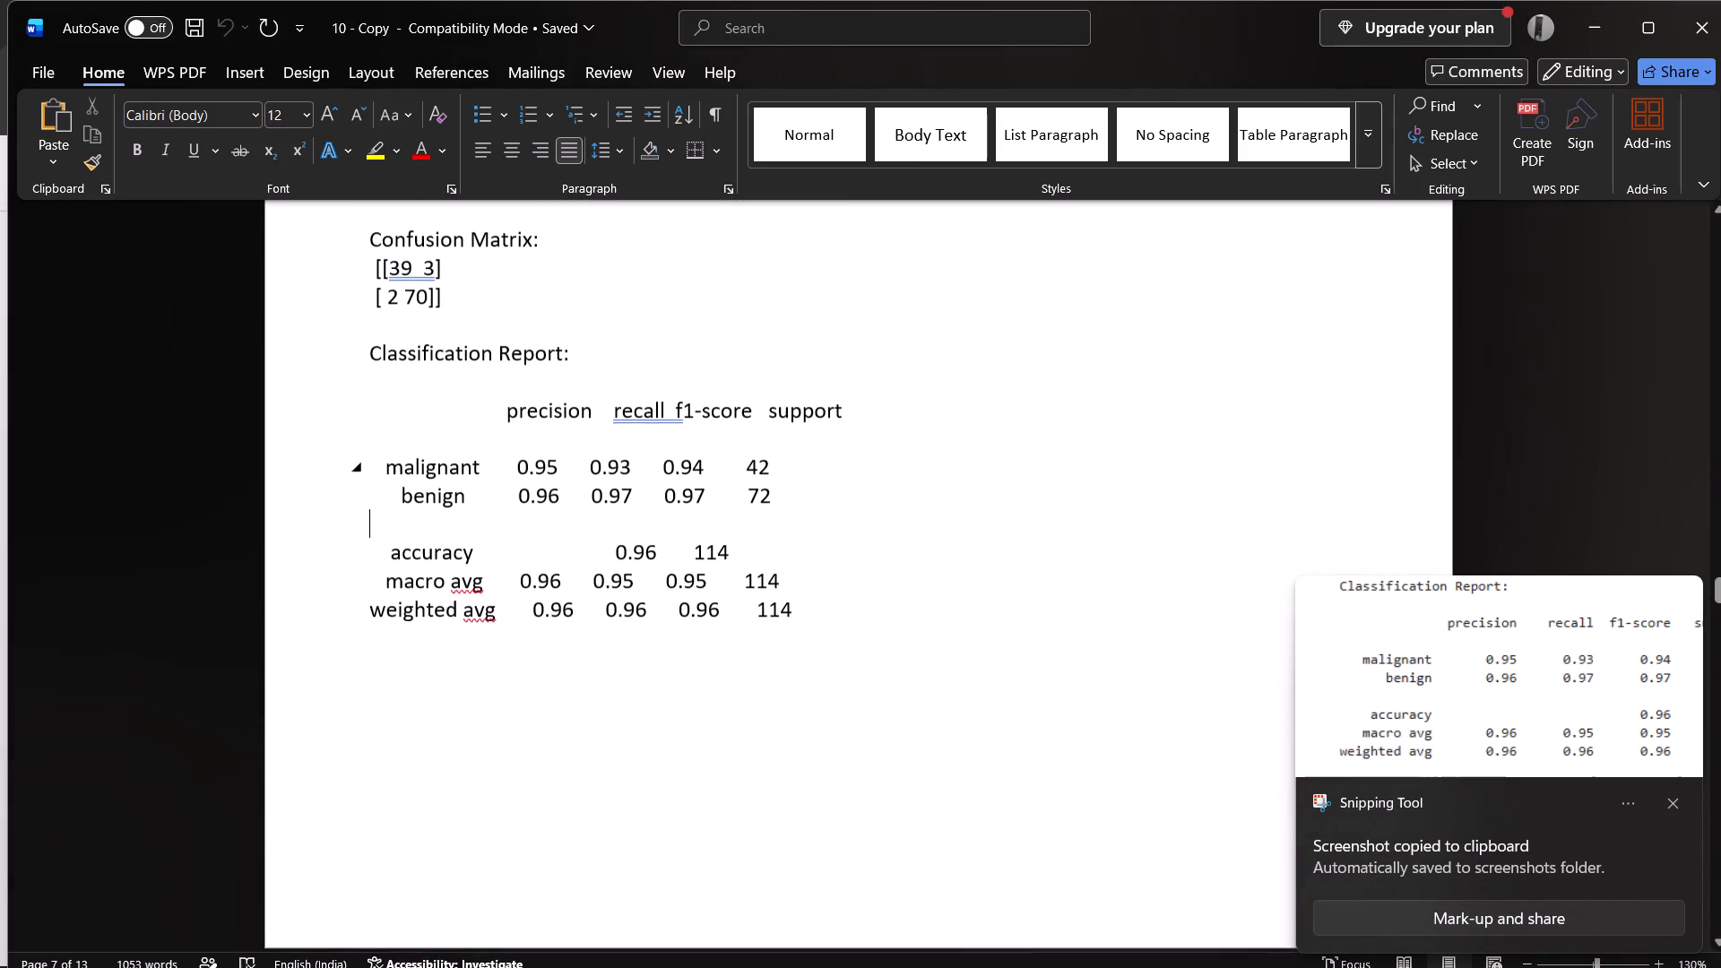
pyautogui.moveTo(368, 357); pyautogui.dragTo(810, 605)
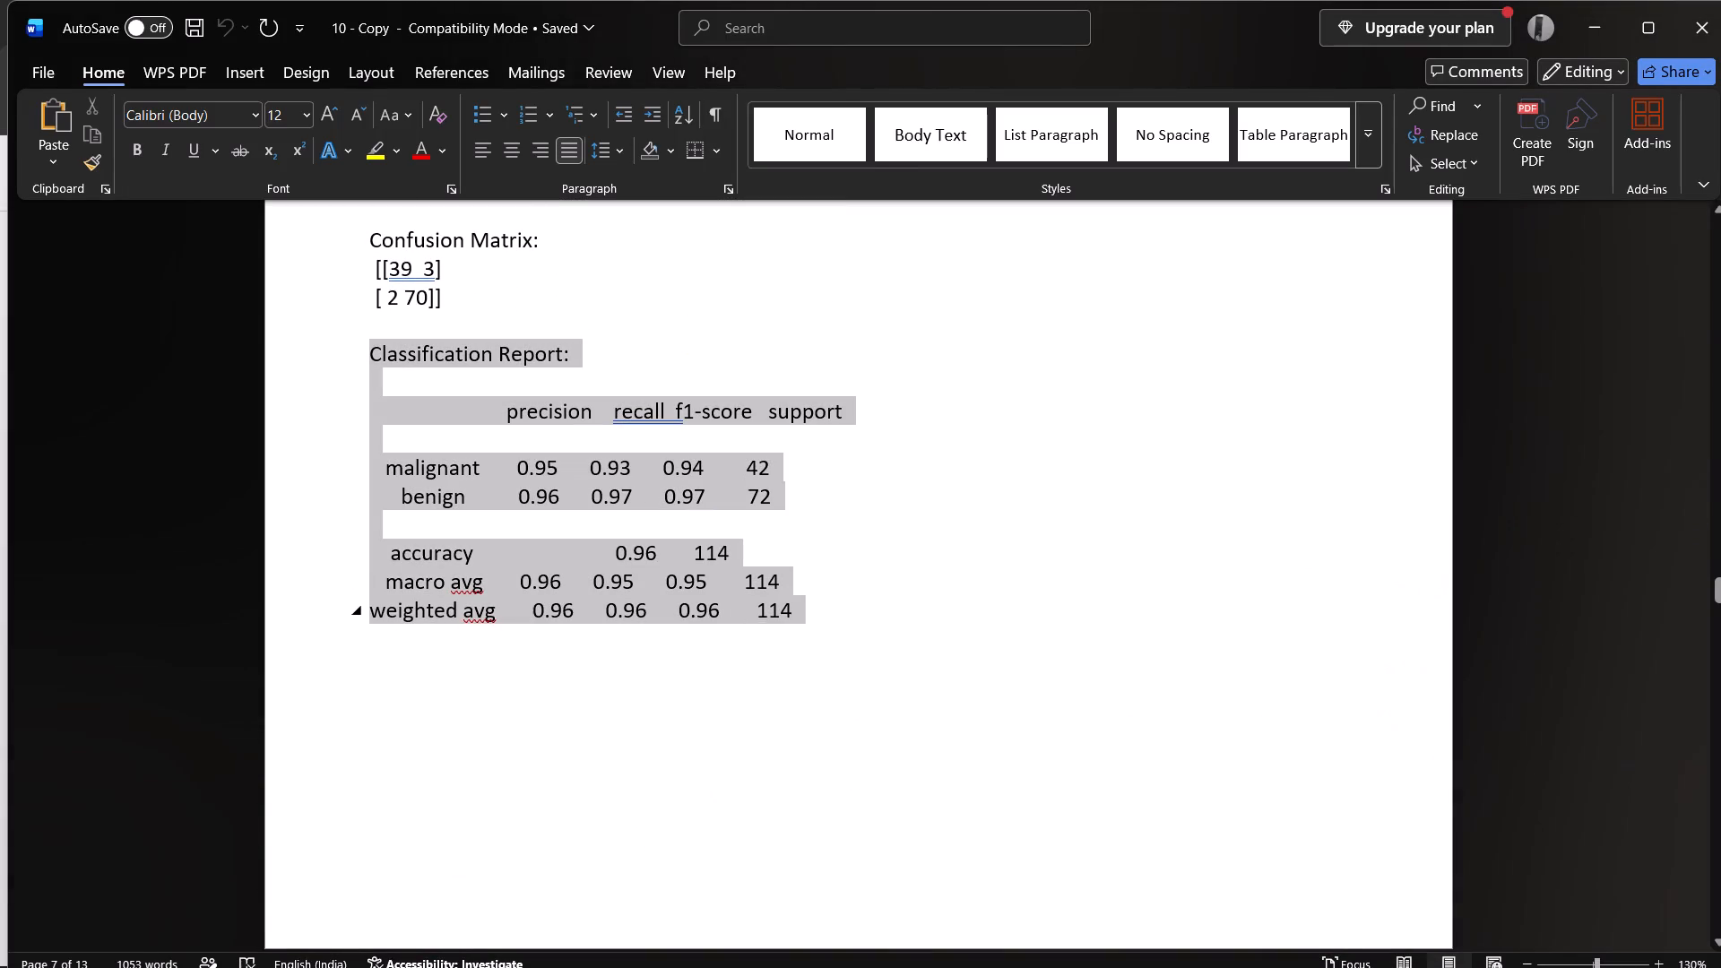
pyautogui.moveTo(810, 605); pyautogui.dragTo(841, 616)
pyautogui.hotkey('ctrl', 'v')
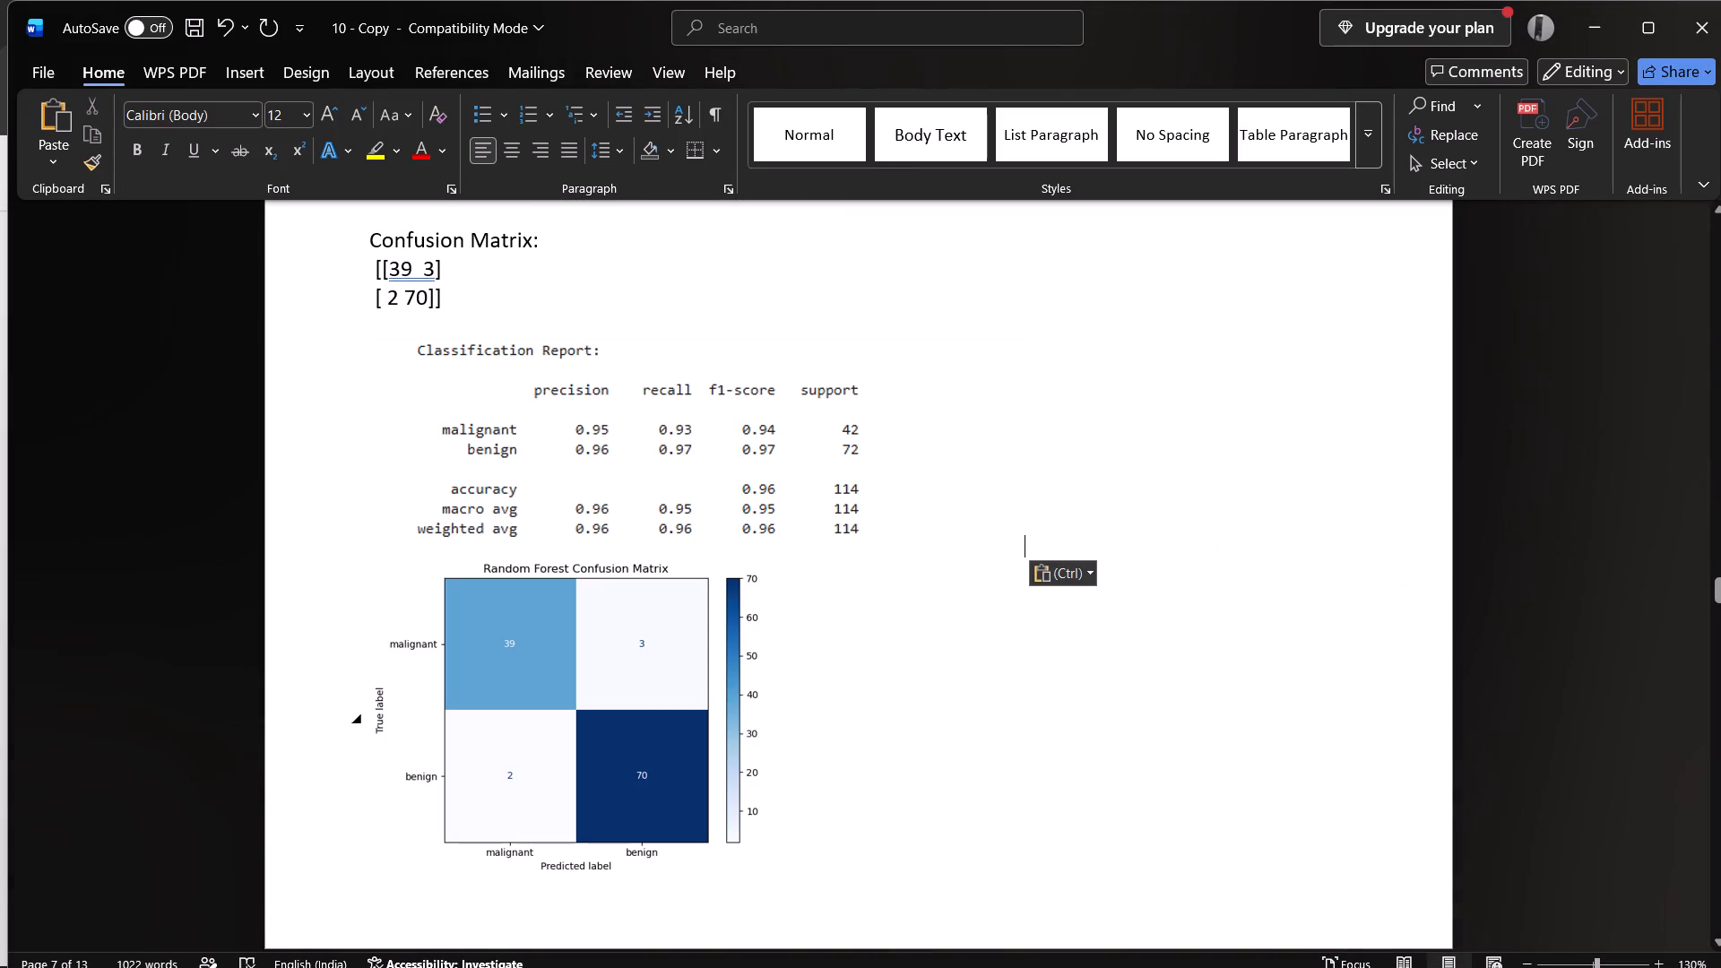
pyautogui.click(658, 594)
pyautogui.click(705, 485)
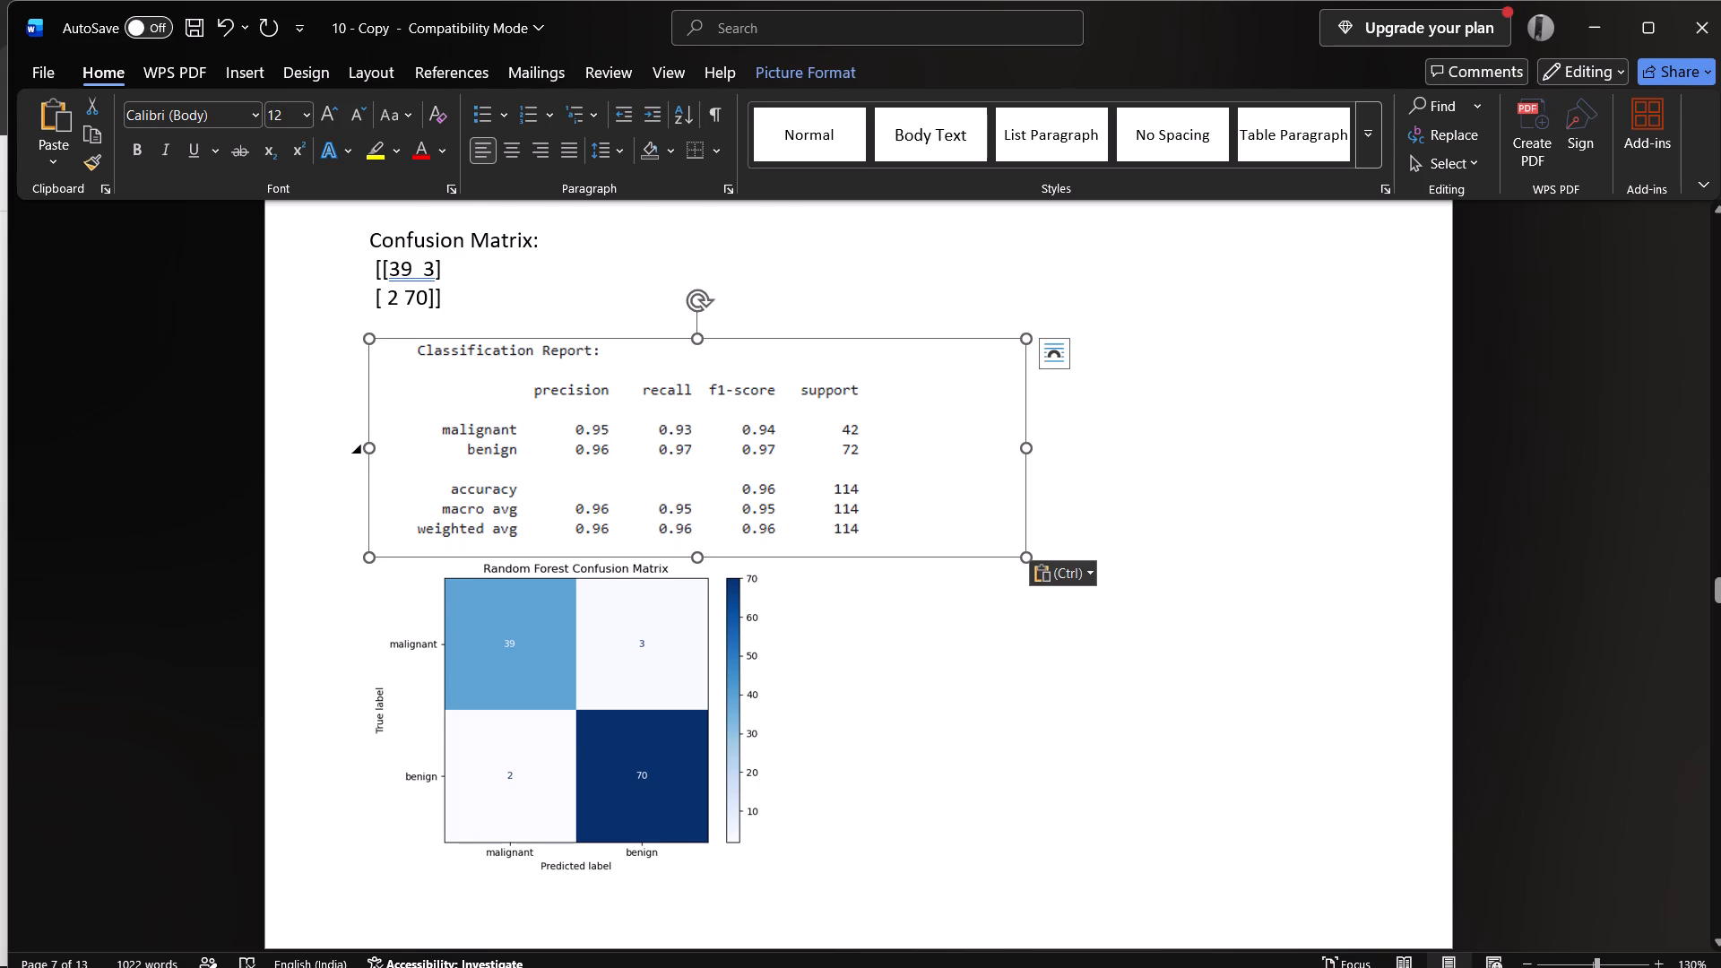
# Add an extra space between the two numbers in each row of the text confusion matrix.
pyautogui.scroll(1, 705, 485)
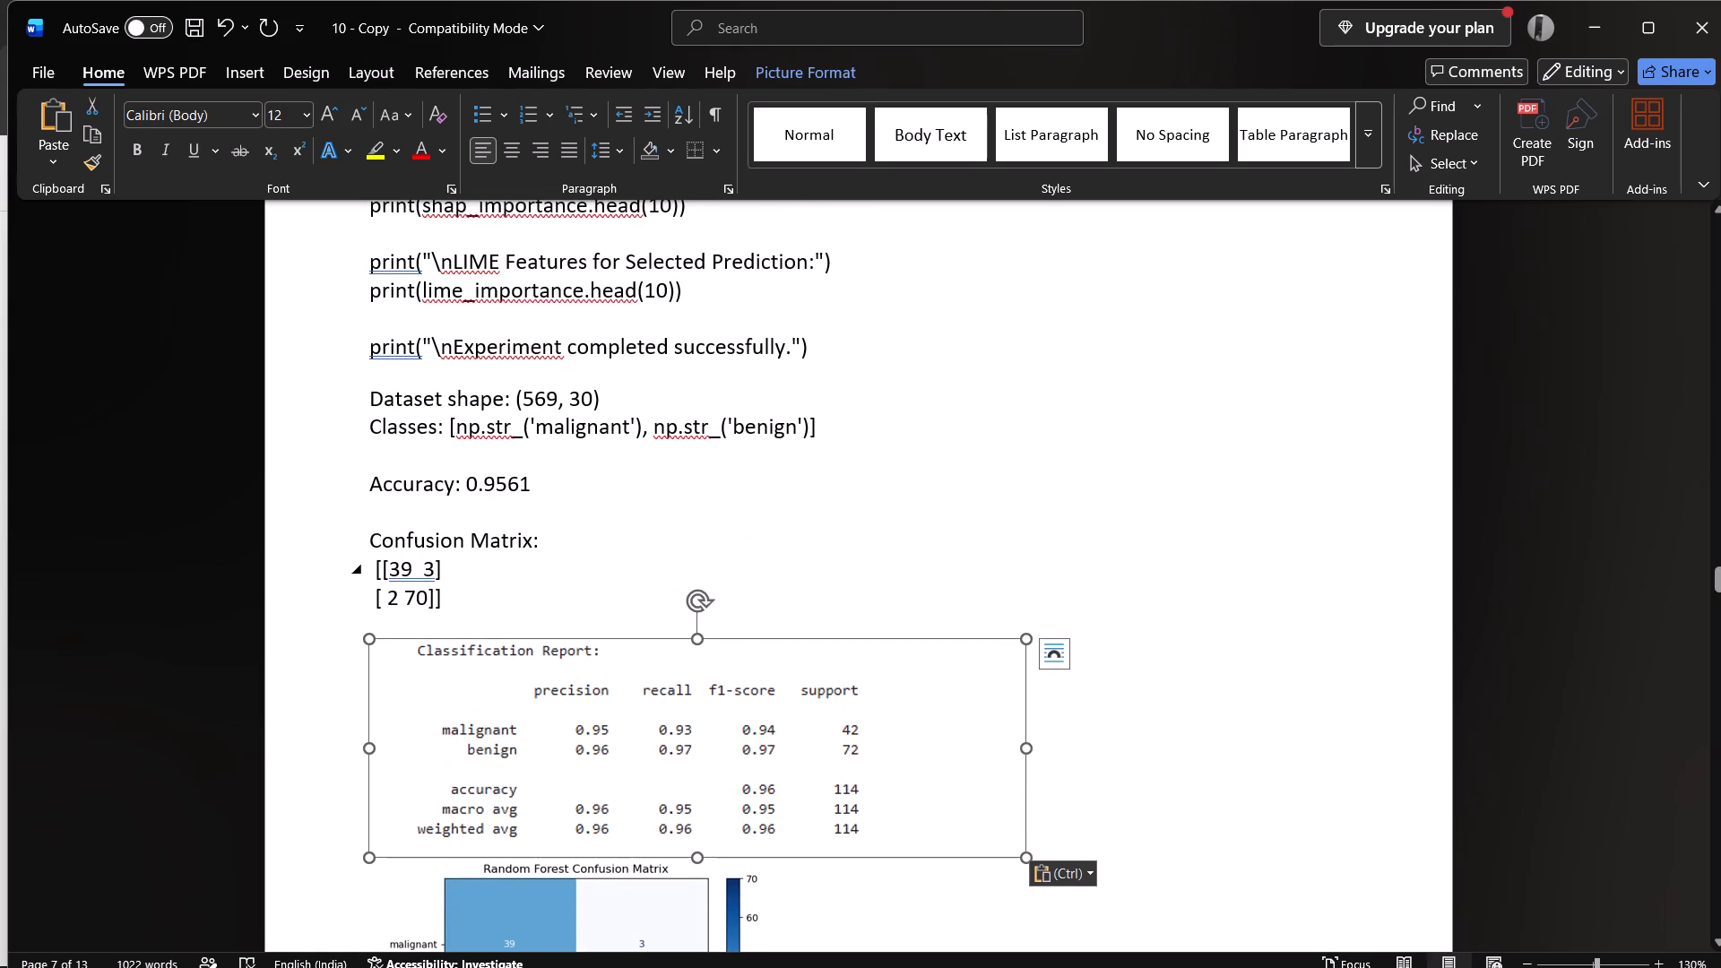
pyautogui.click(418, 571)
pyautogui.press('space')
pyautogui.click(402, 594)
pyautogui.press('space')
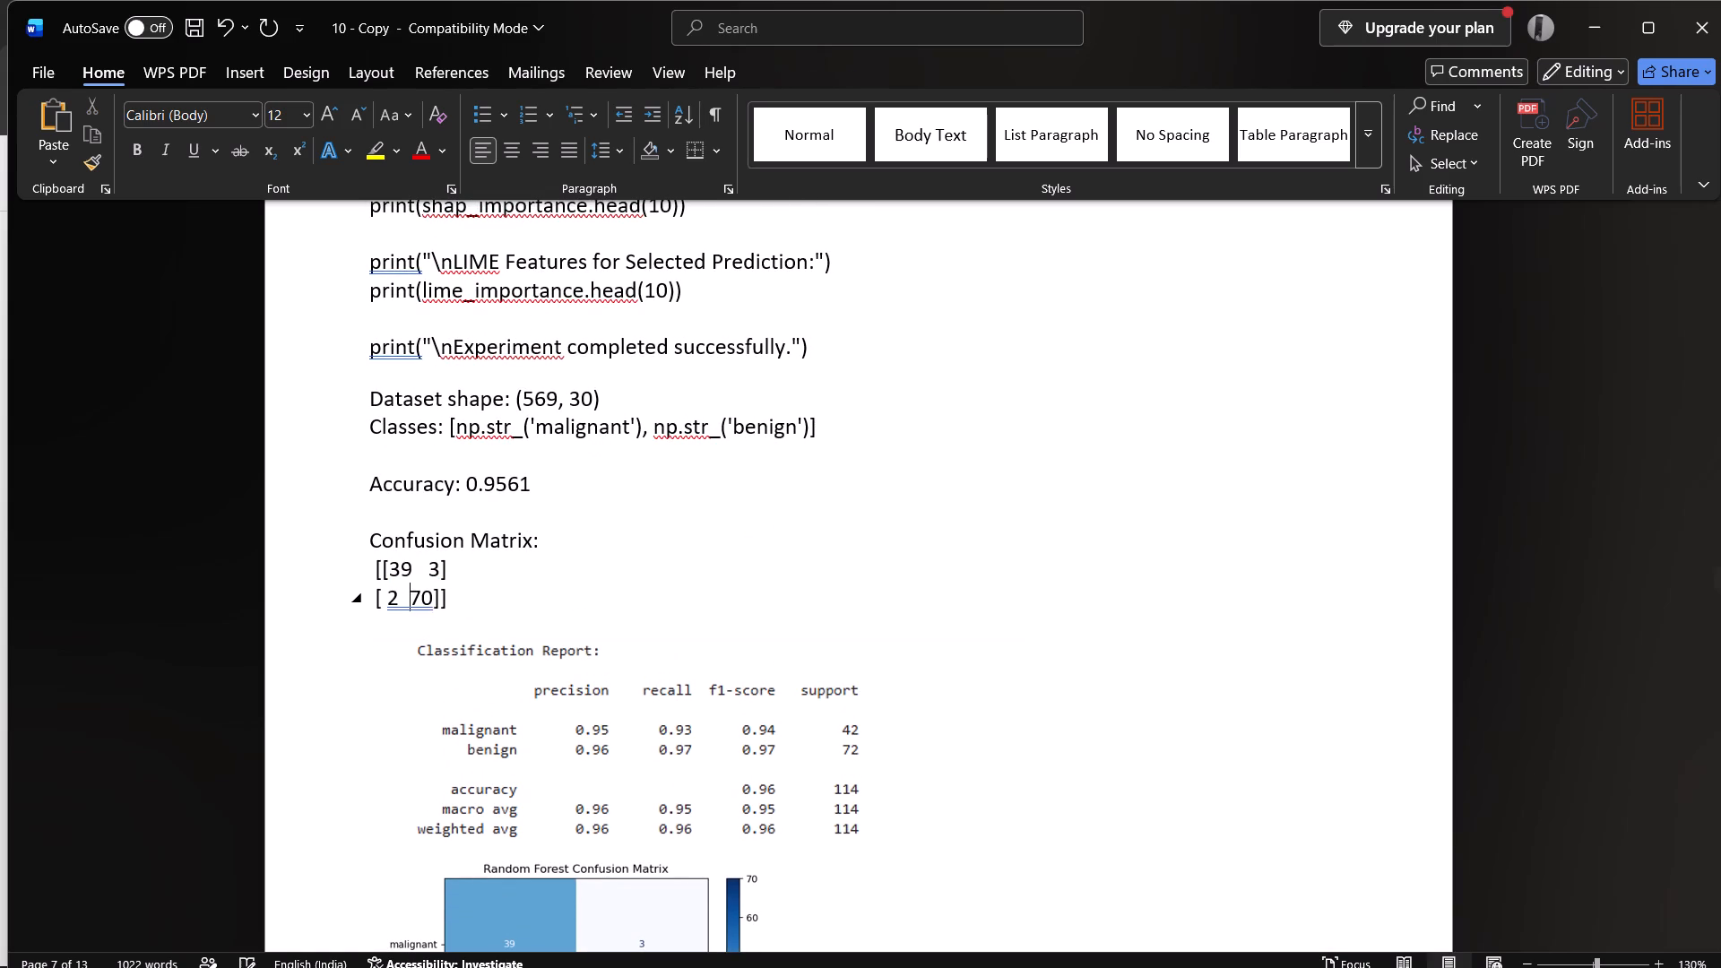
# Insert two more spaces before the 70 in the second row of the text confusion matrix.
pyautogui.press('space')
pyautogui.press('space')
# Review the report from the confusion matrix through the SHAP and LIME outputs to the Learning Outcomes.
pyautogui.scroll(2, 402, 594)
pyautogui.scroll(-2, 402, 594)
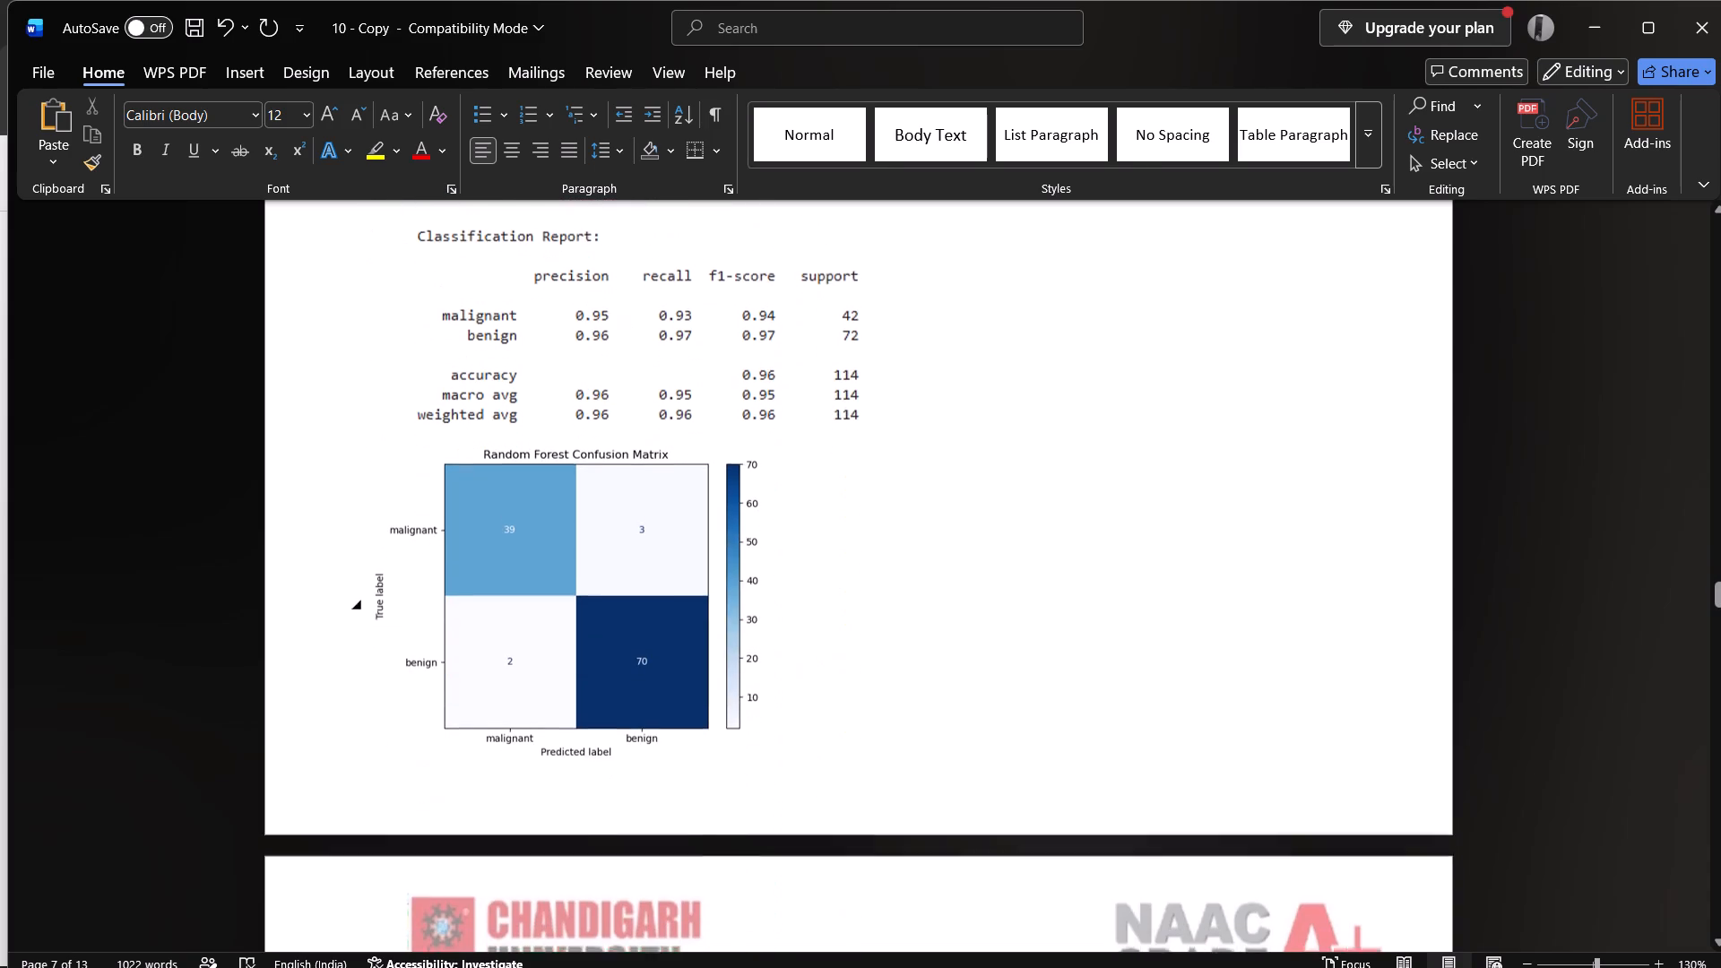
pyautogui.scroll(-2, 402, 594)
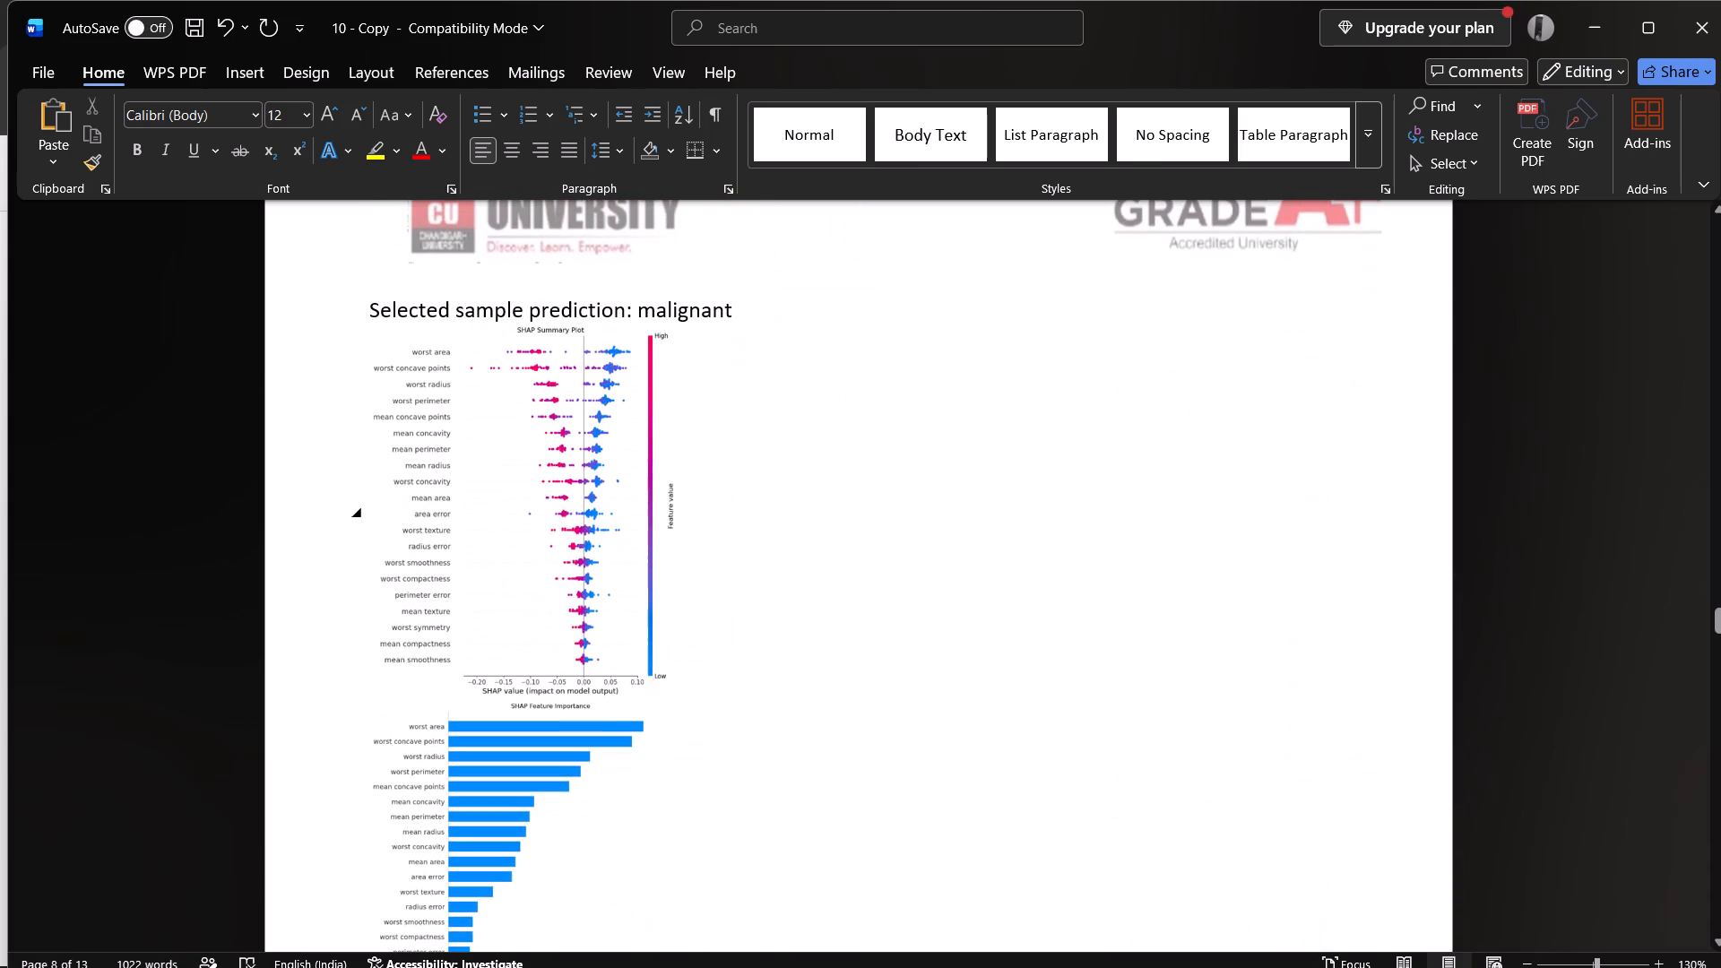
pyautogui.click(532, 565)
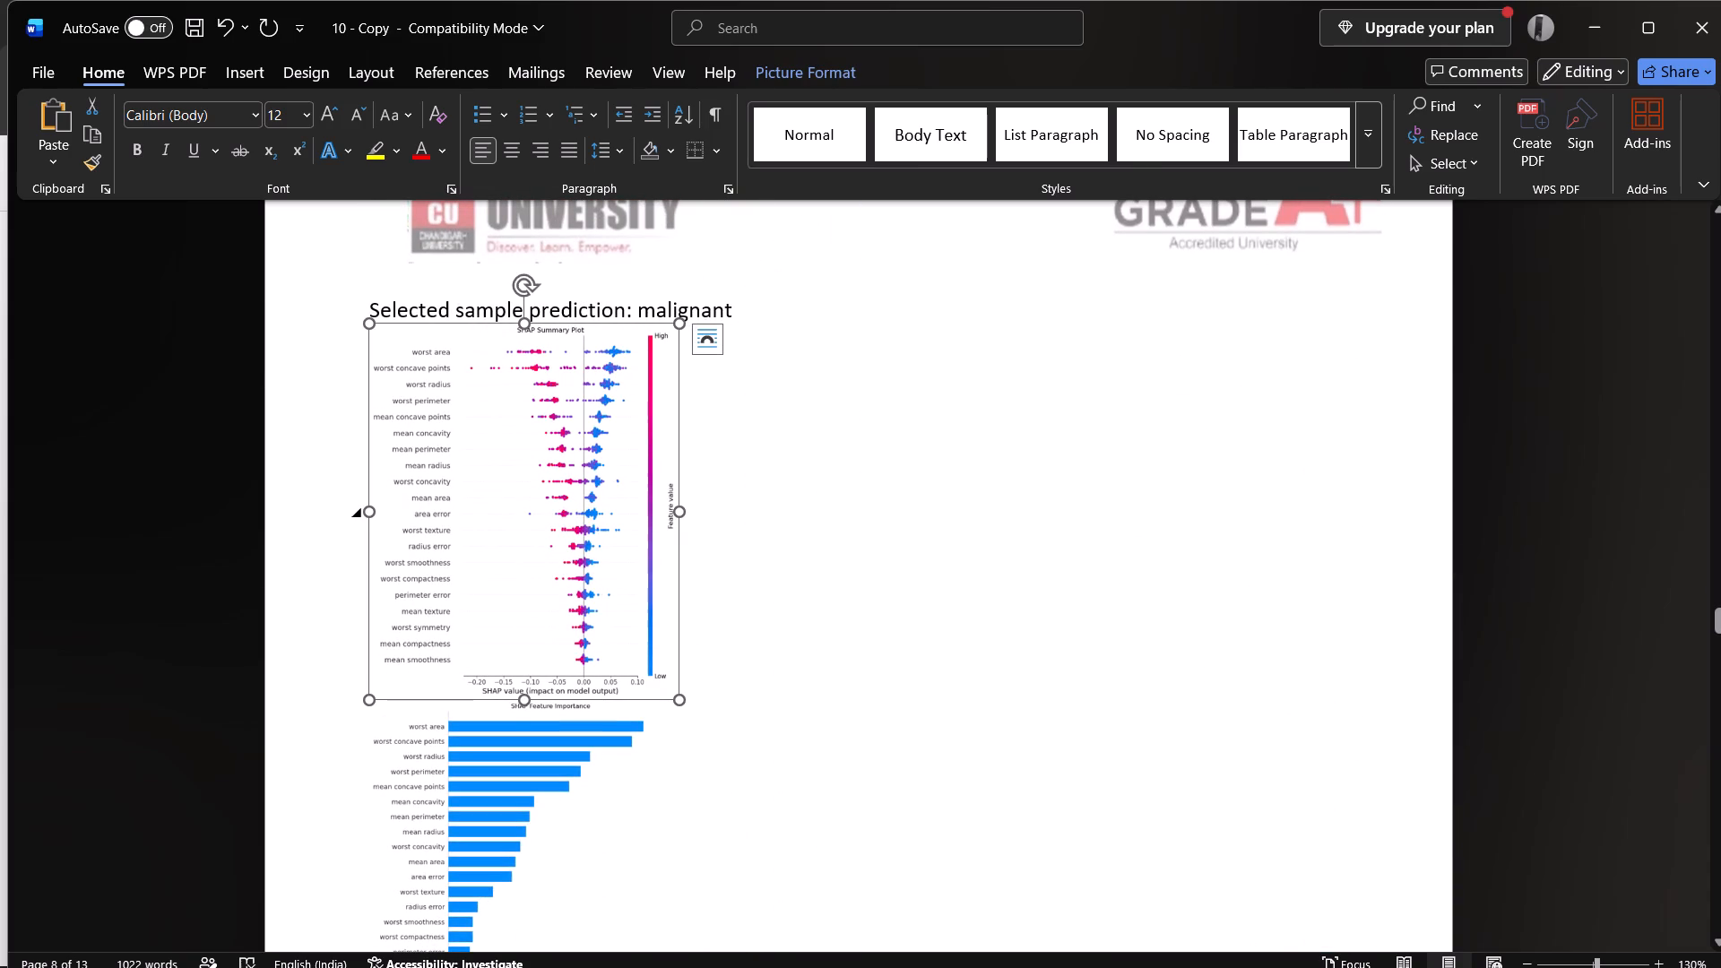
pyautogui.scroll(-3, 491, 766)
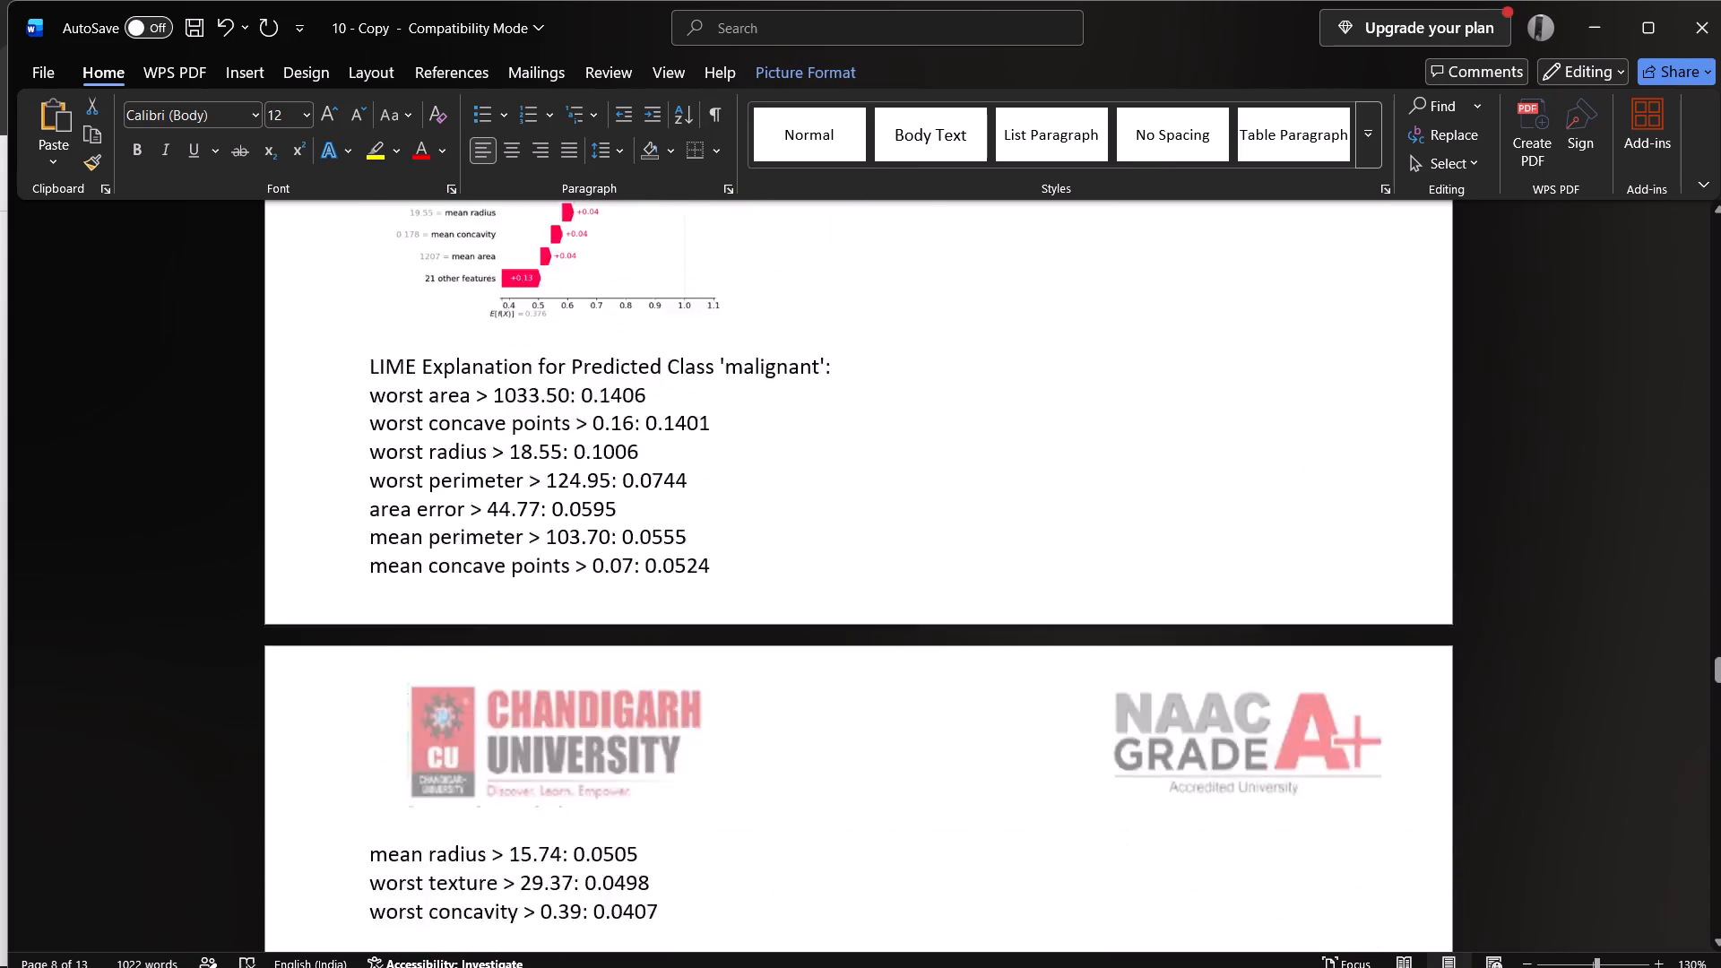
pyautogui.scroll(-5, 491, 766)
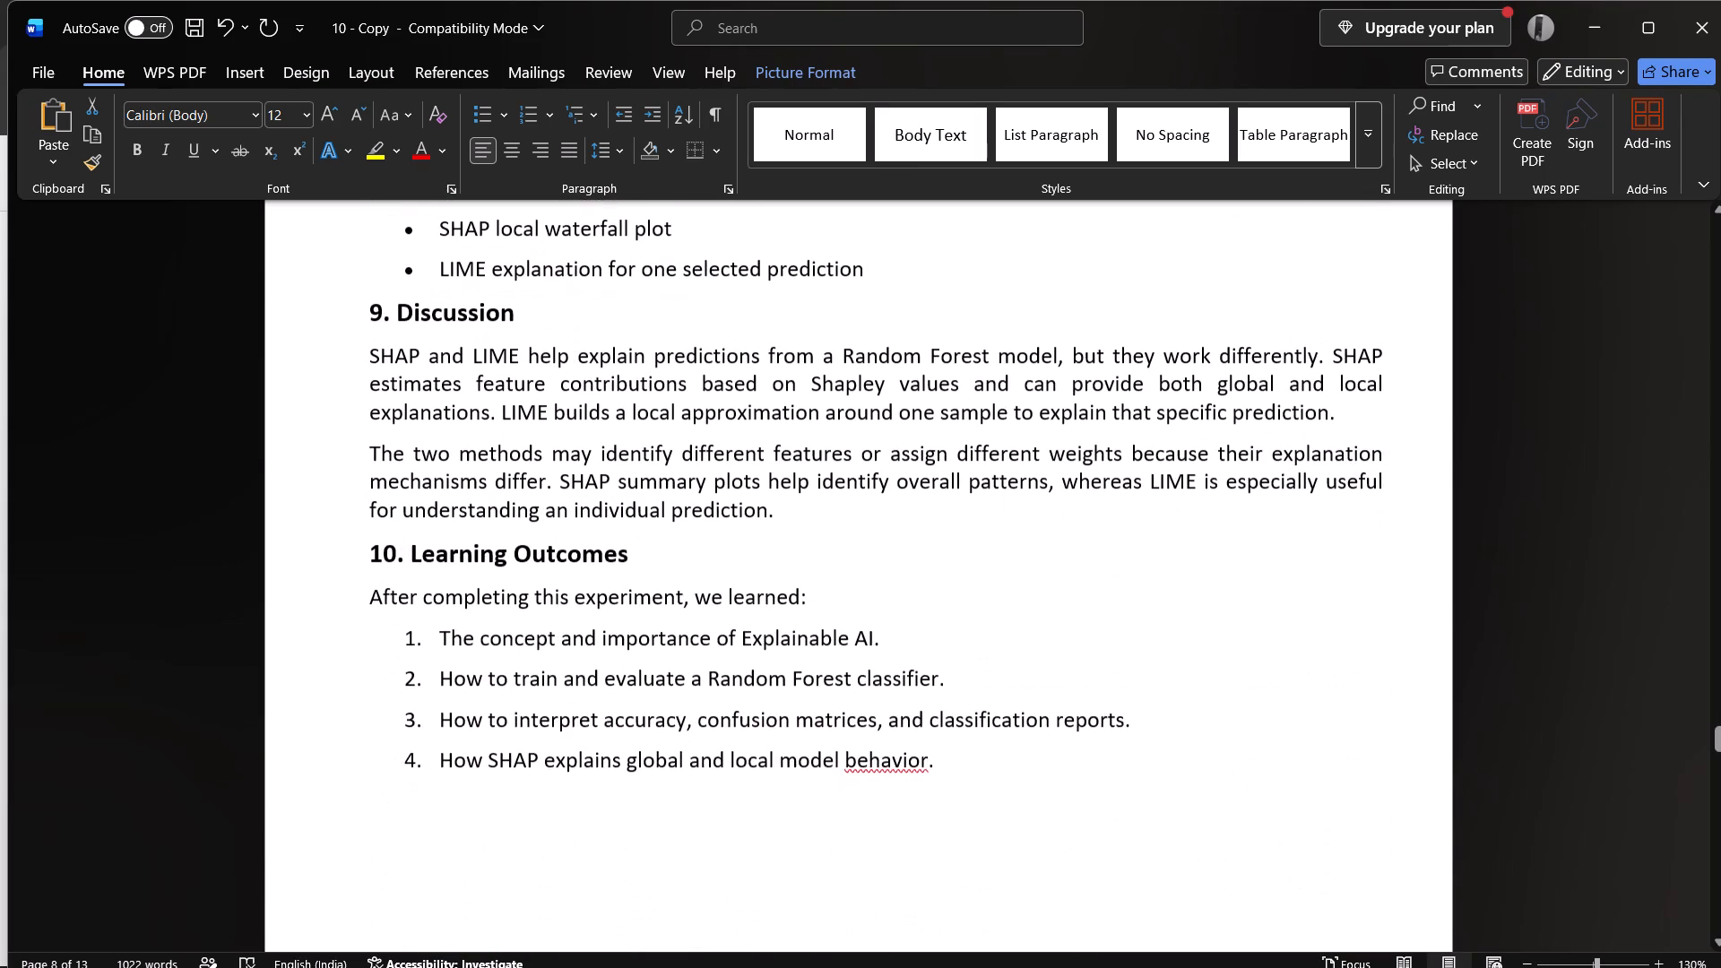
pyautogui.hscroll(1, 491, 766)
pyautogui.scroll(2, 491, 766)
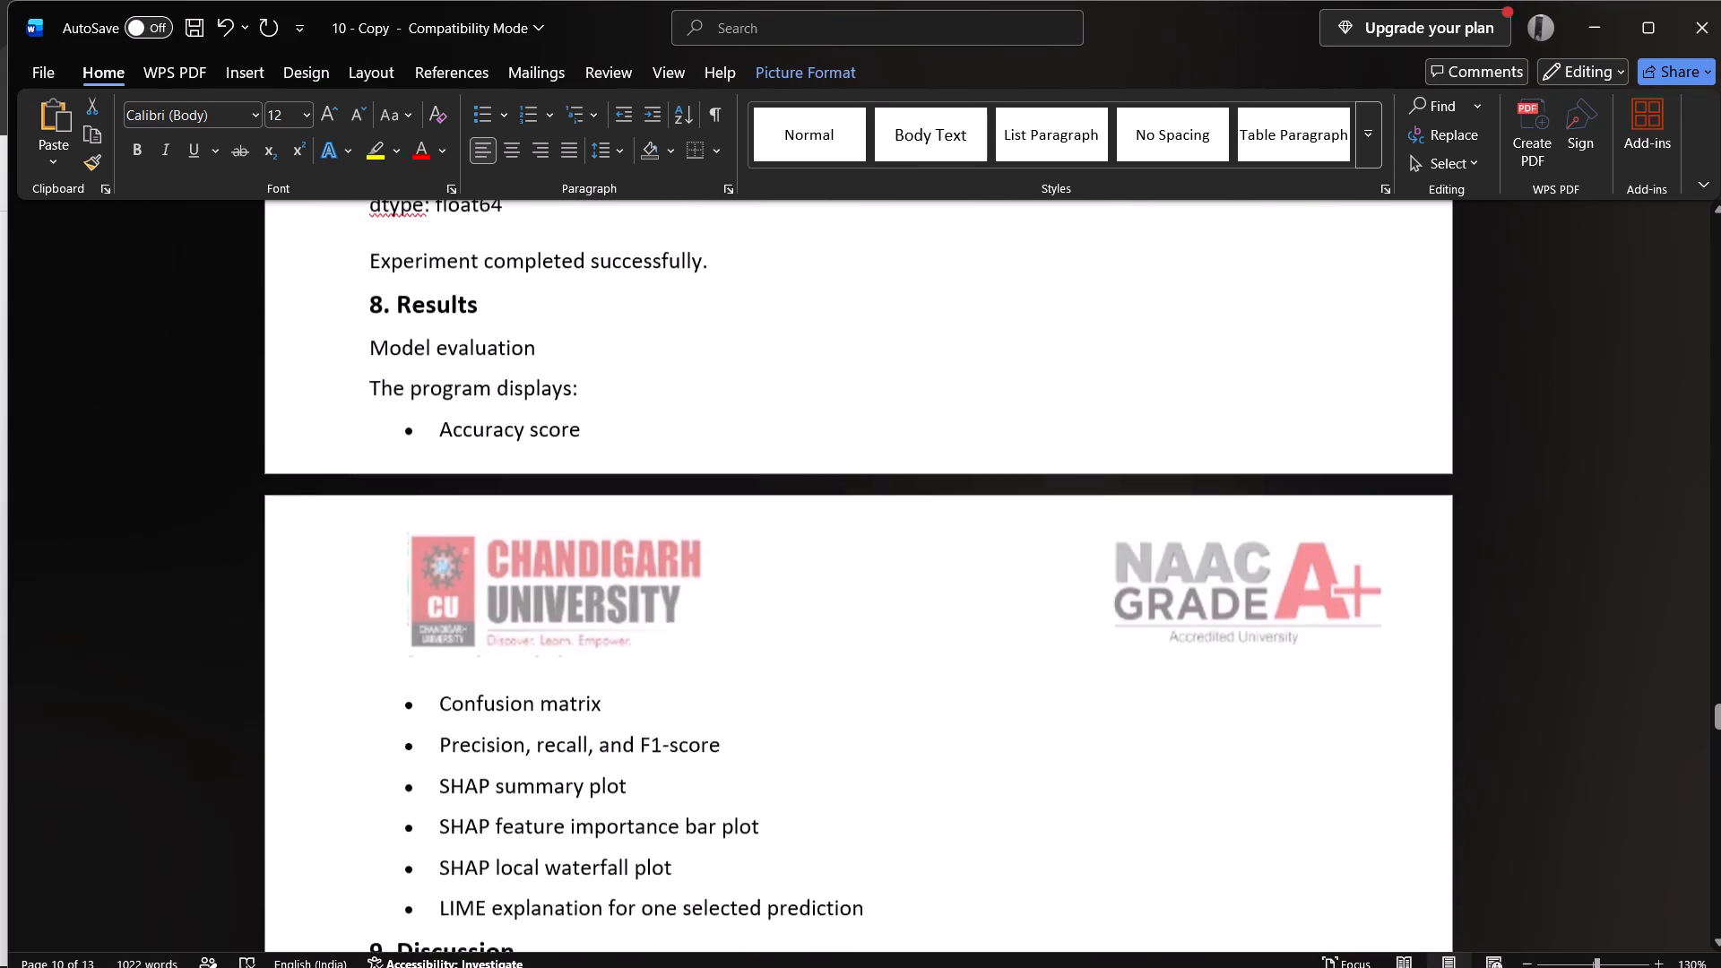
pyautogui.scroll(1, 491, 766)
# Print pages 1-10 of the report to PDF and save the file as 13 in Downloads.
pyautogui.hotkey('ctrl', 'p')
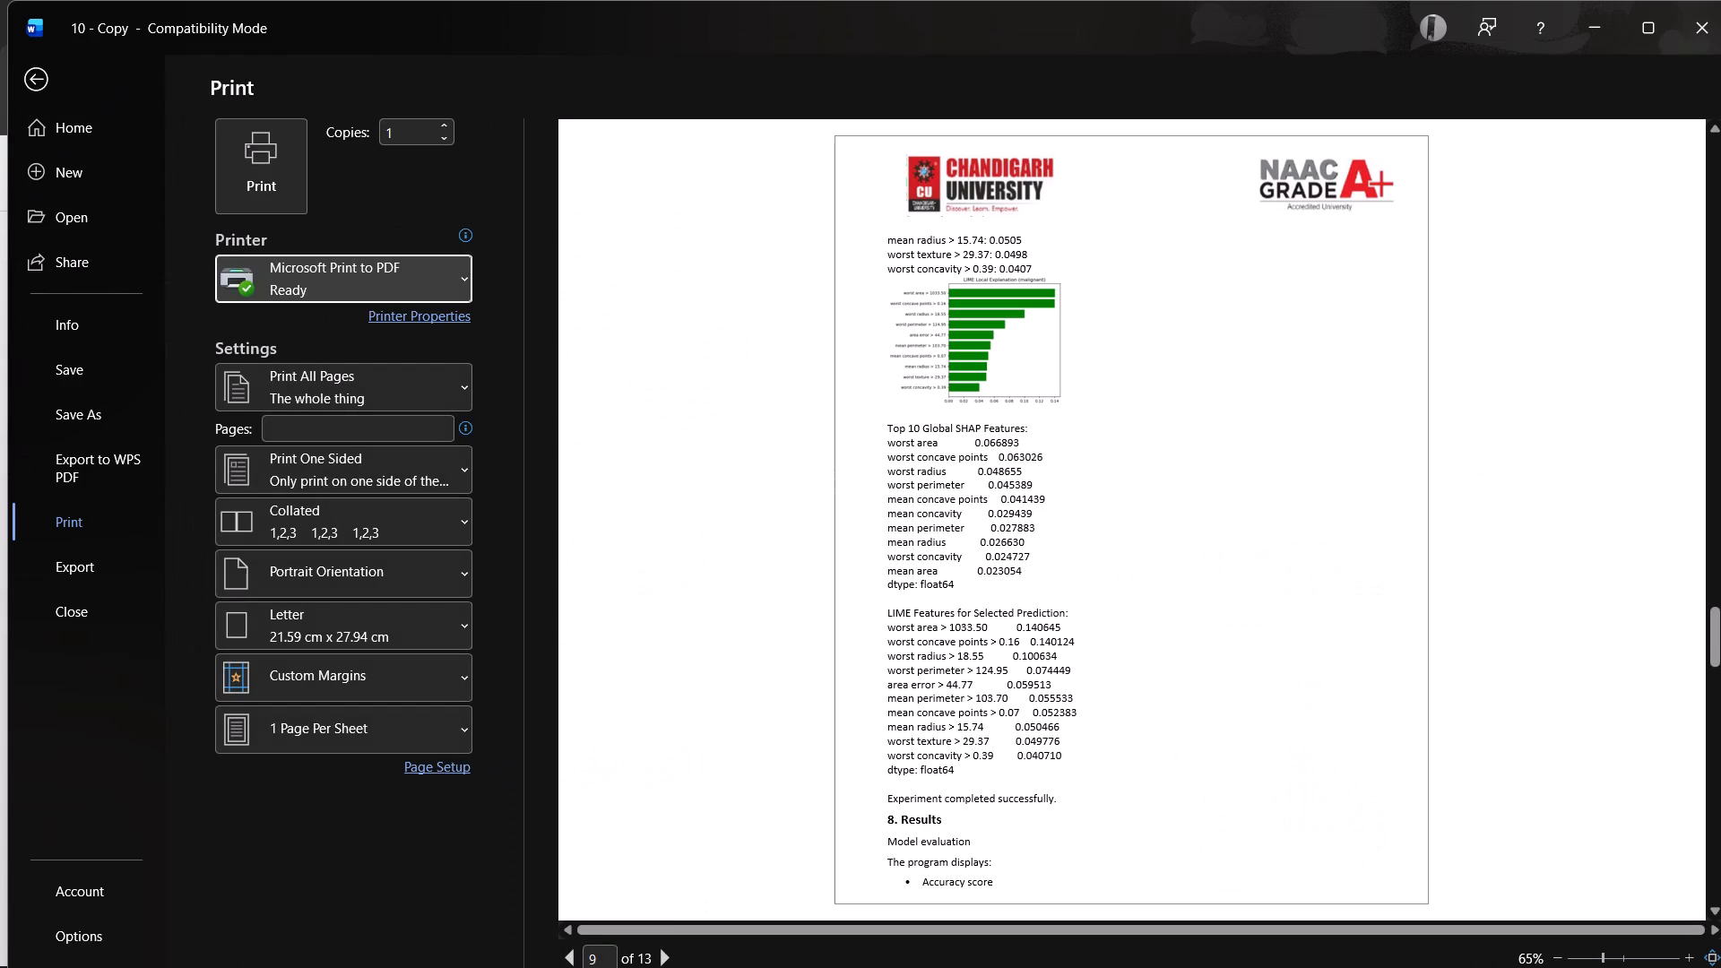
pyautogui.click(656, 957)
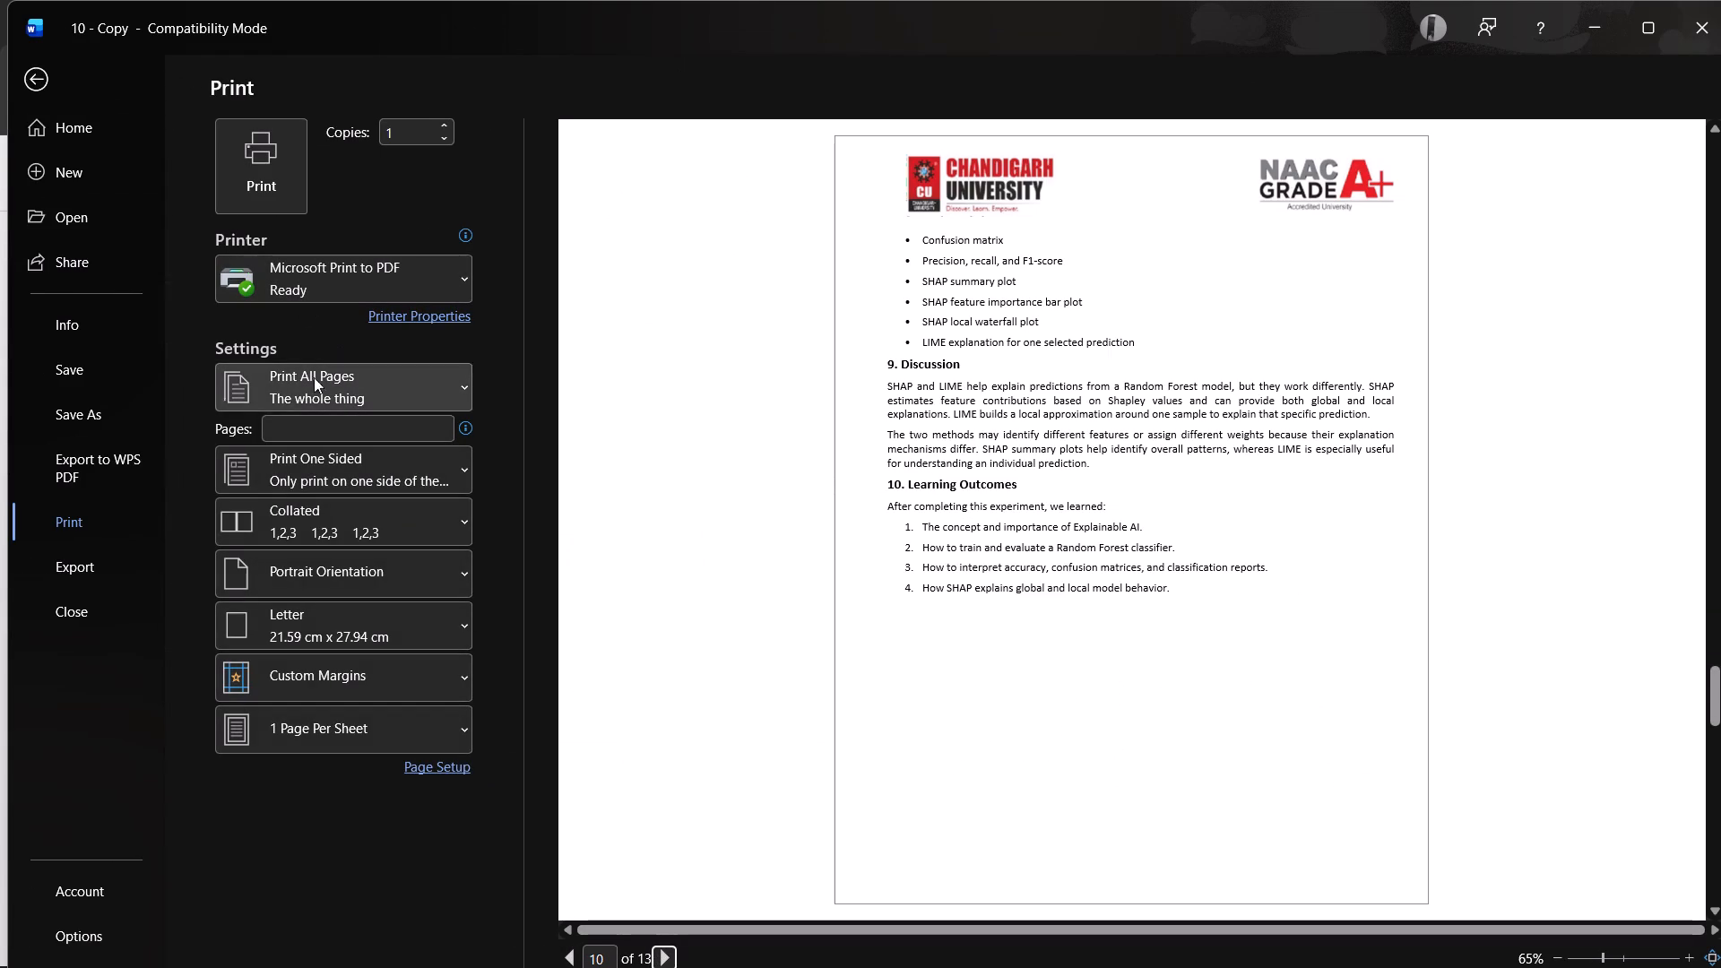
pyautogui.click(325, 431)
pyautogui.write('1-1')
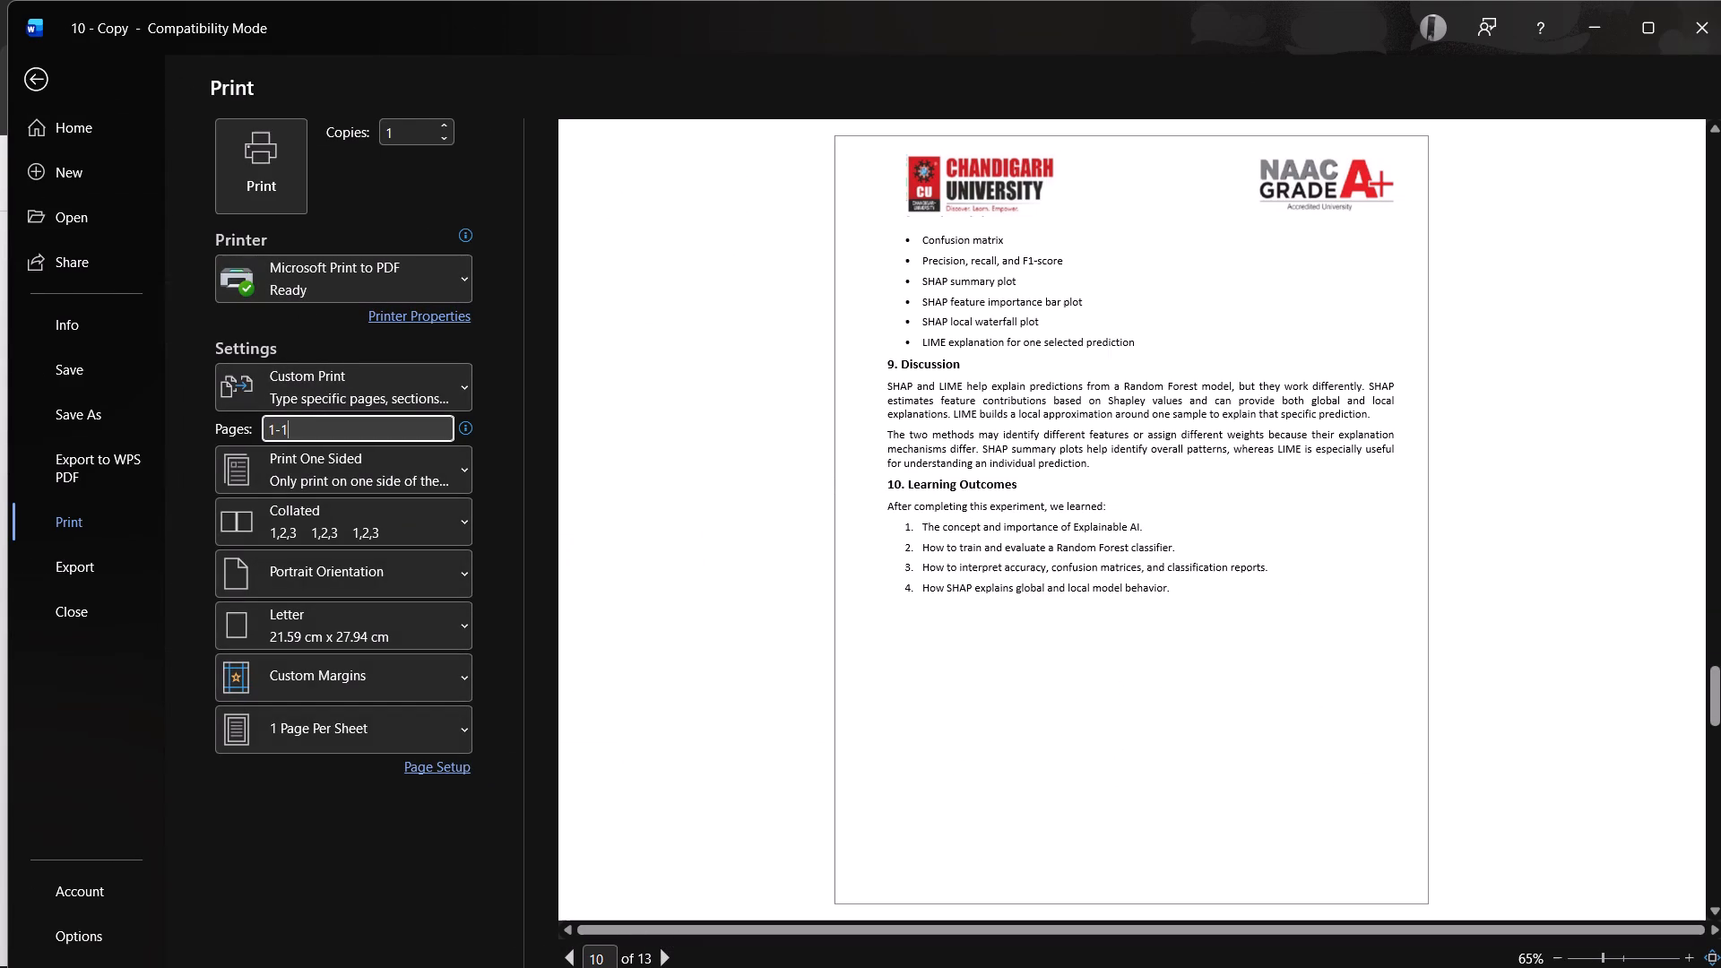
pyautogui.press('0')
pyautogui.press('Return')
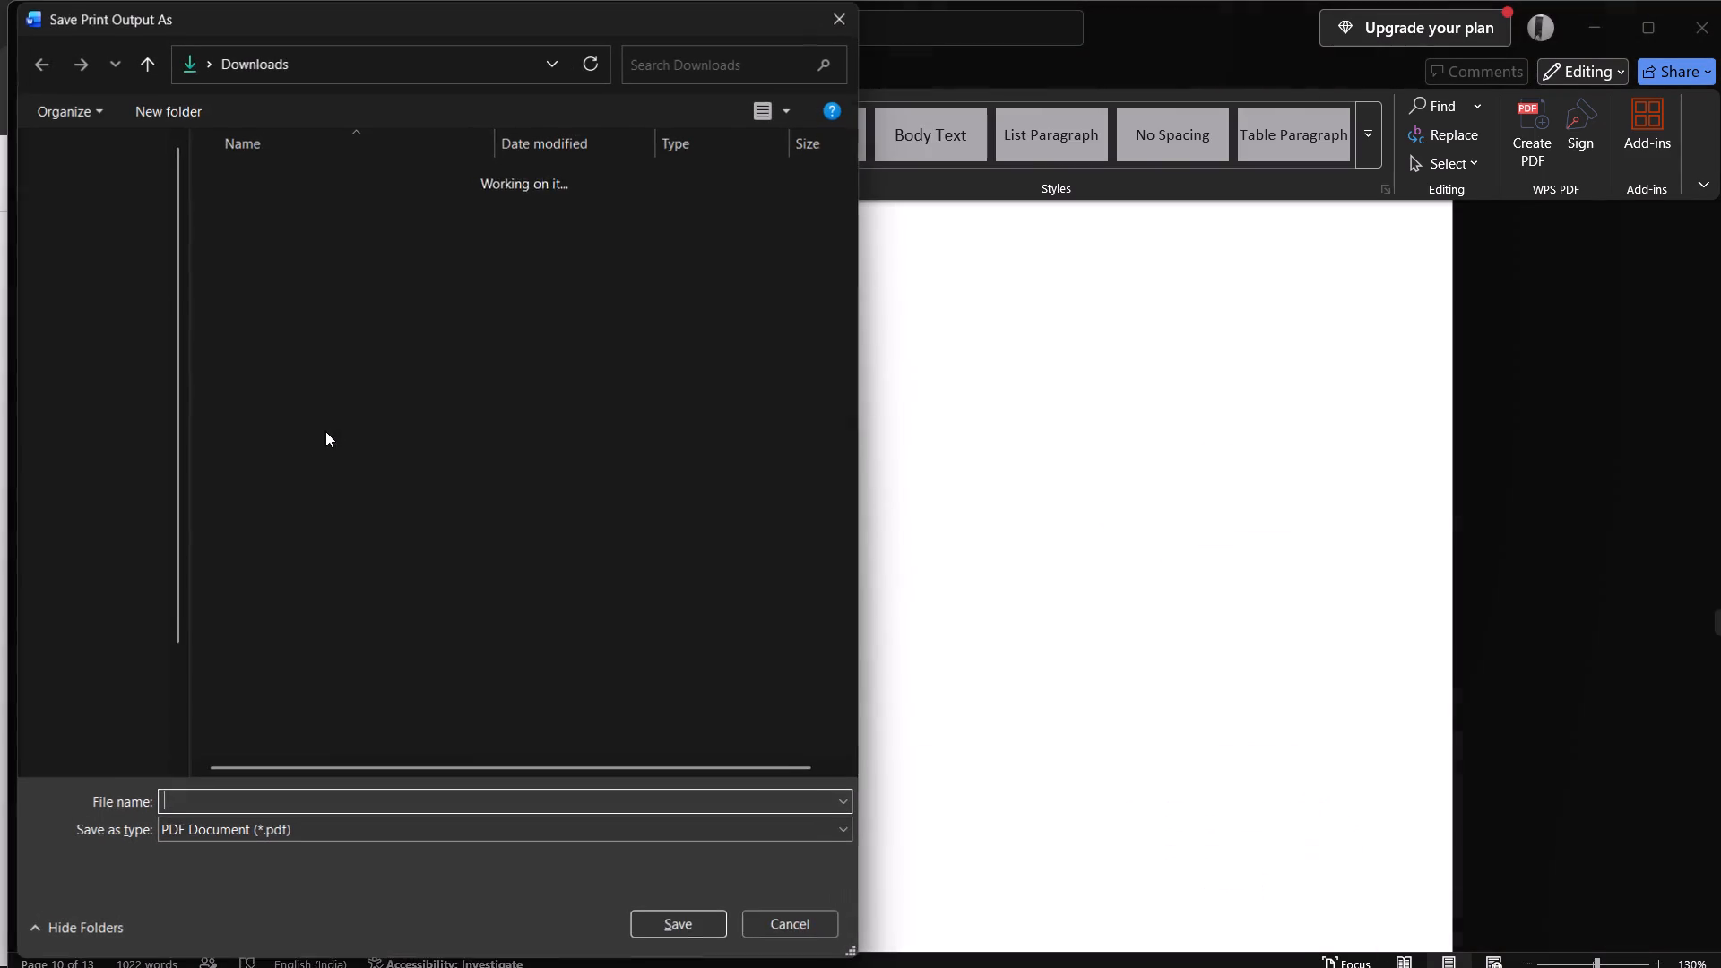
pyautogui.write('13')
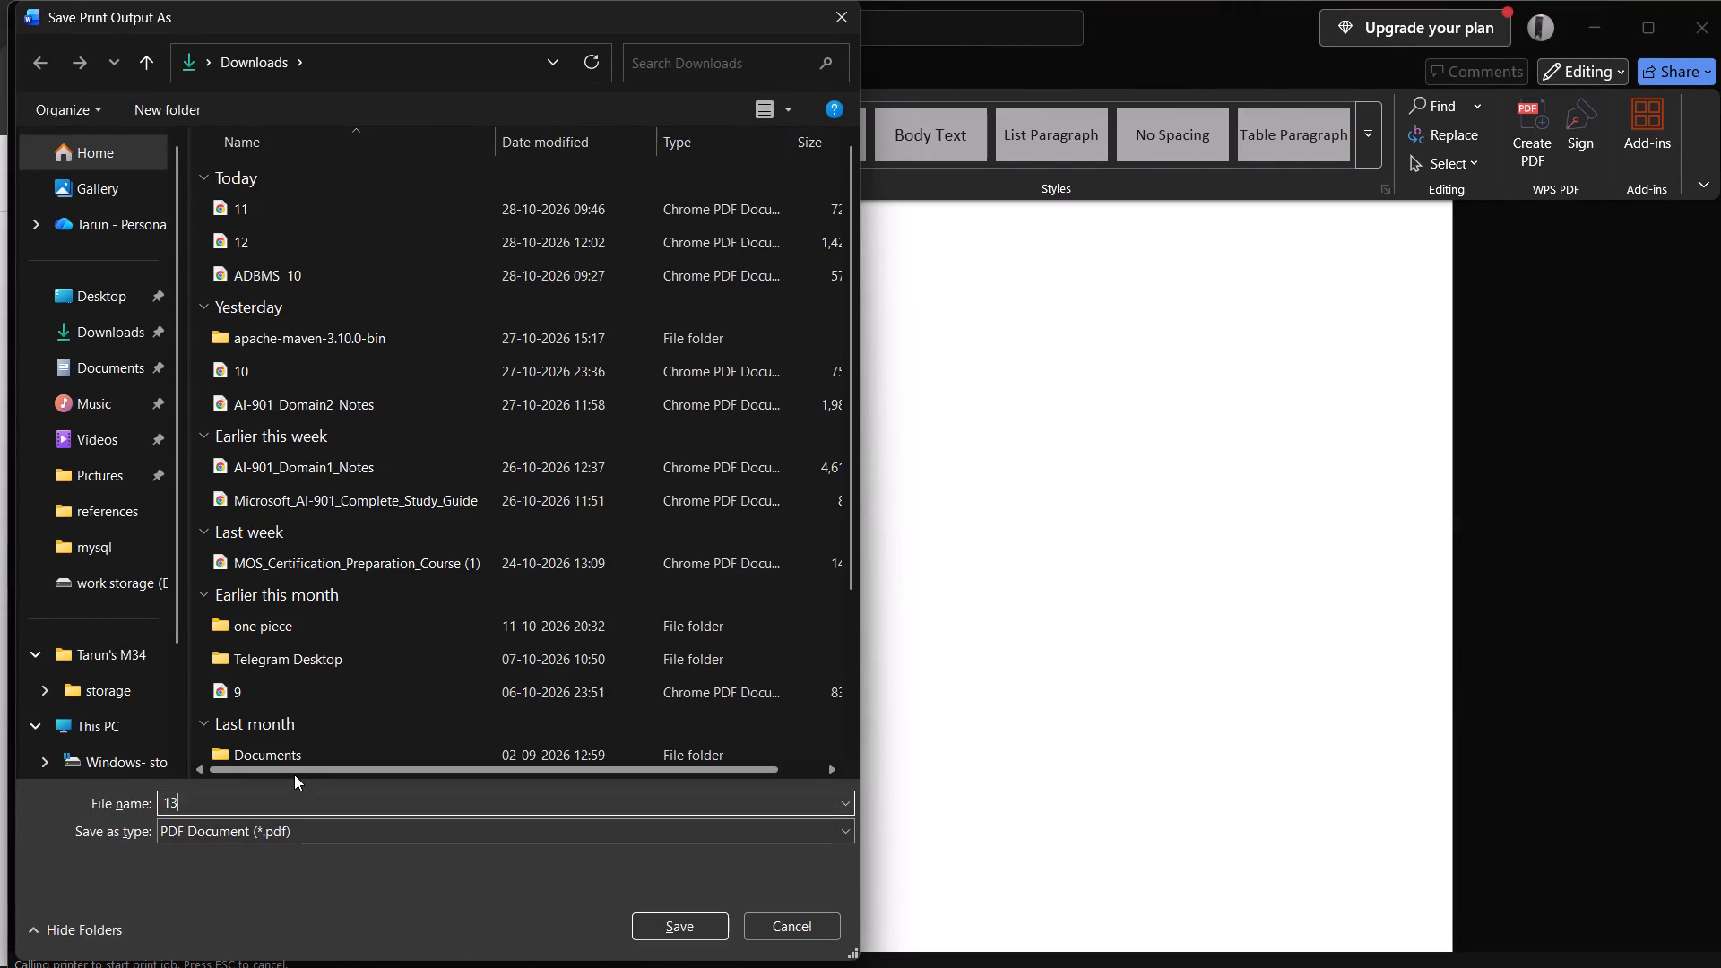
pyautogui.press('Return')
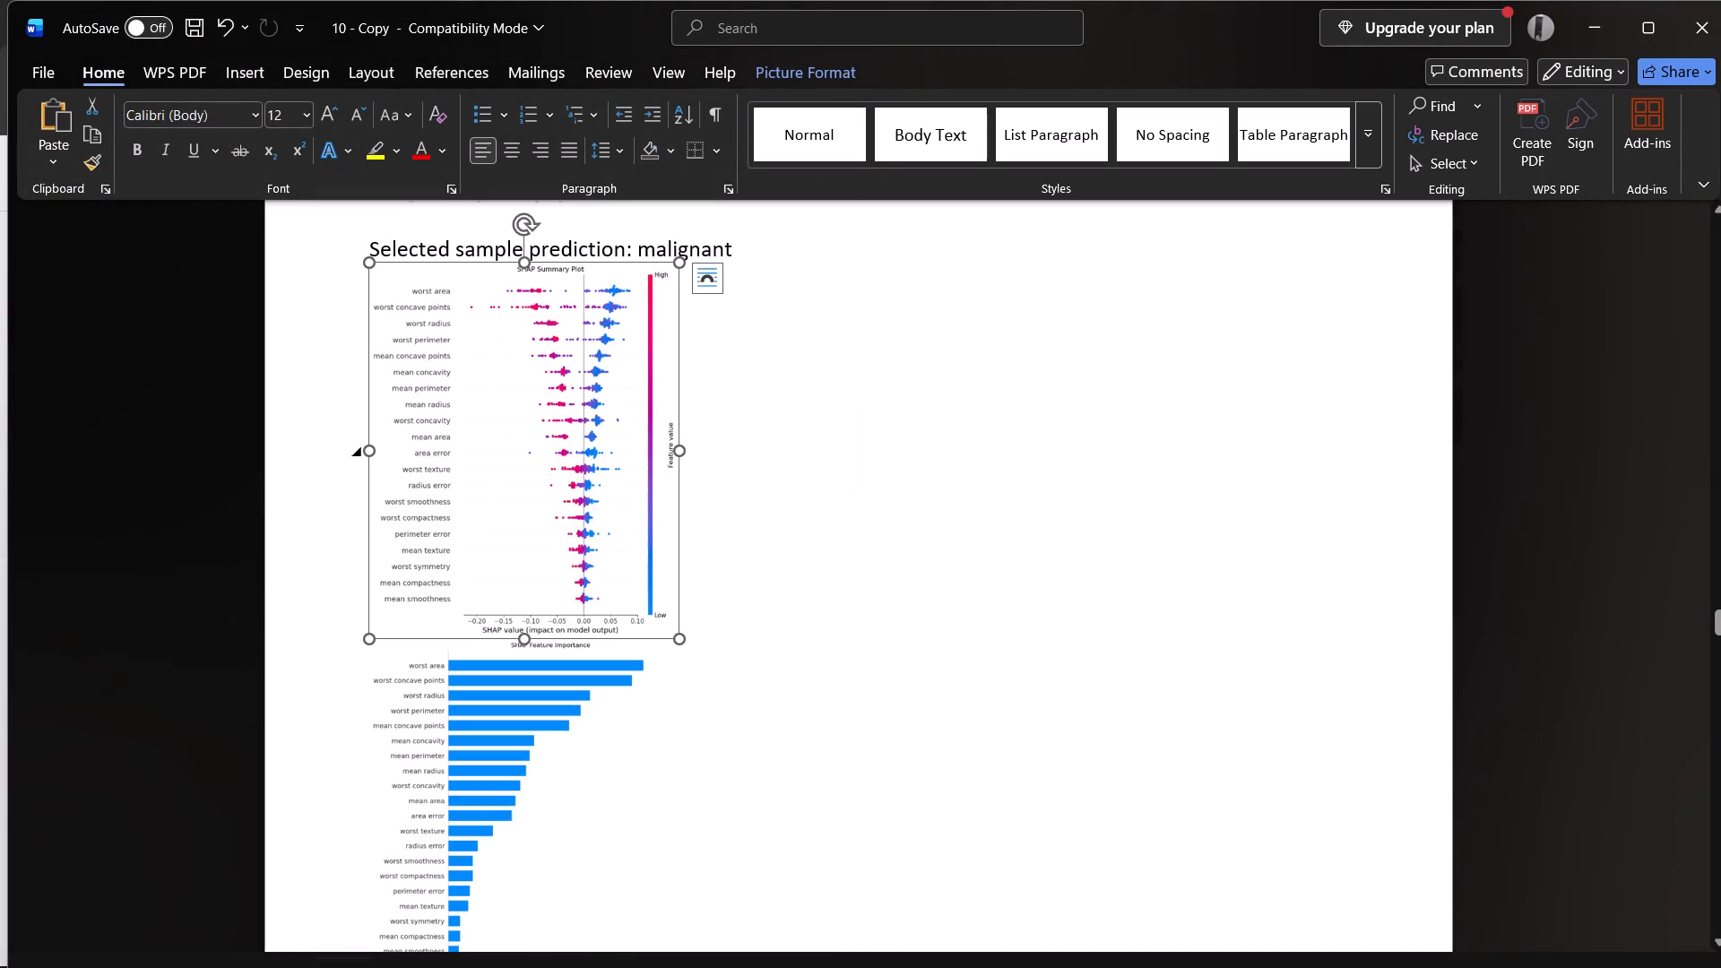
# Try to open the exported PDF 13 from the Downloads folder, reloading it repeatedly, and close its tab.
pyautogui.scroll(12, 1038, 693)
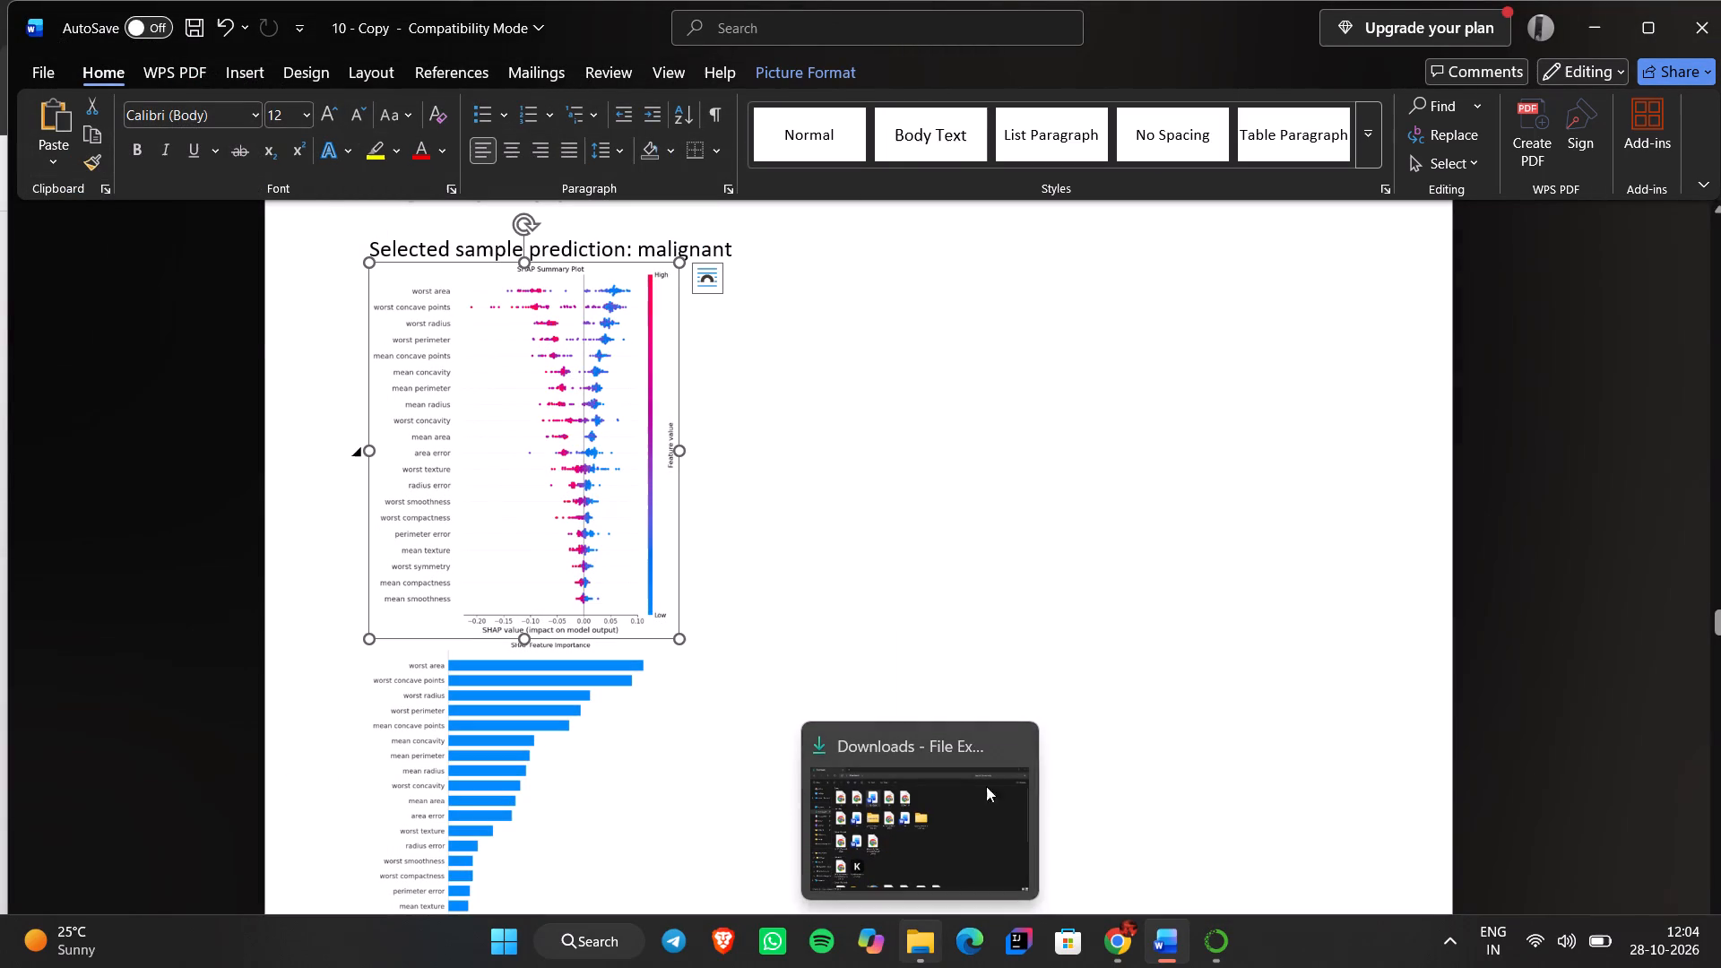
pyautogui.click(920, 958)
pyautogui.tripleClick(246, 227)
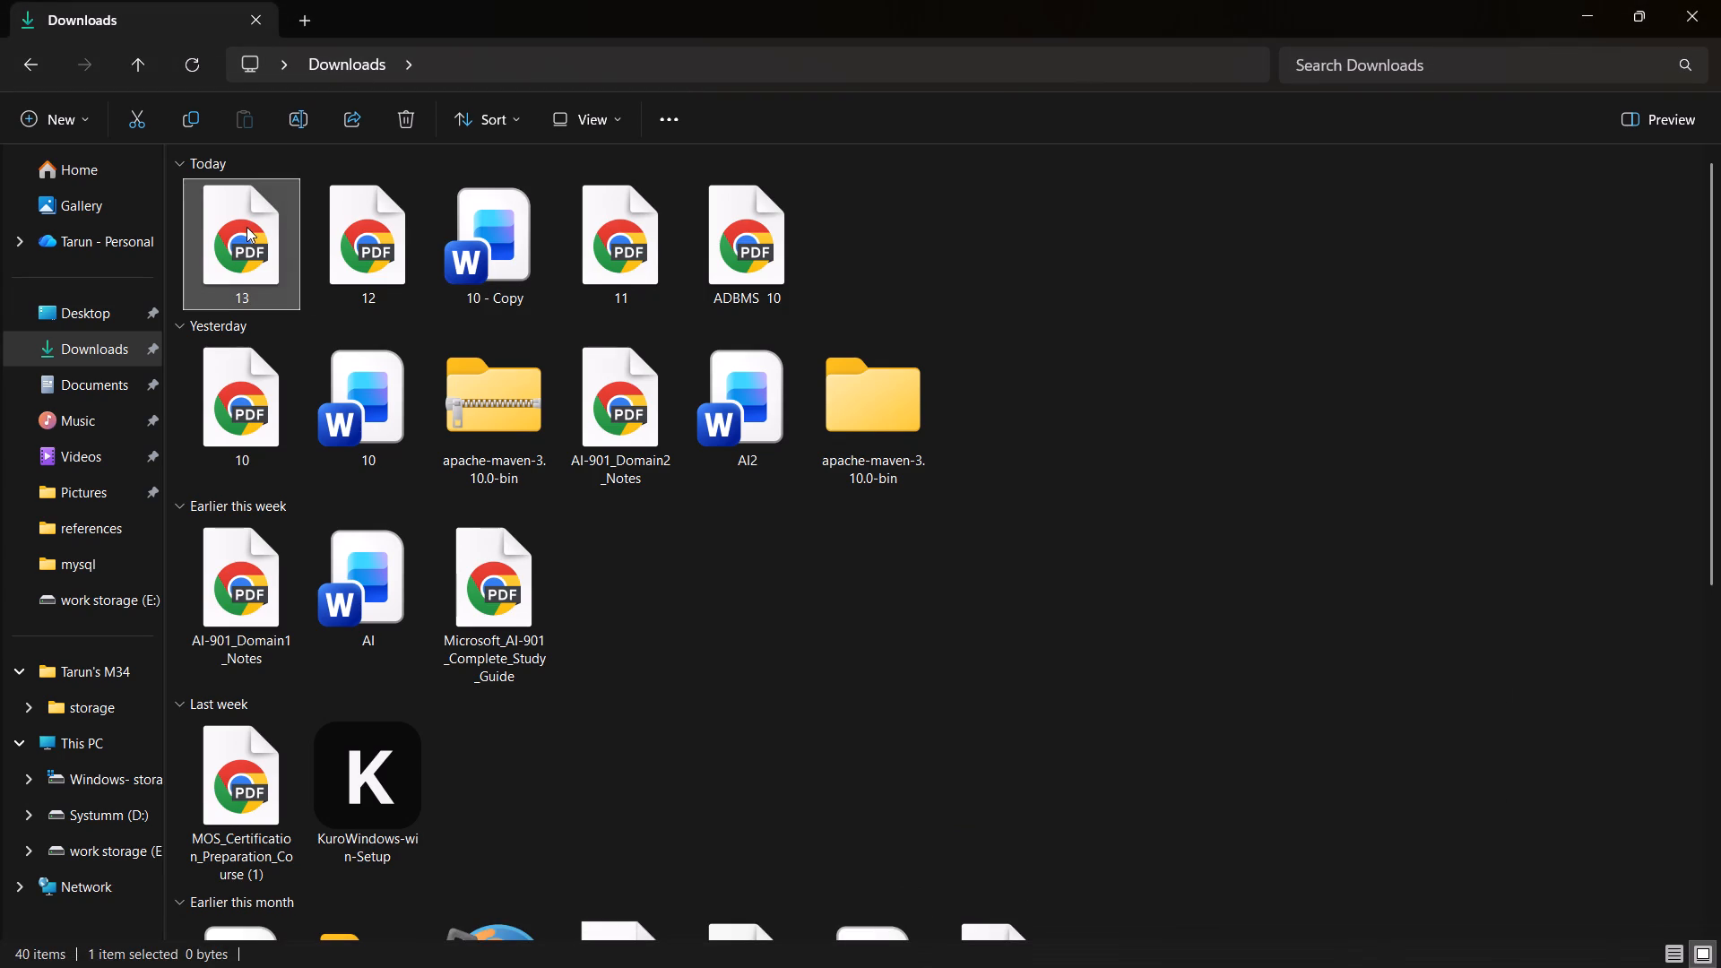
pyautogui.doubleClick(246, 227)
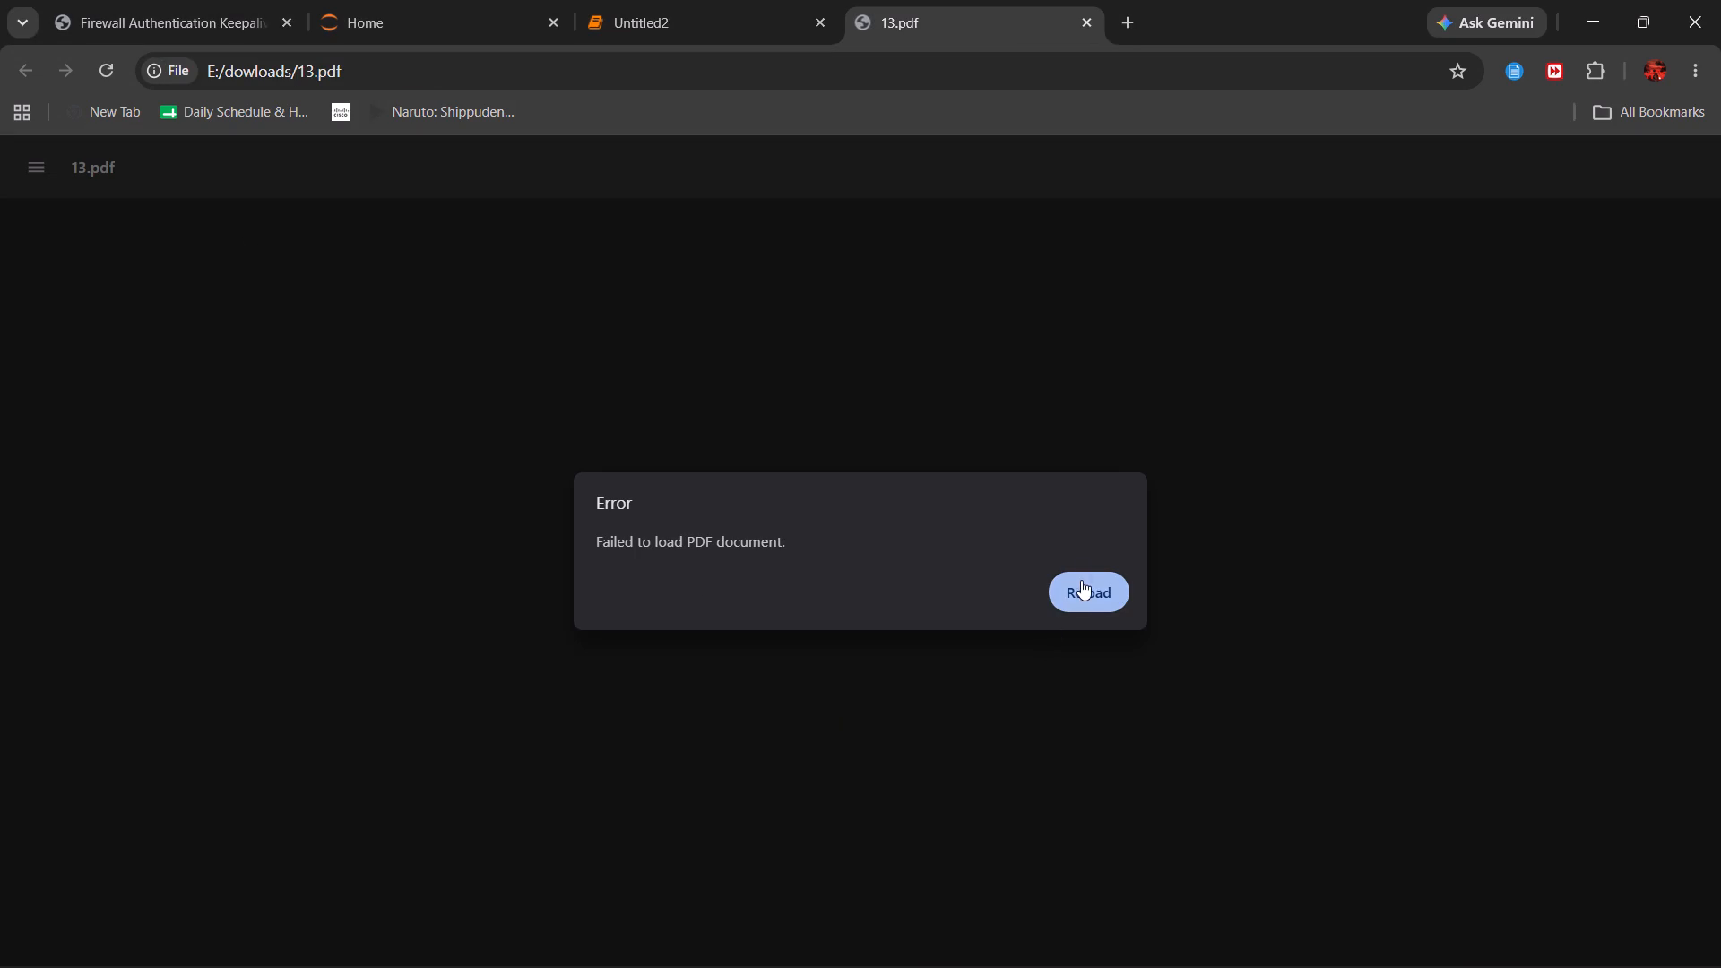
pyautogui.click(1081, 580)
pyautogui.tripleClick(1081, 580)
pyautogui.click(1081, 580)
pyautogui.tripleClick(1081, 582)
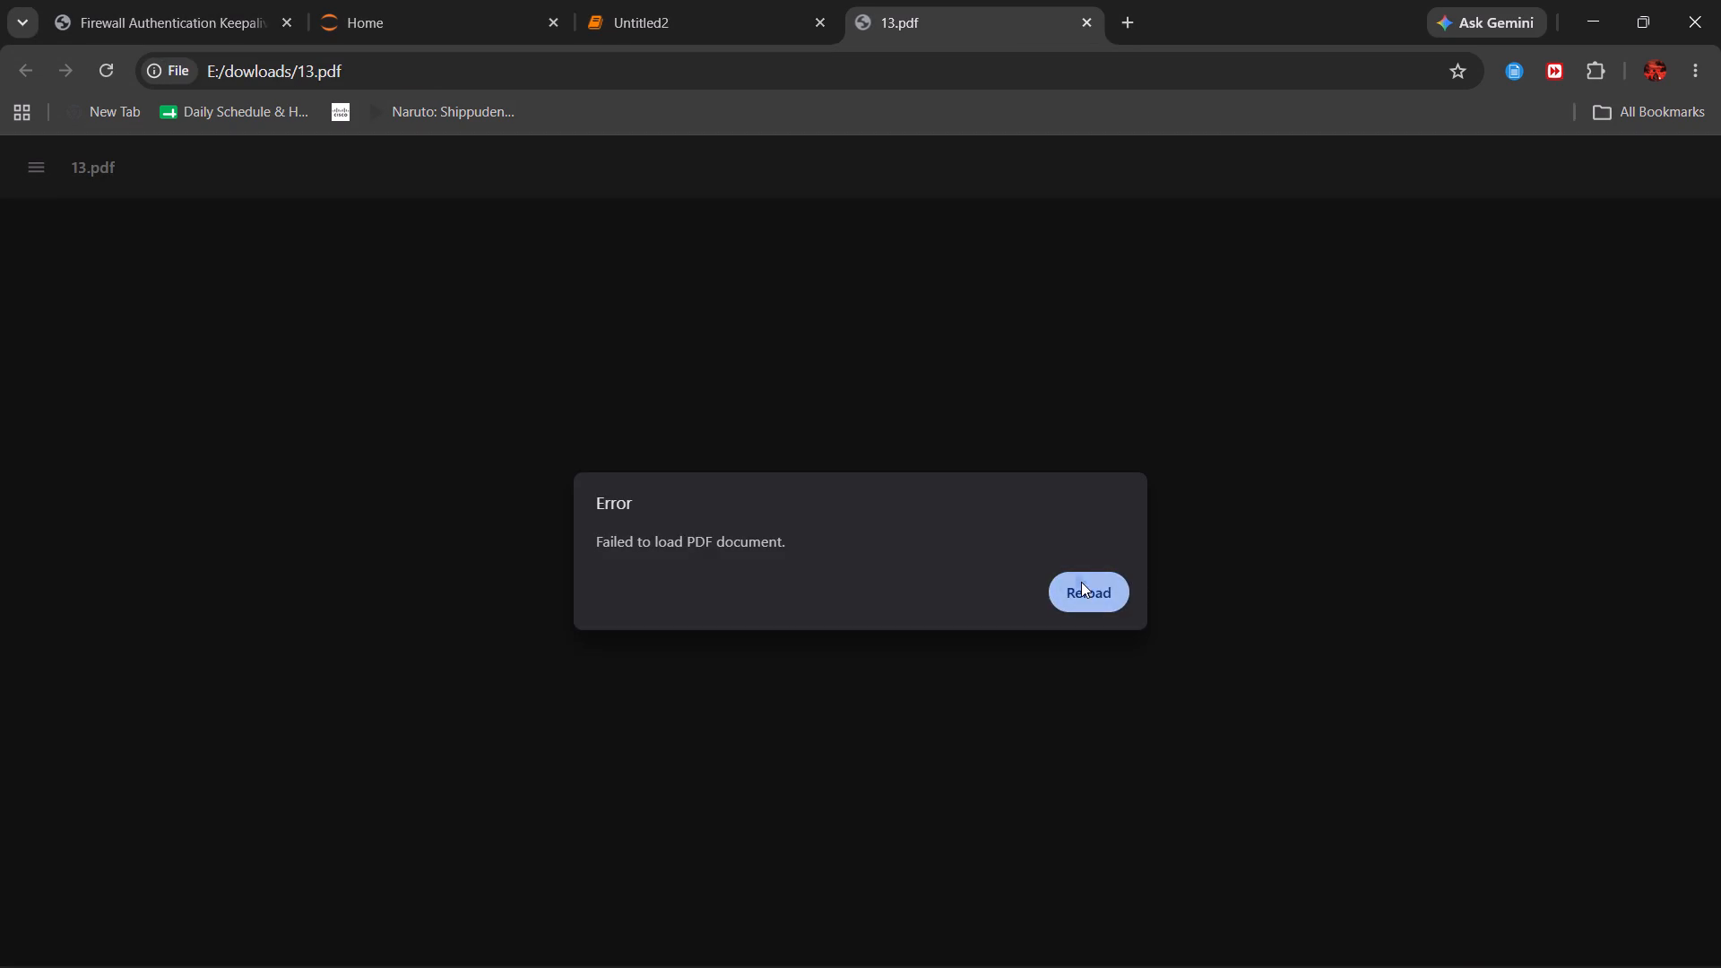
pyautogui.tripleClick(1081, 582)
pyautogui.tripleClick(1081, 582)
pyautogui.tripleClick(1081, 582)
pyautogui.tripleClick(1081, 582)
pyautogui.moveTo(1081, 582); pyautogui.dragTo(1083, 30)
pyautogui.click(1083, 30)
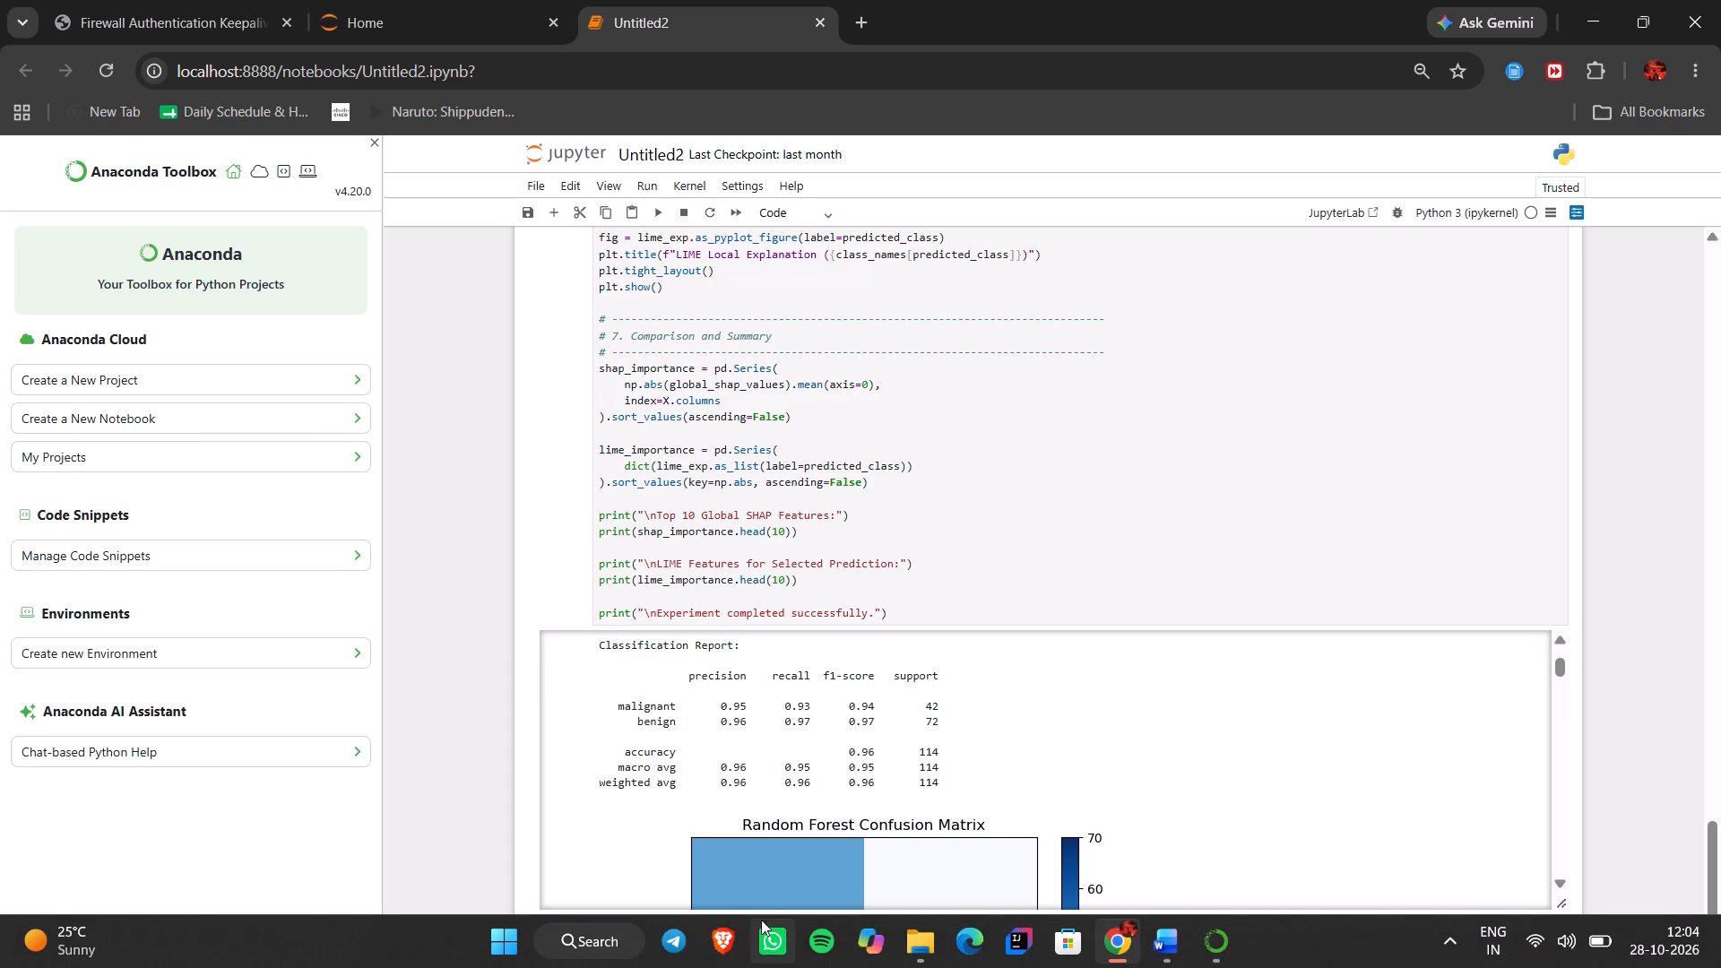
# Open PDF 12 from the Downloads folder, check the GAN report through to its last page, and close it.
pyautogui.click(906, 940)
pyautogui.scroll(20, 359, 257)
pyautogui.scroll(17, 359, 257)
pyautogui.doubleClick(359, 257)
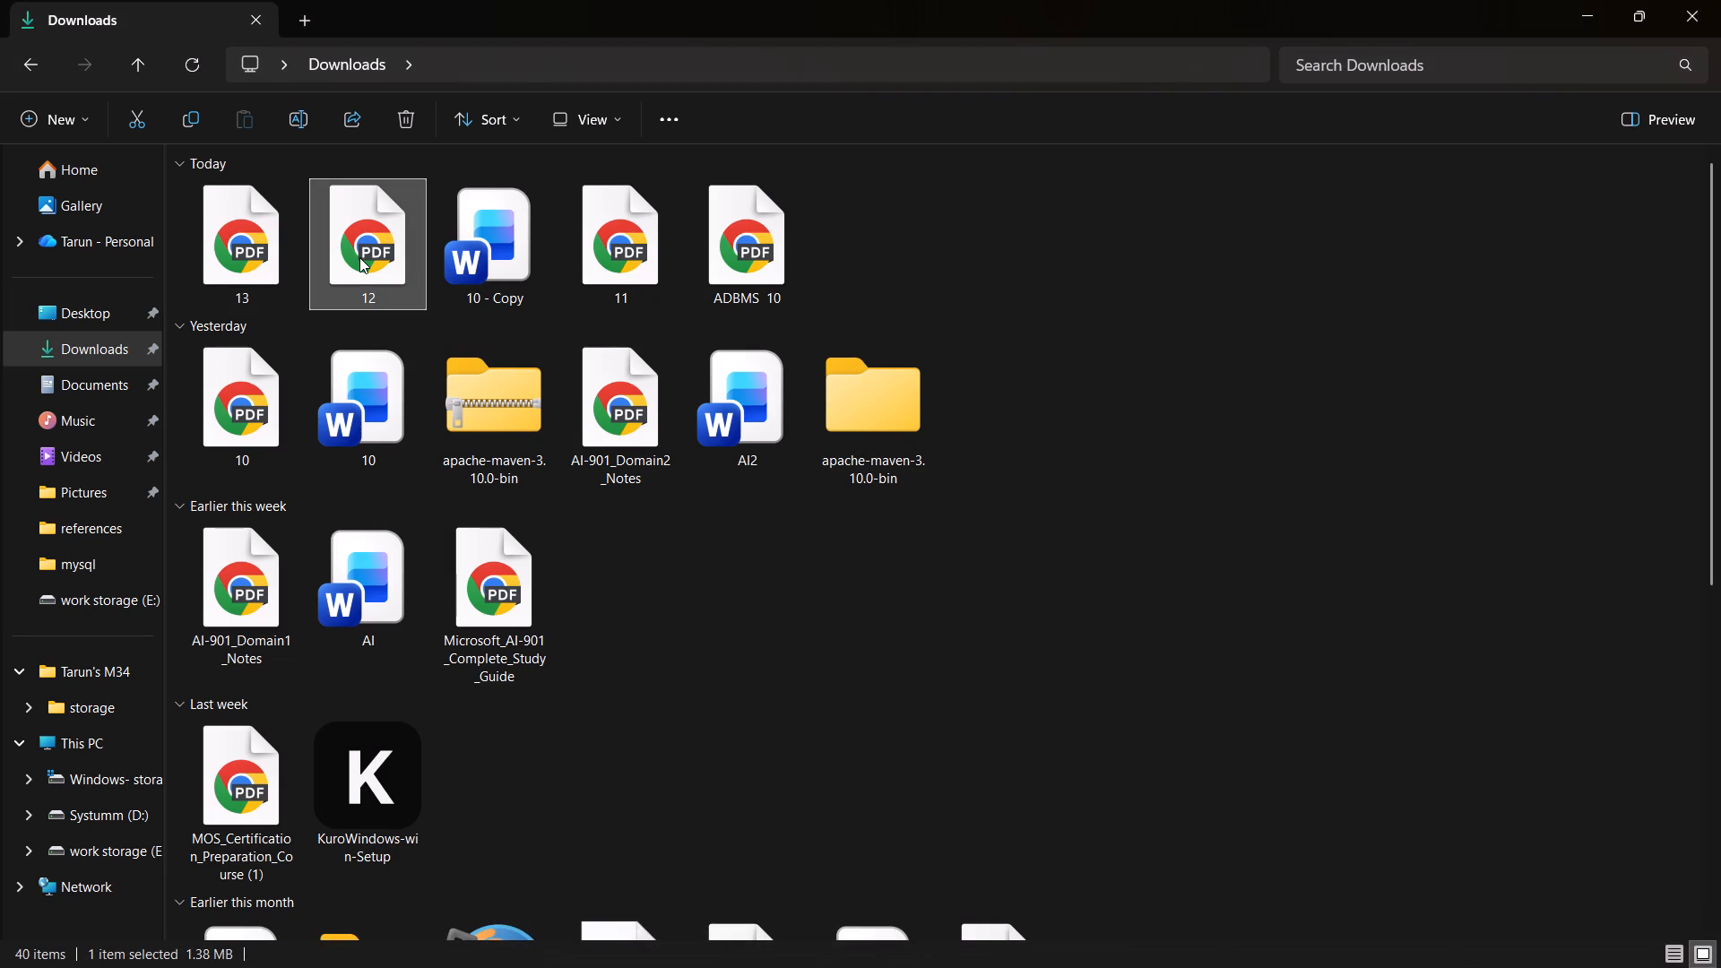
pyautogui.tripleClick(359, 257)
pyautogui.moveTo(981, 609); pyautogui.dragTo(1010, 575)
pyautogui.scroll(-5, 1010, 575)
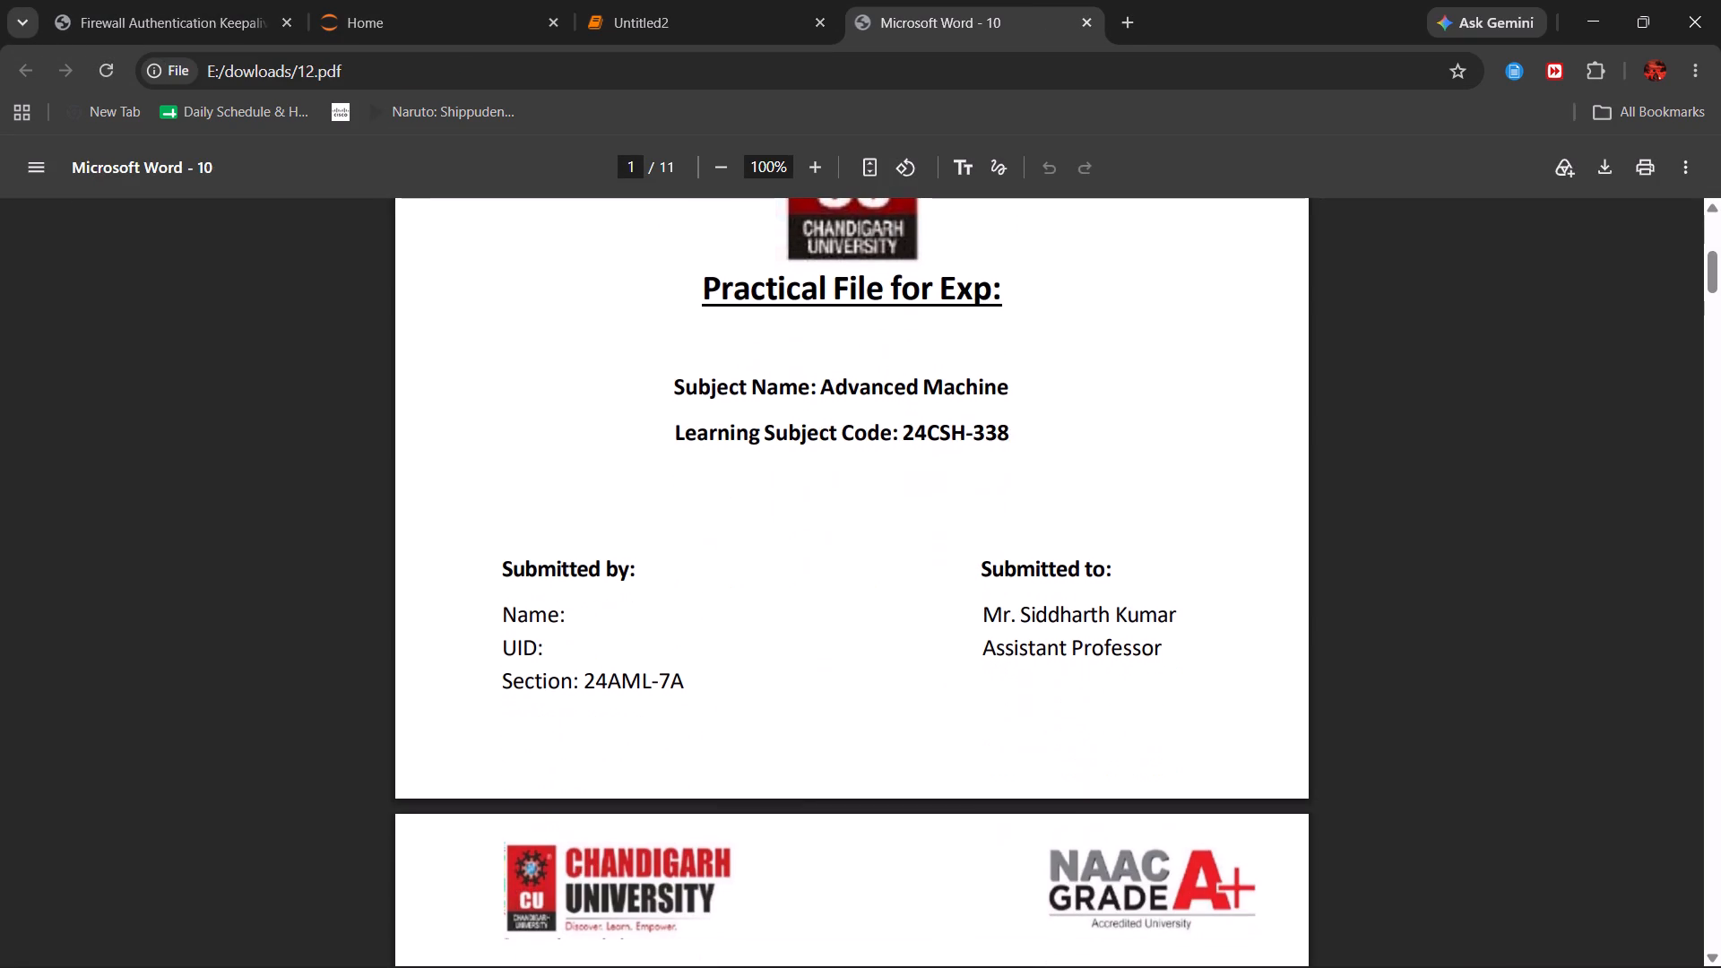
pyautogui.scroll(-10, 1010, 575)
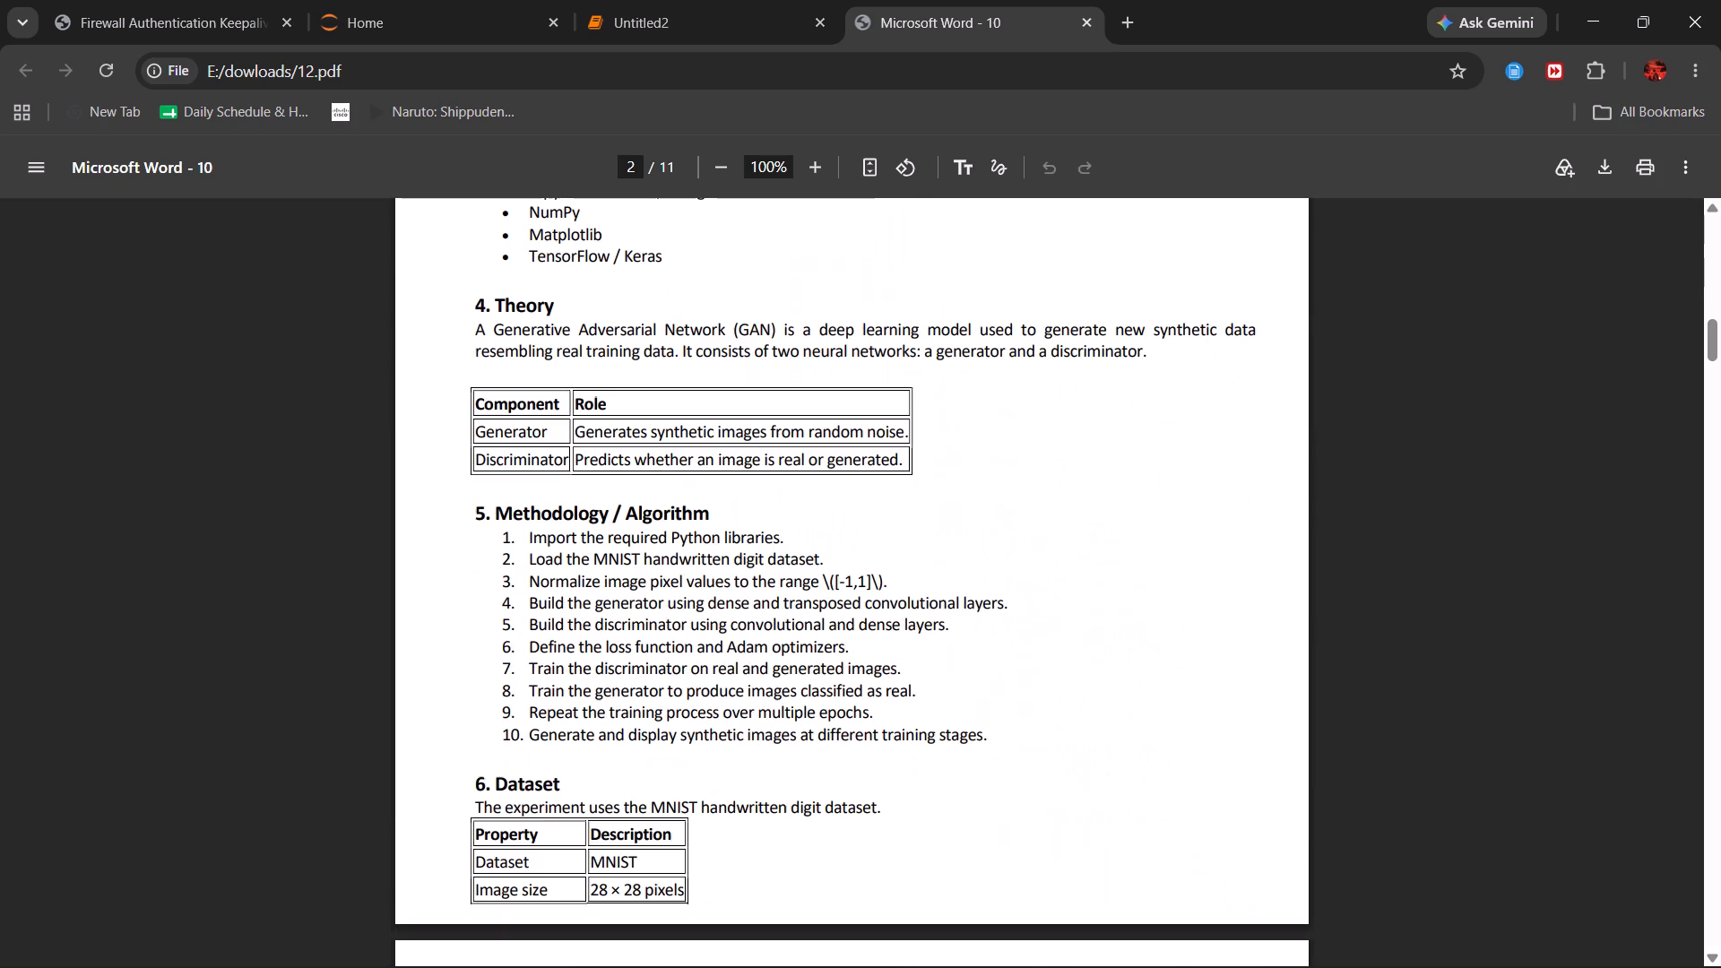
pyautogui.scroll(-7, 802, 578)
pyautogui.scroll(-16, 802, 578)
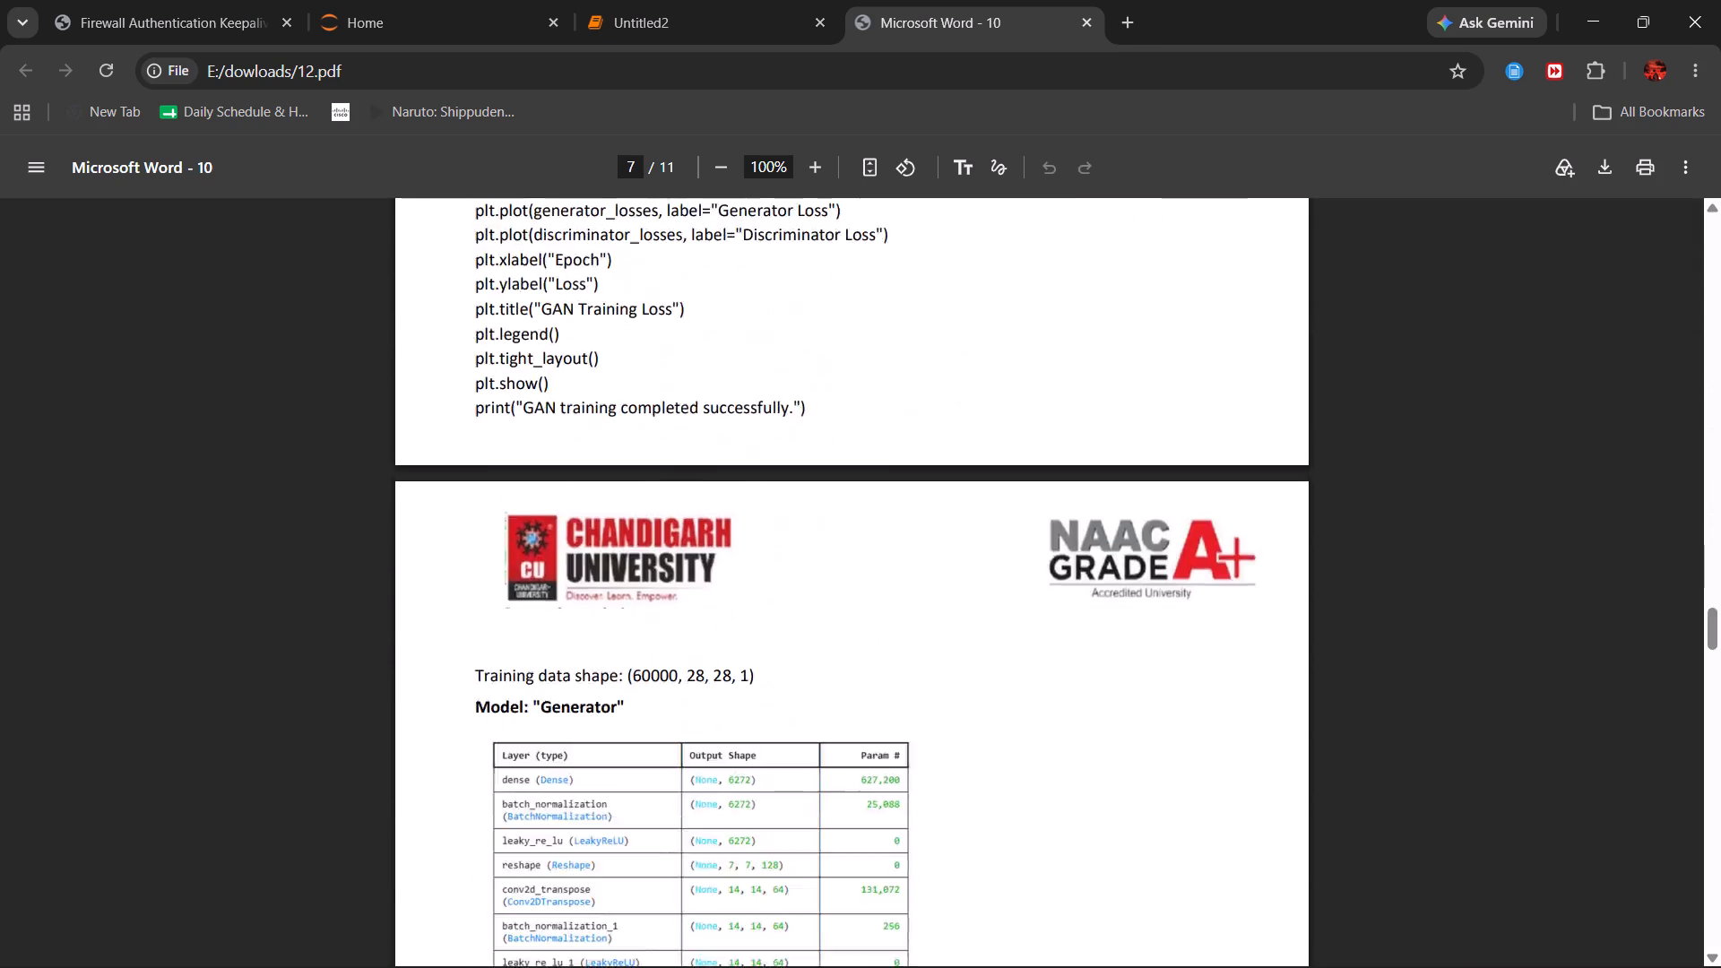
pyautogui.scroll(-15, 802, 578)
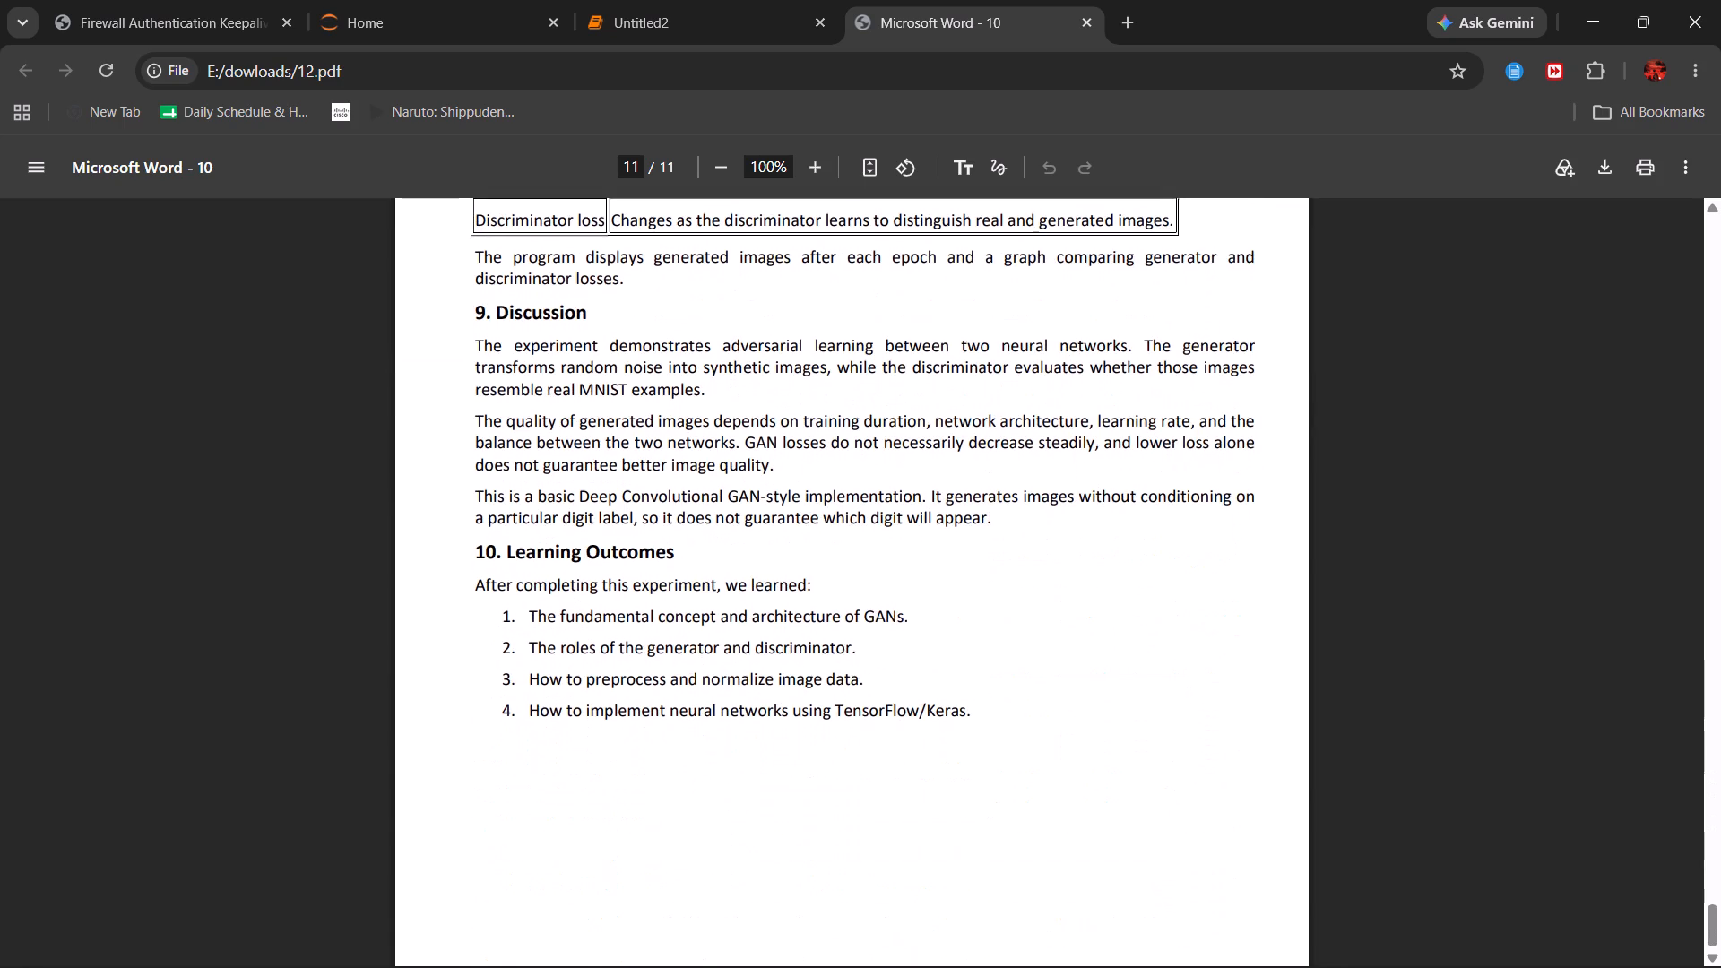
pyautogui.scroll(20, 802, 578)
pyautogui.scroll(20, 802, 578)
pyautogui.scroll(4, 802, 578)
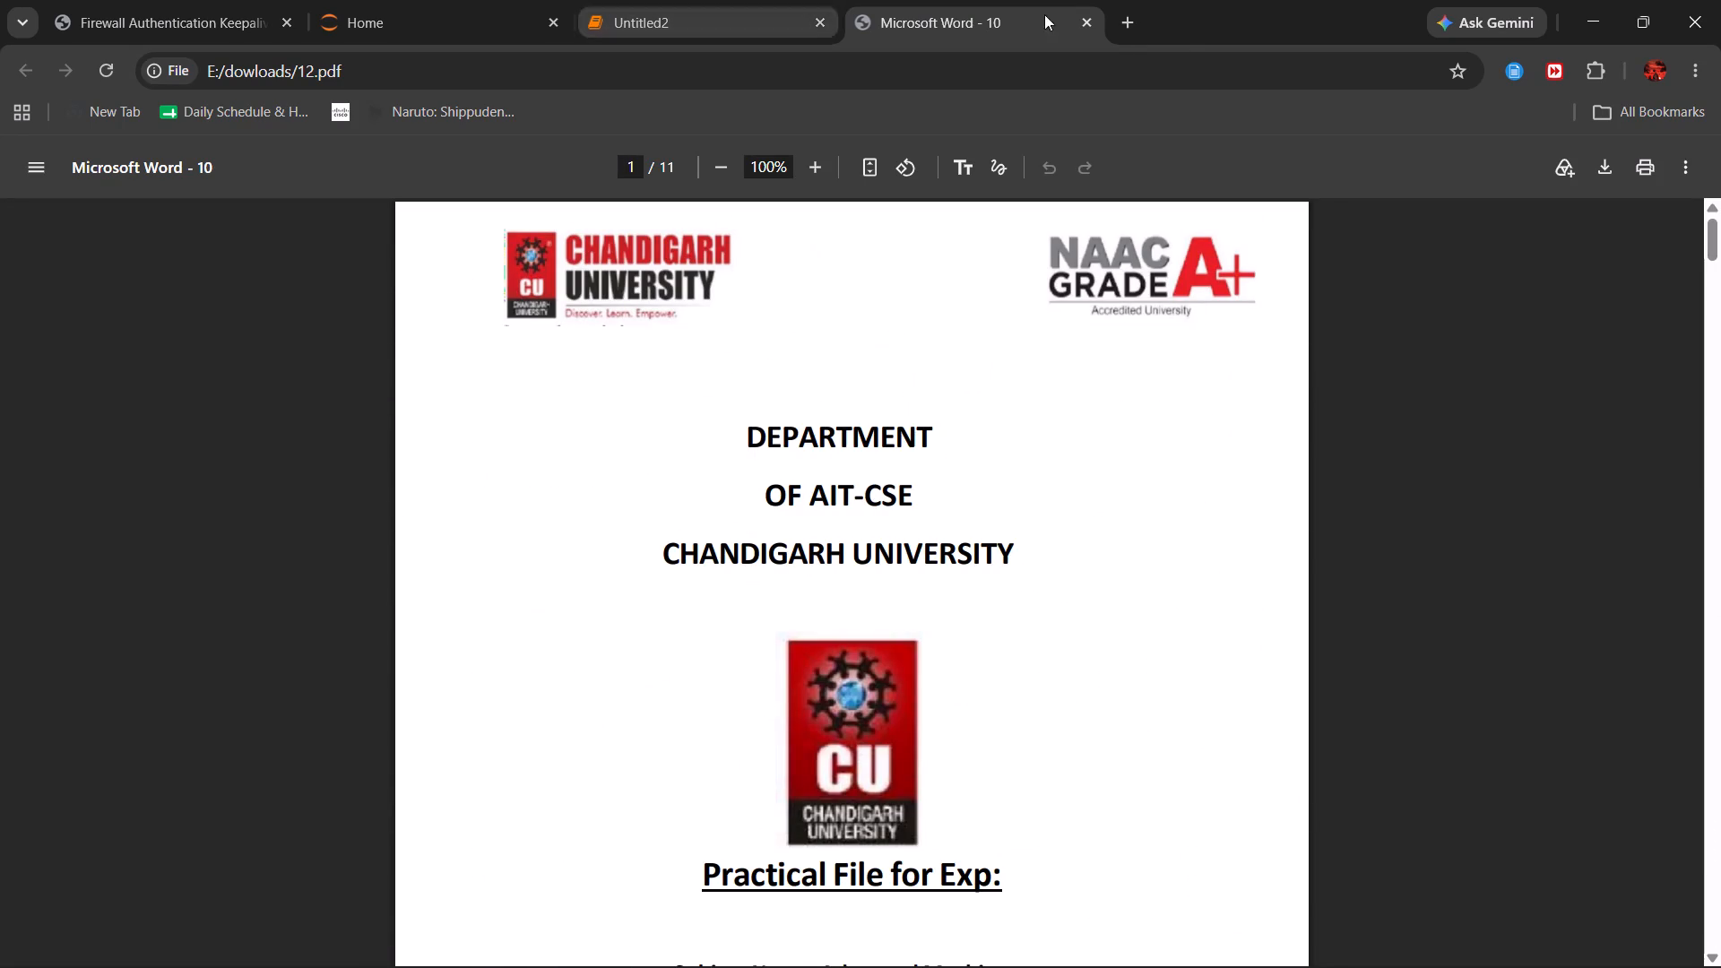
pyautogui.click(1088, 16)
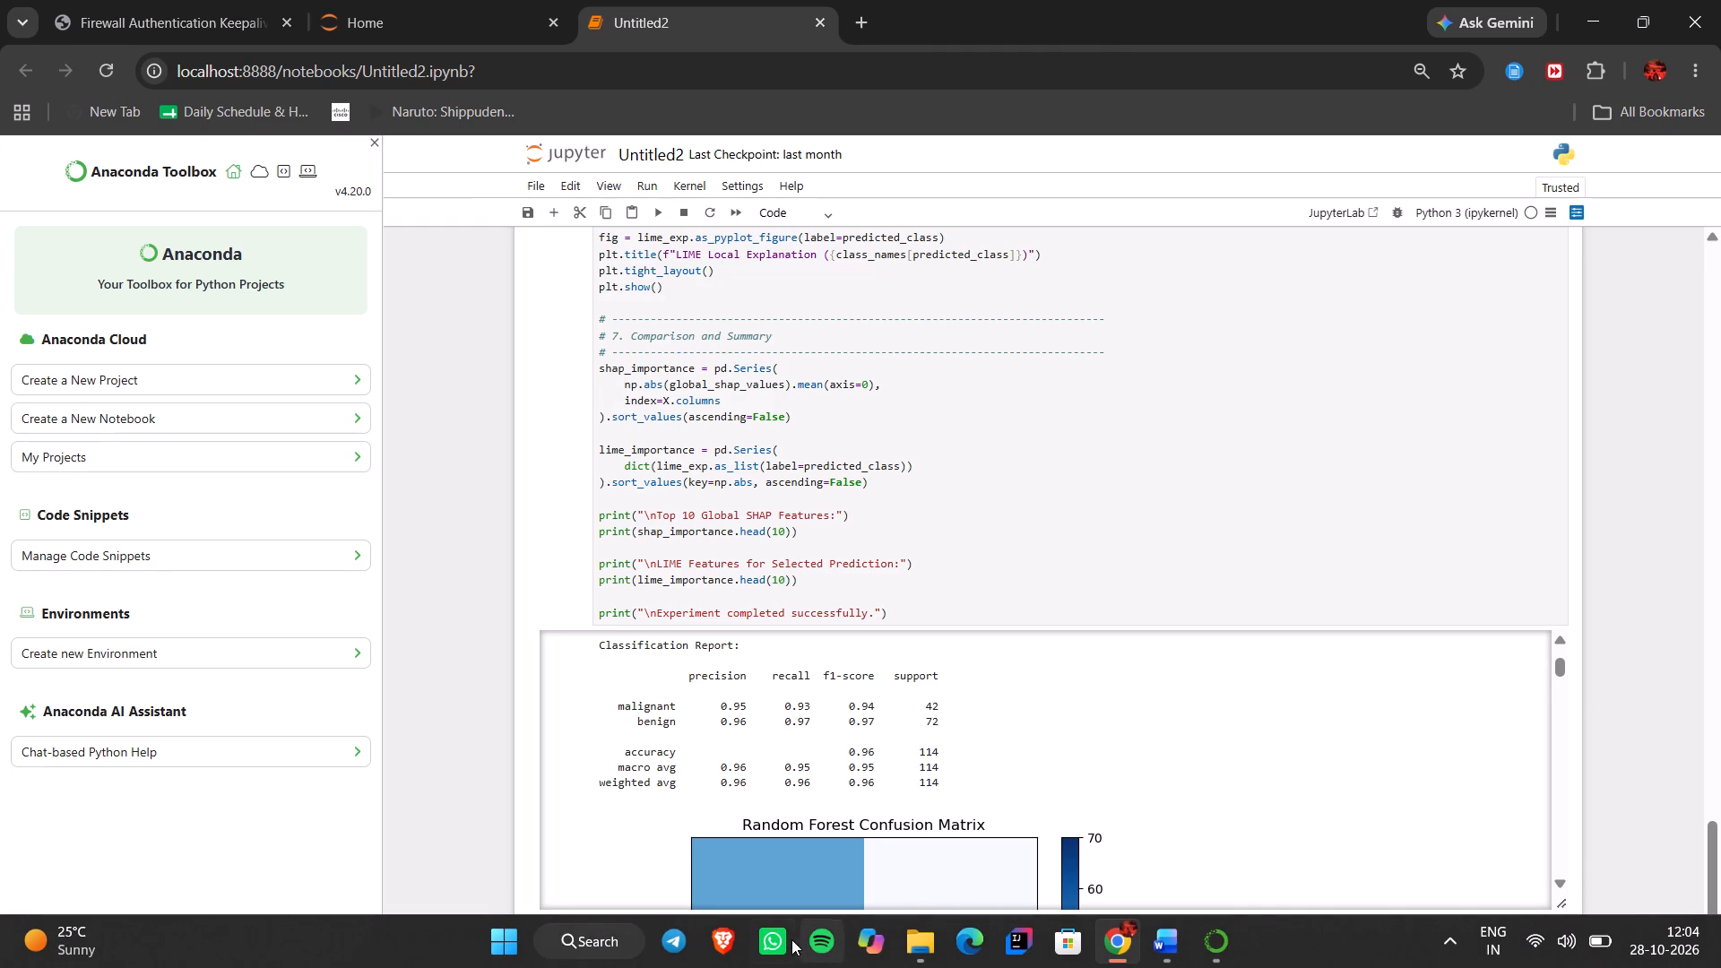
# Open PDF 13 from the Downloads folder, check the SHAP/LIME report through to its last page, and close it.
pyautogui.click(911, 938)
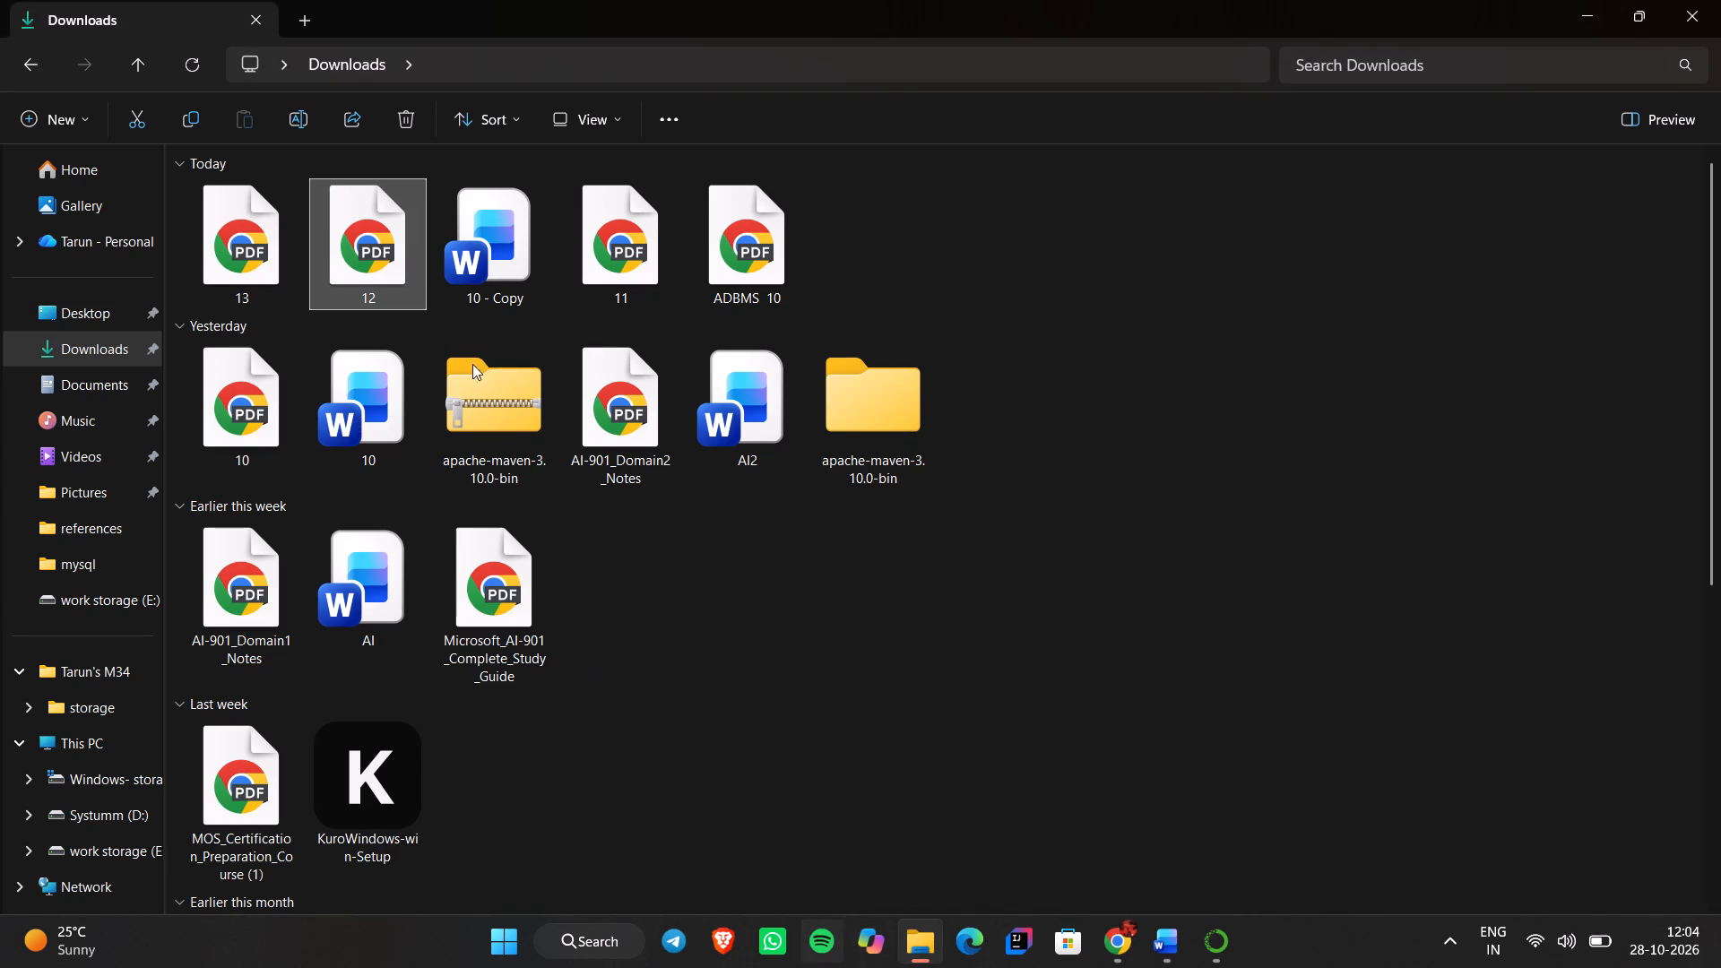
pyautogui.tripleClick(274, 197)
pyautogui.scroll(-2, 1105, 740)
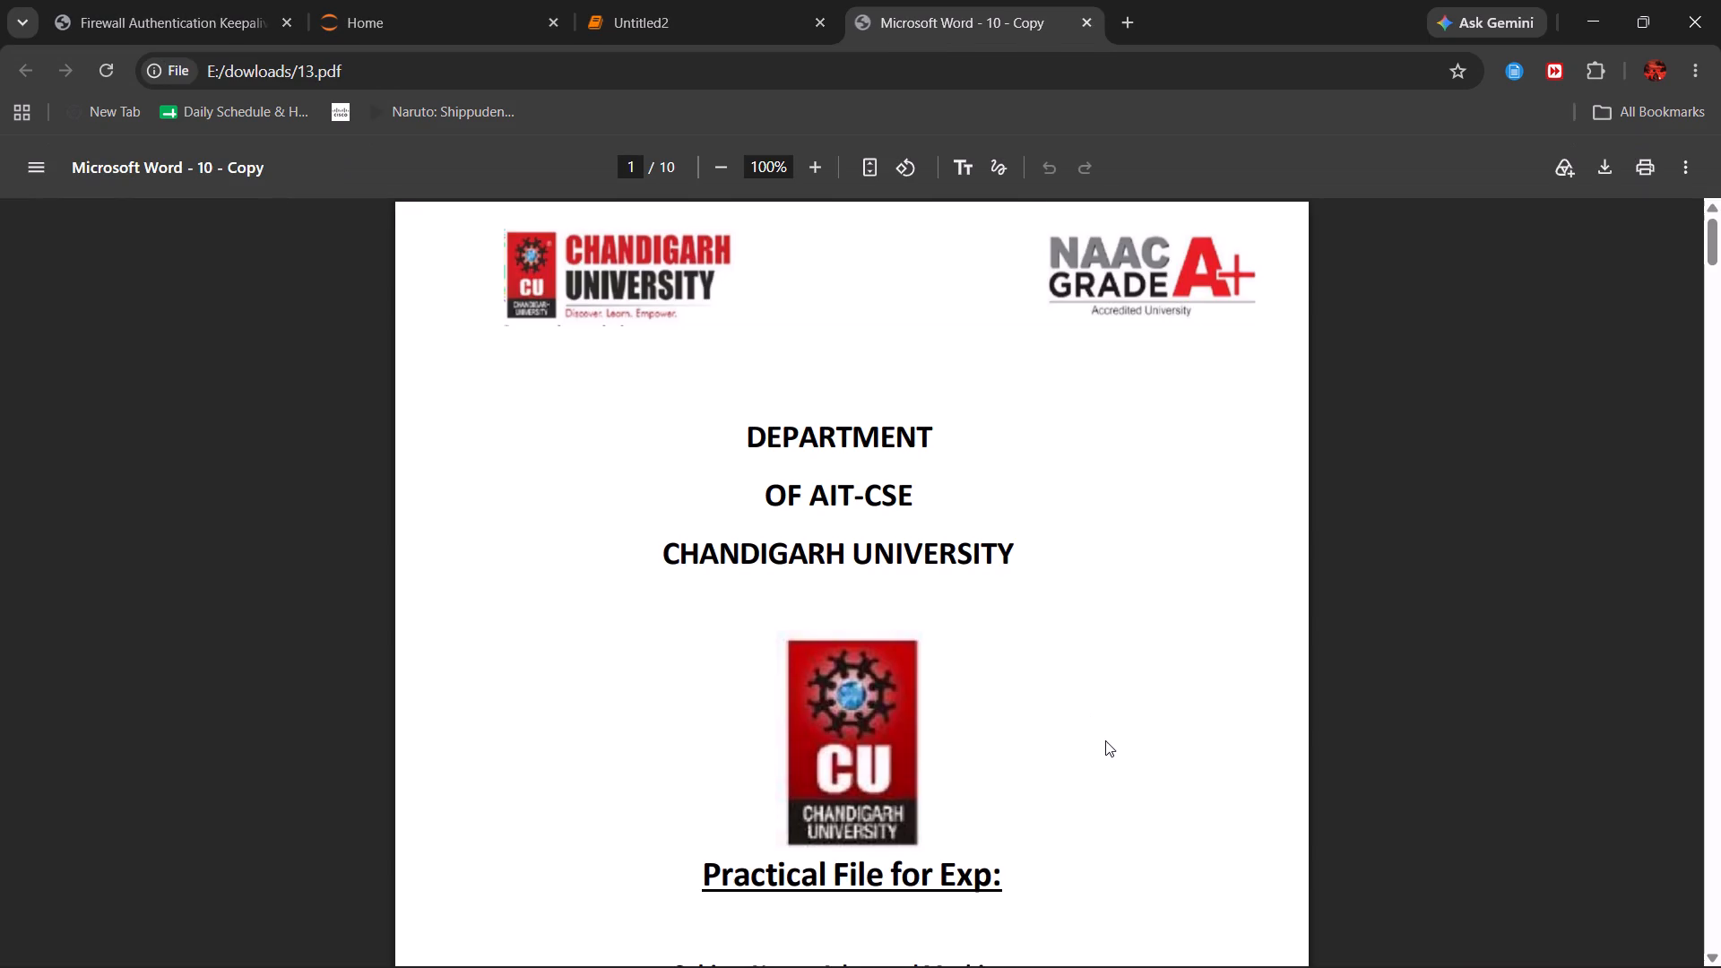
pyautogui.scroll(-14, 1105, 740)
pyautogui.scroll(-19, 1105, 740)
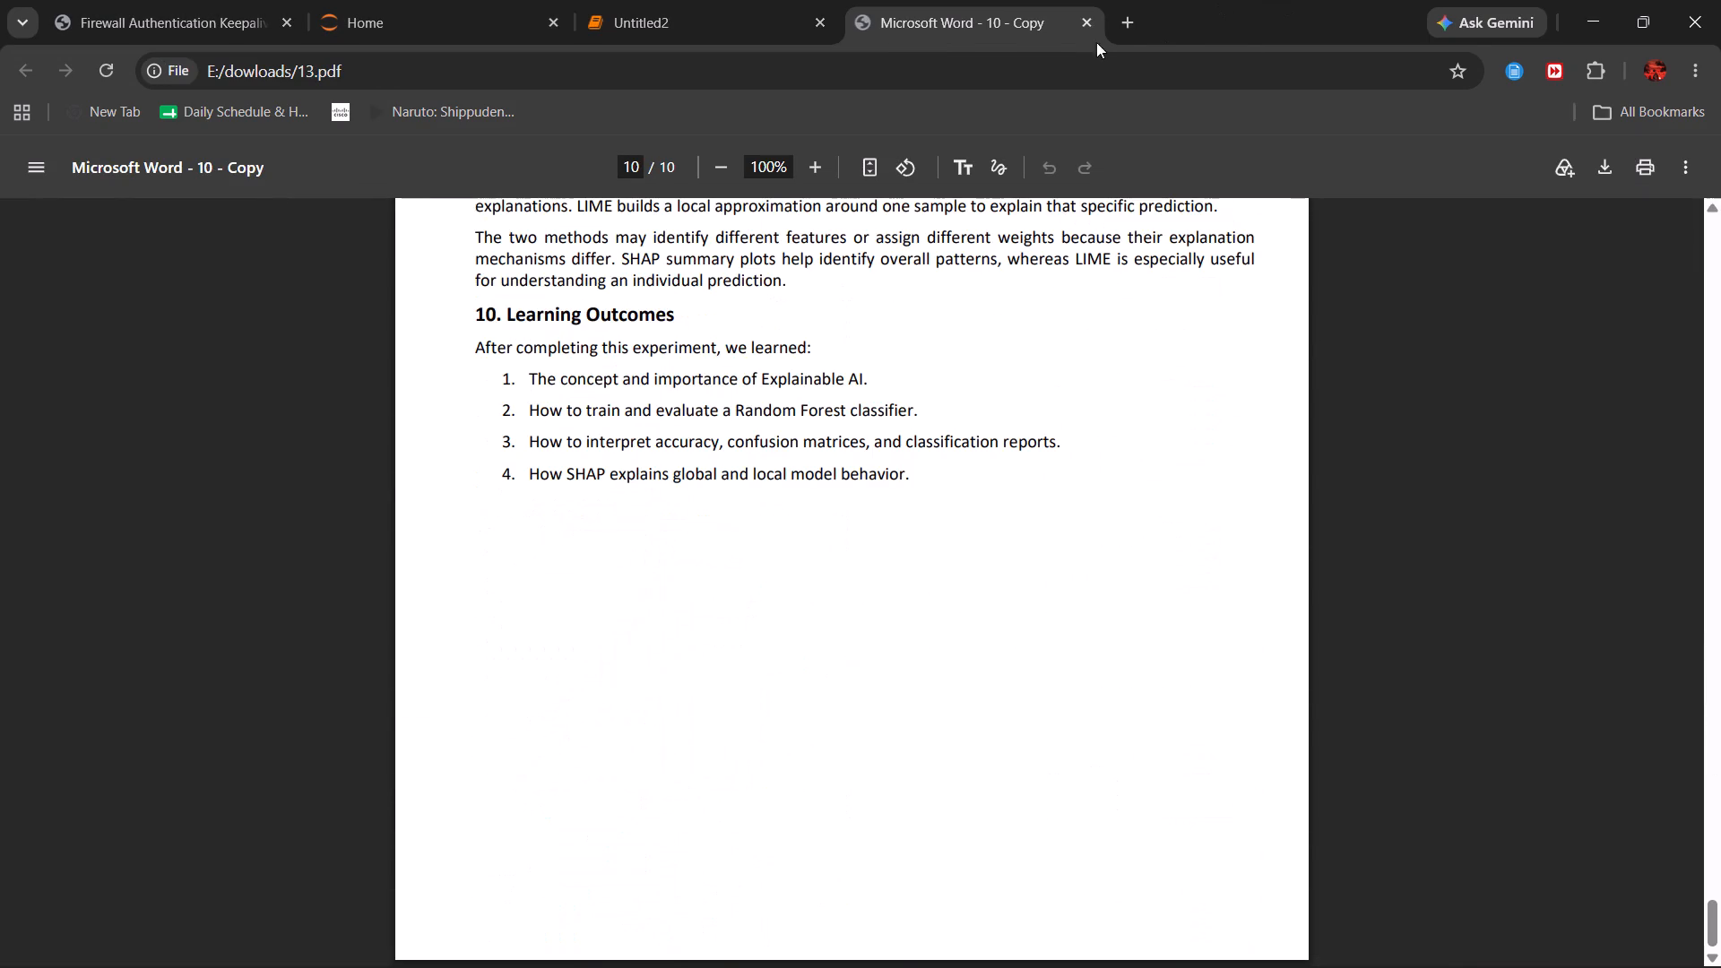
pyautogui.click(1085, 26)
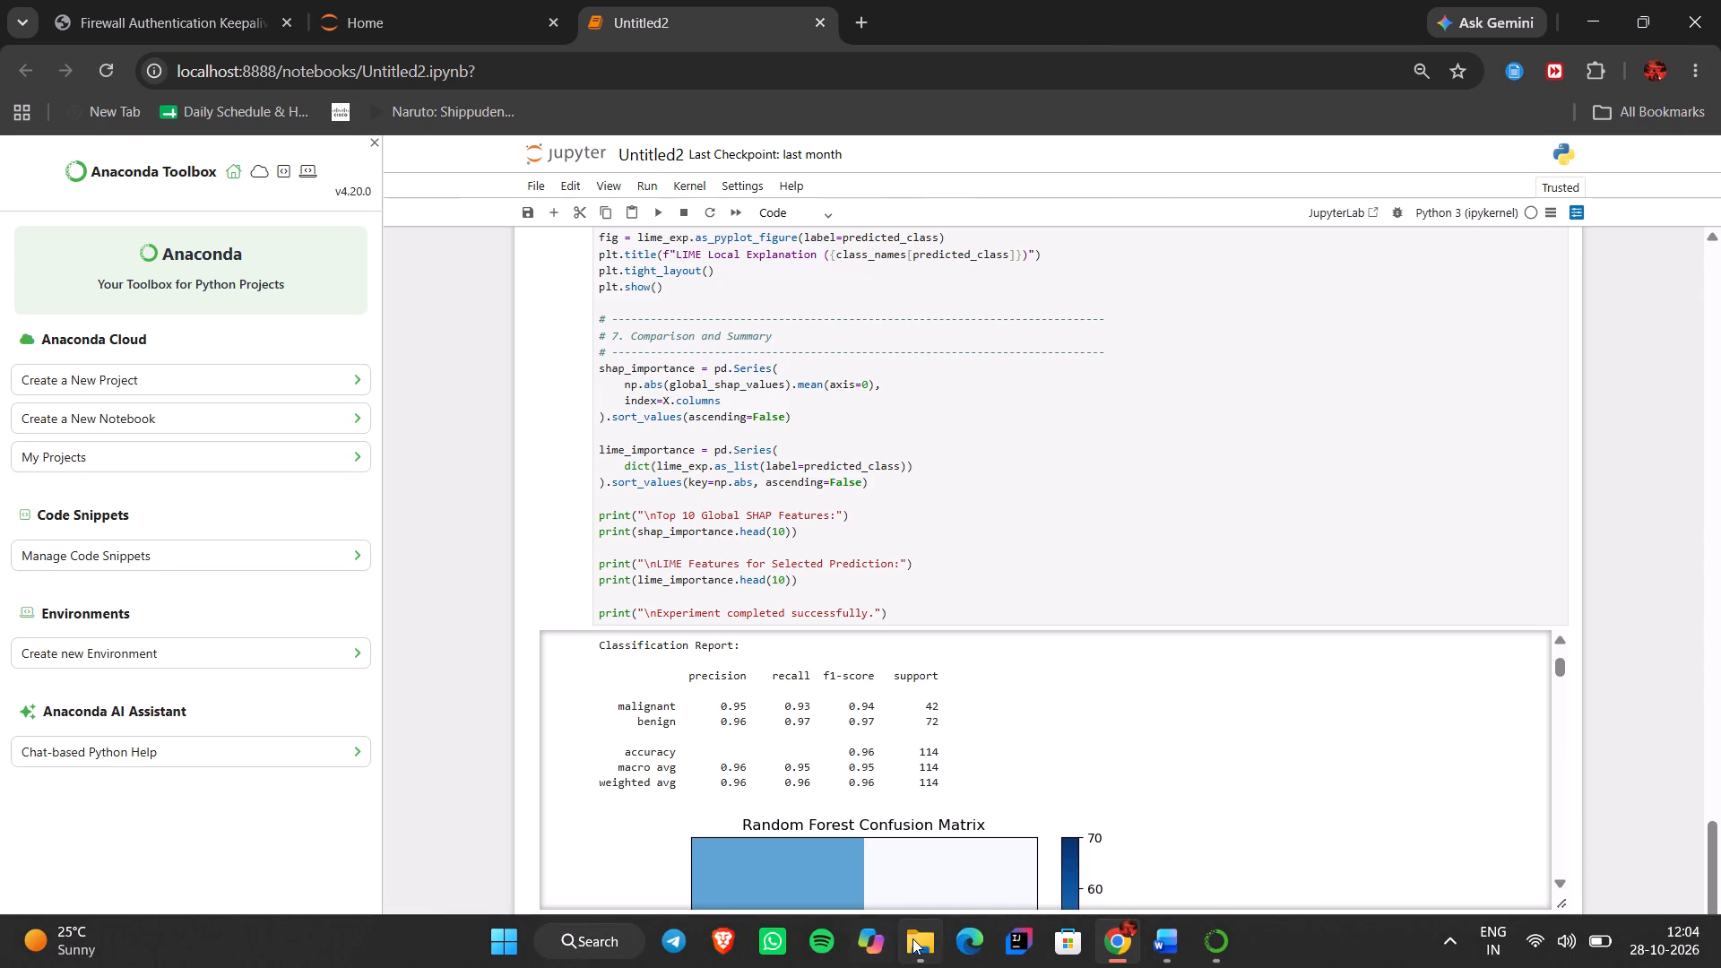
# Bring up the Downloads folder with the exported PDFs and switch to WhatsApp.
pyautogui.click(912, 938)
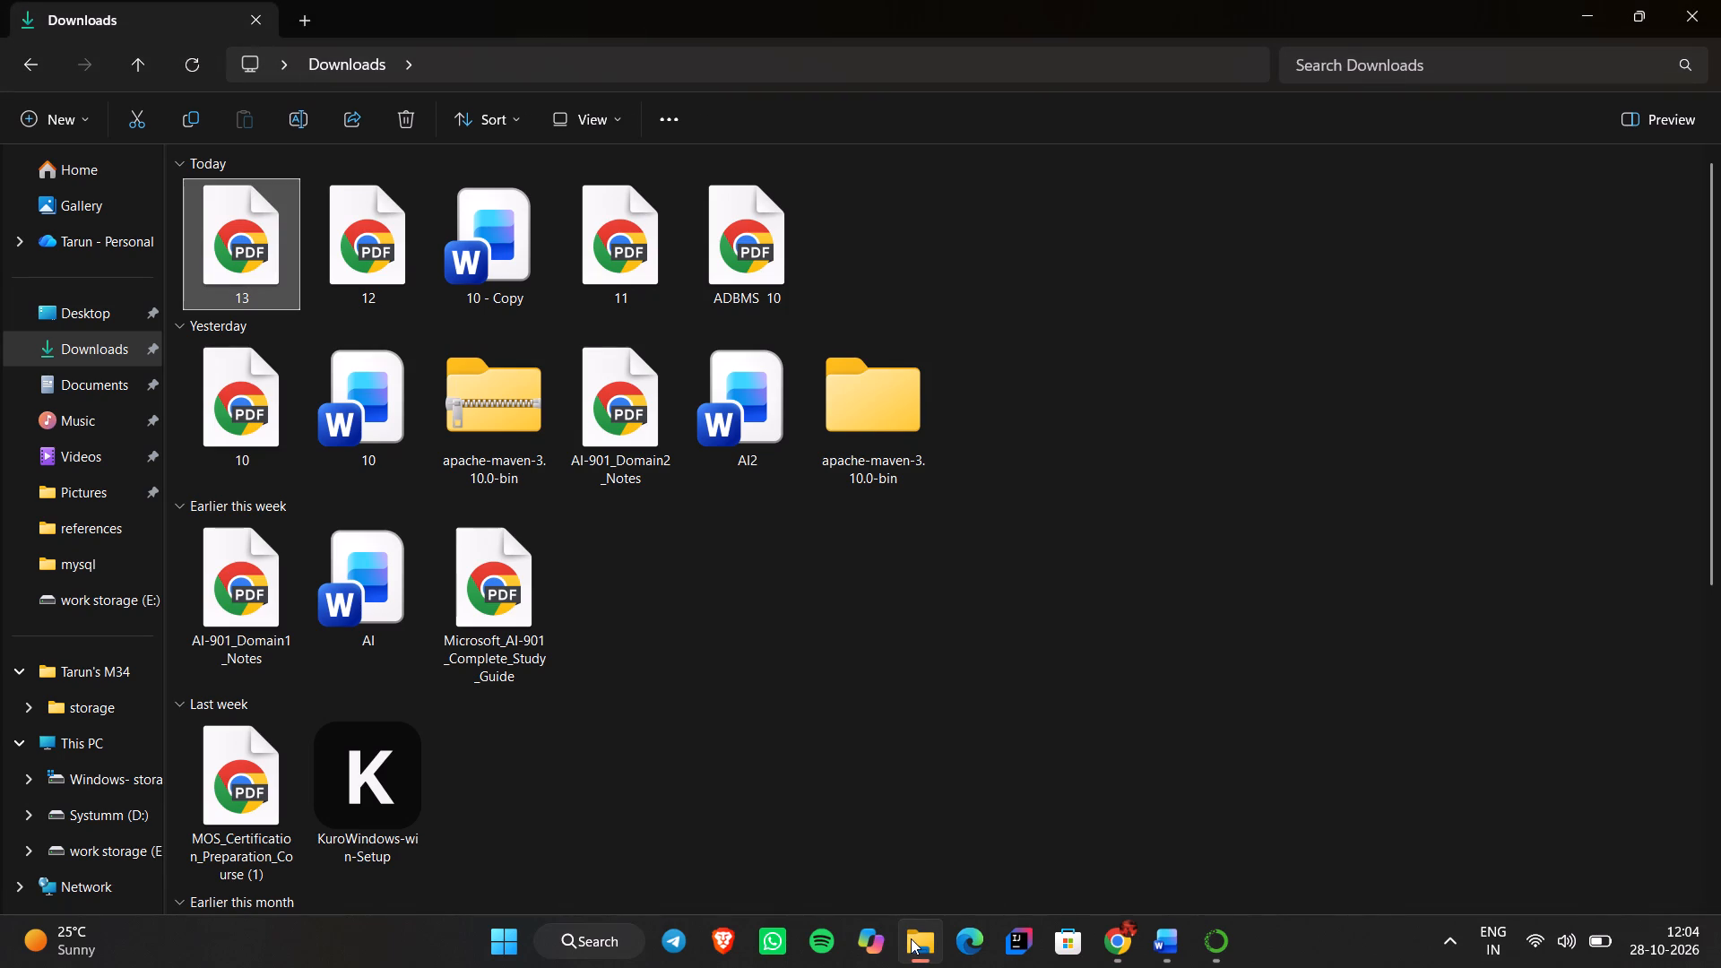
pyautogui.click(771, 941)
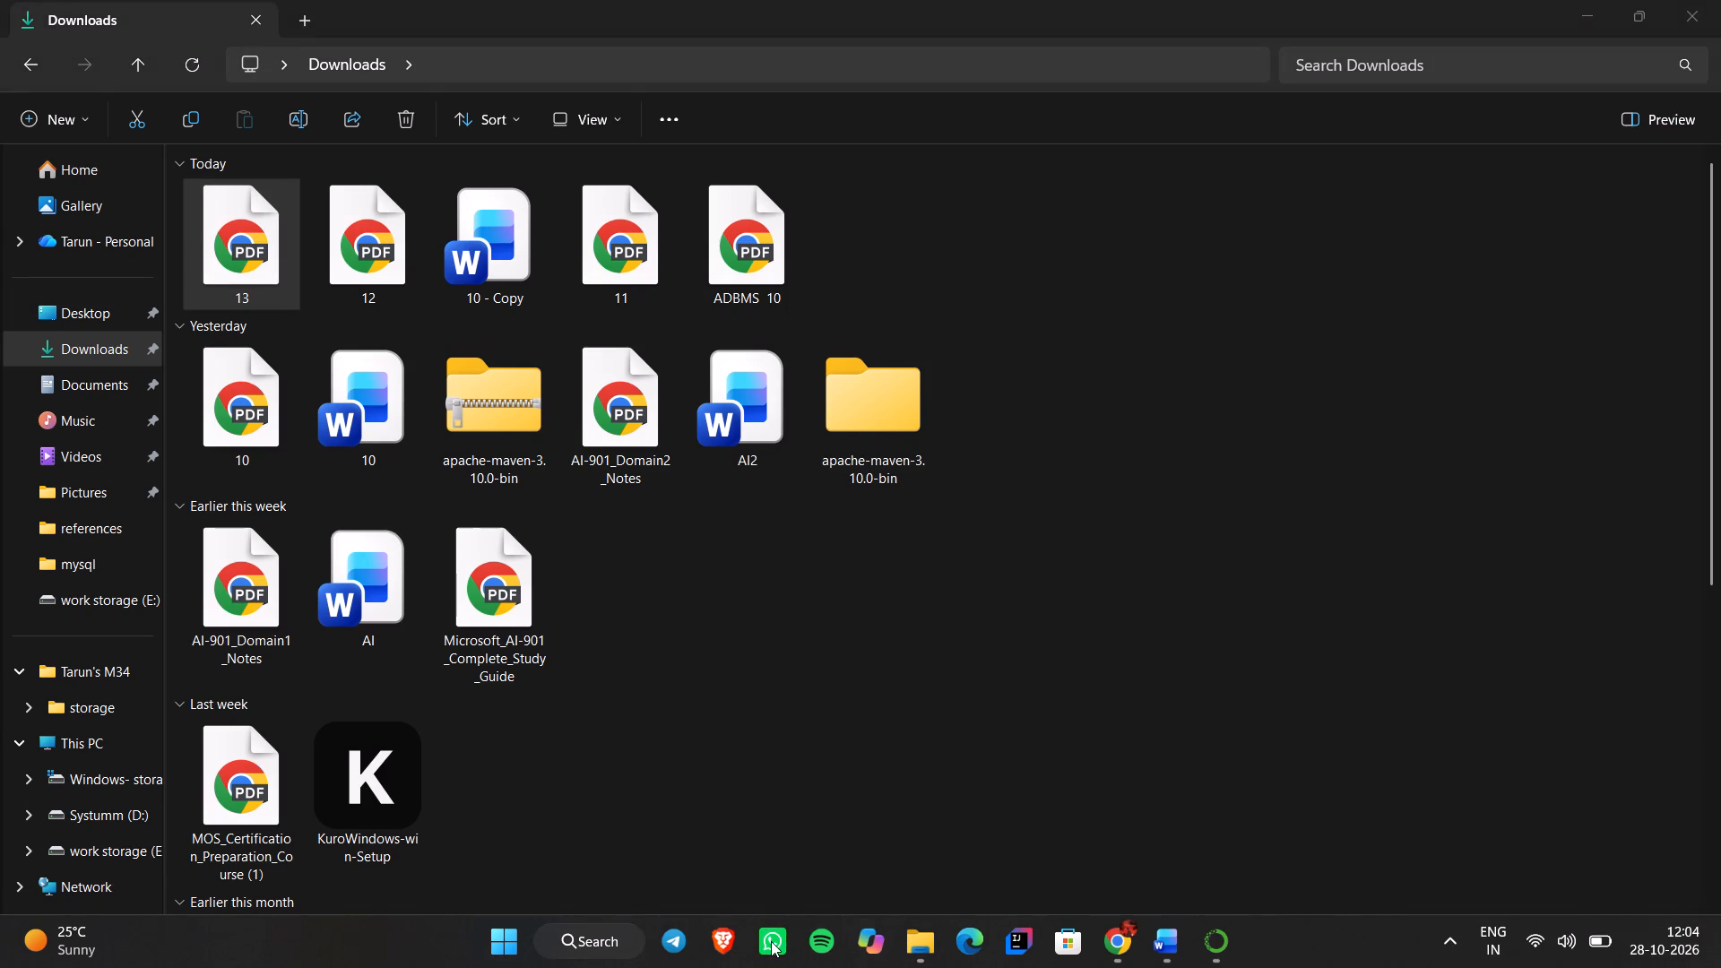
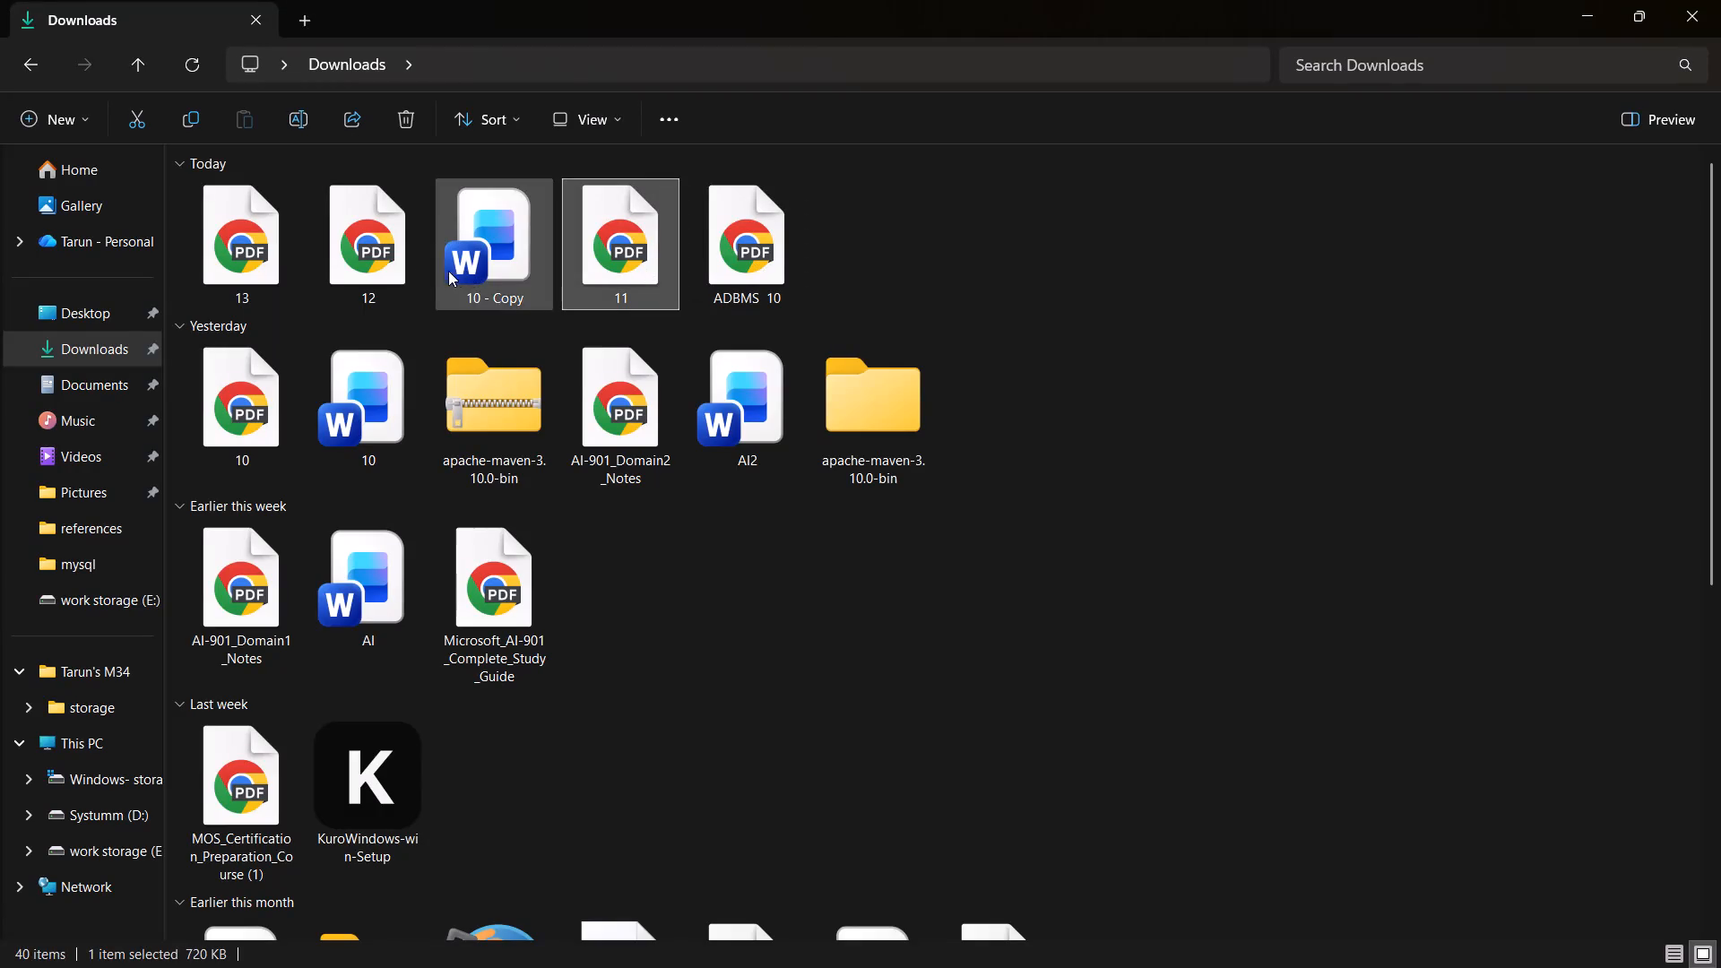
# Copy the PDF files 10, 11, 12 and 13 together from the Downloads folder.
pyautogui.click(384, 265)
pyautogui.click(250, 253)
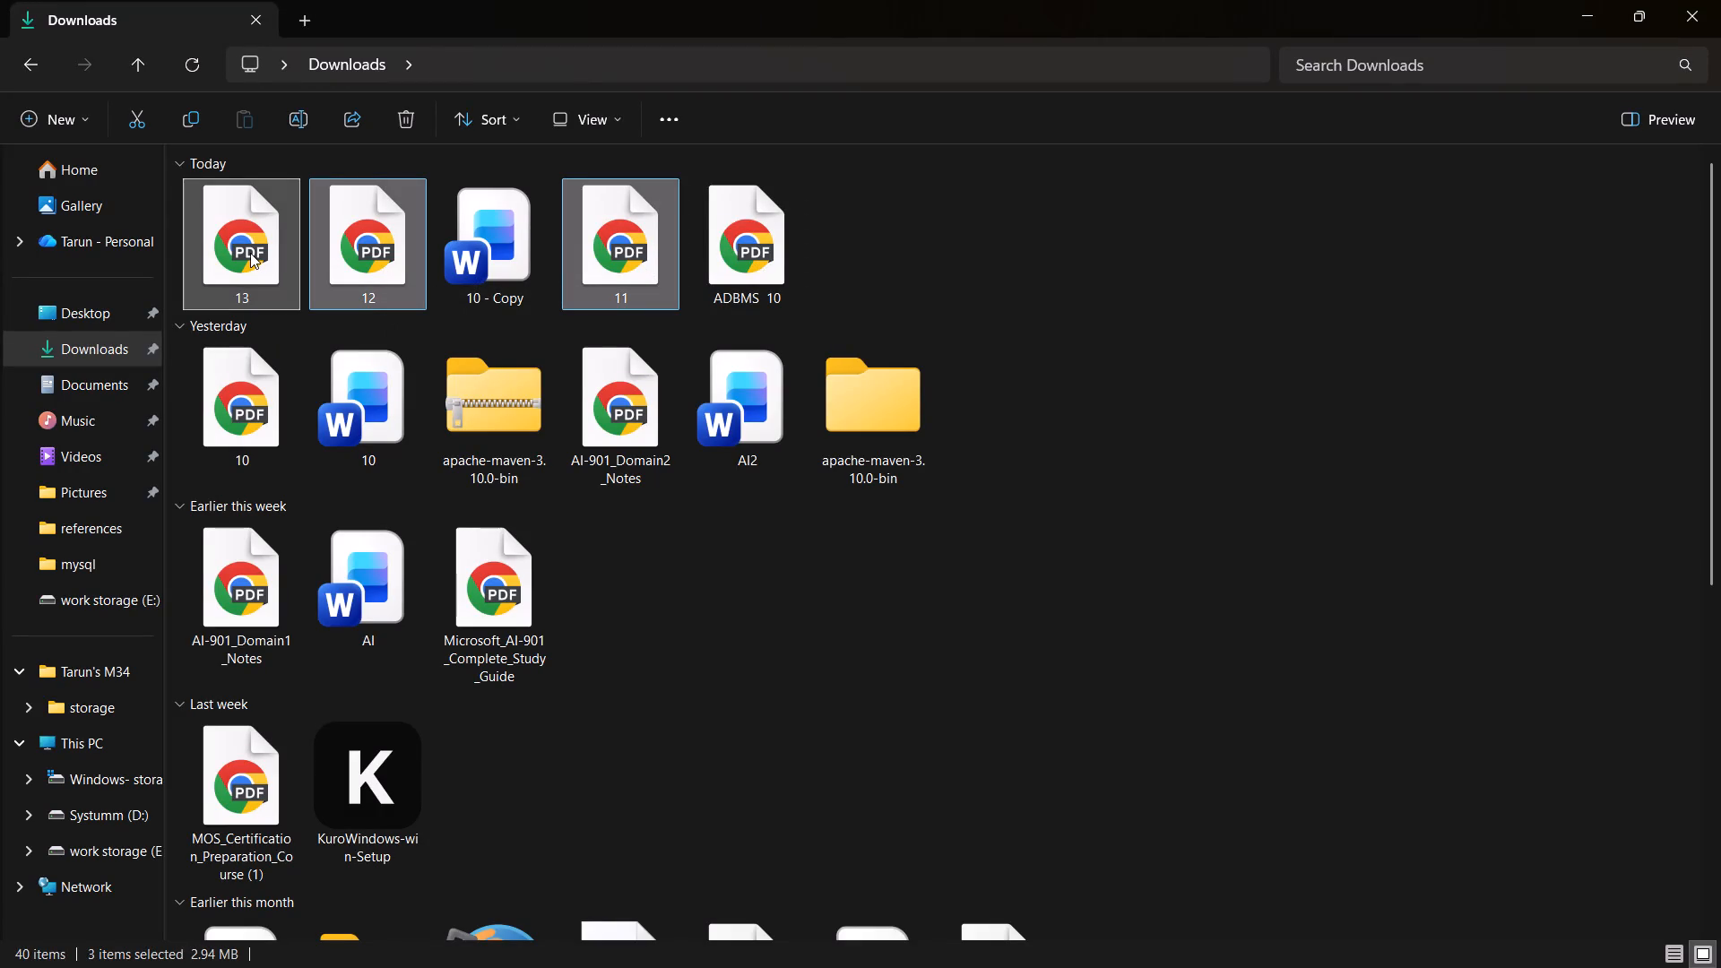
pyautogui.click(235, 418)
pyautogui.hotkey('ctrl', 'c')
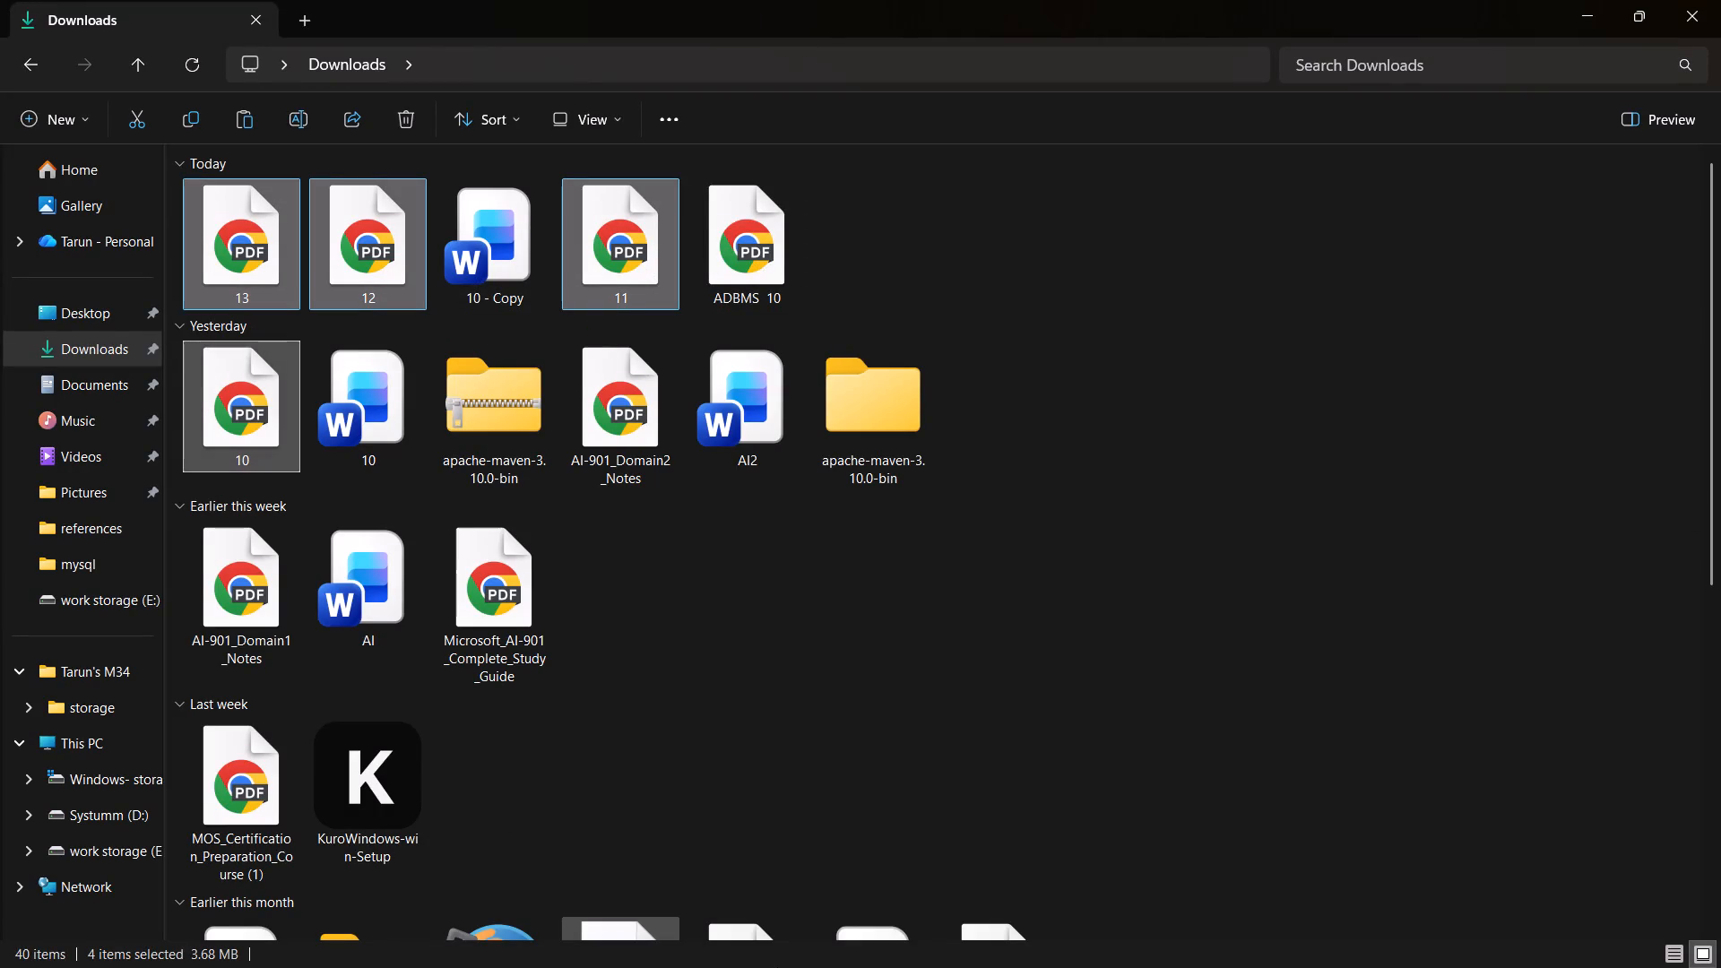
# Clear the folder and browser windows away and close the Word document 10 - Copy, saving its changes in Downloads.
pyautogui.click(1586, 1)
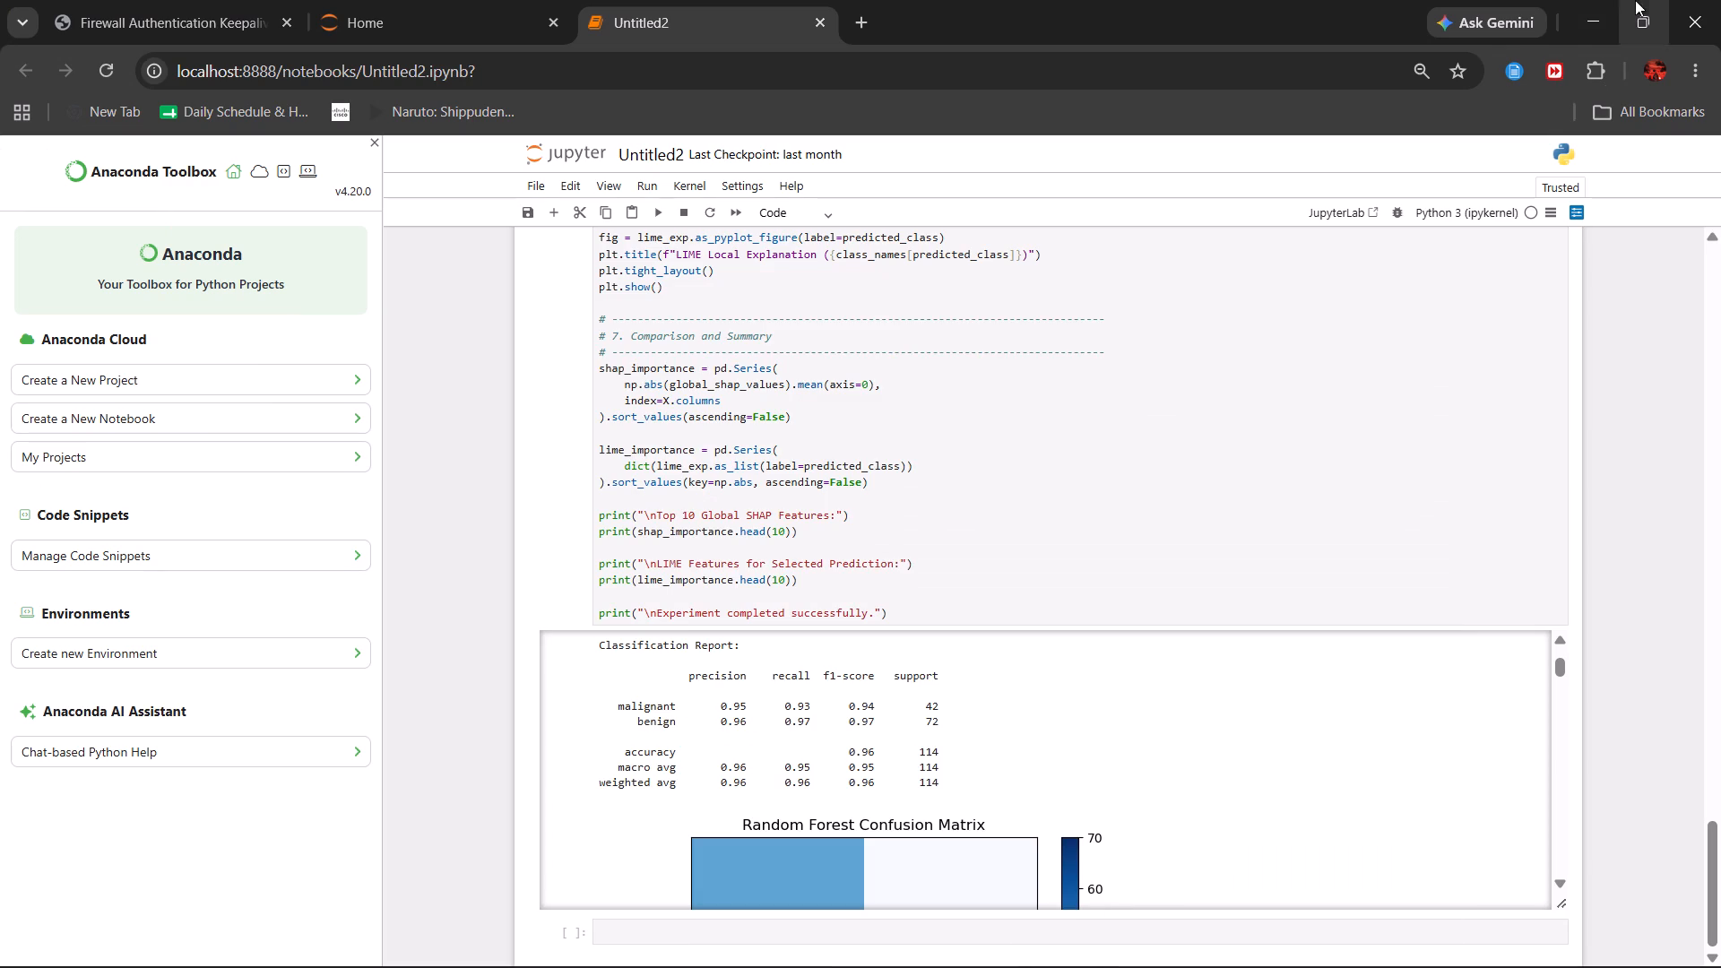
pyautogui.click(1586, 0)
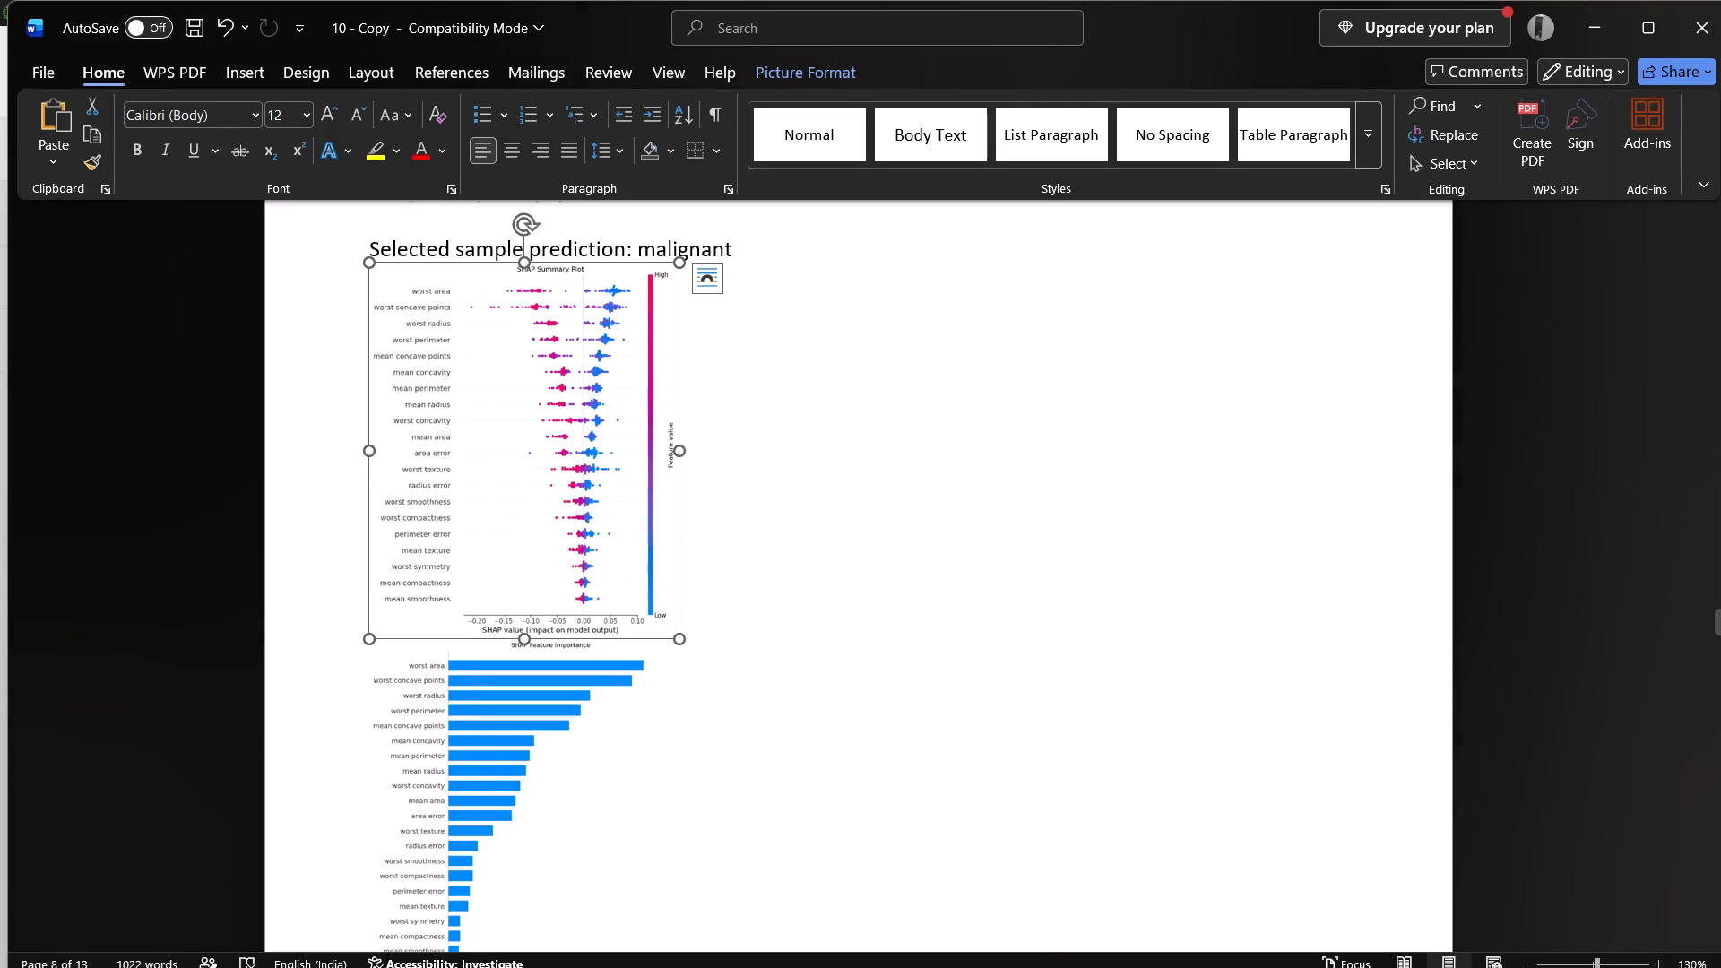
pyautogui.click(1720, 0)
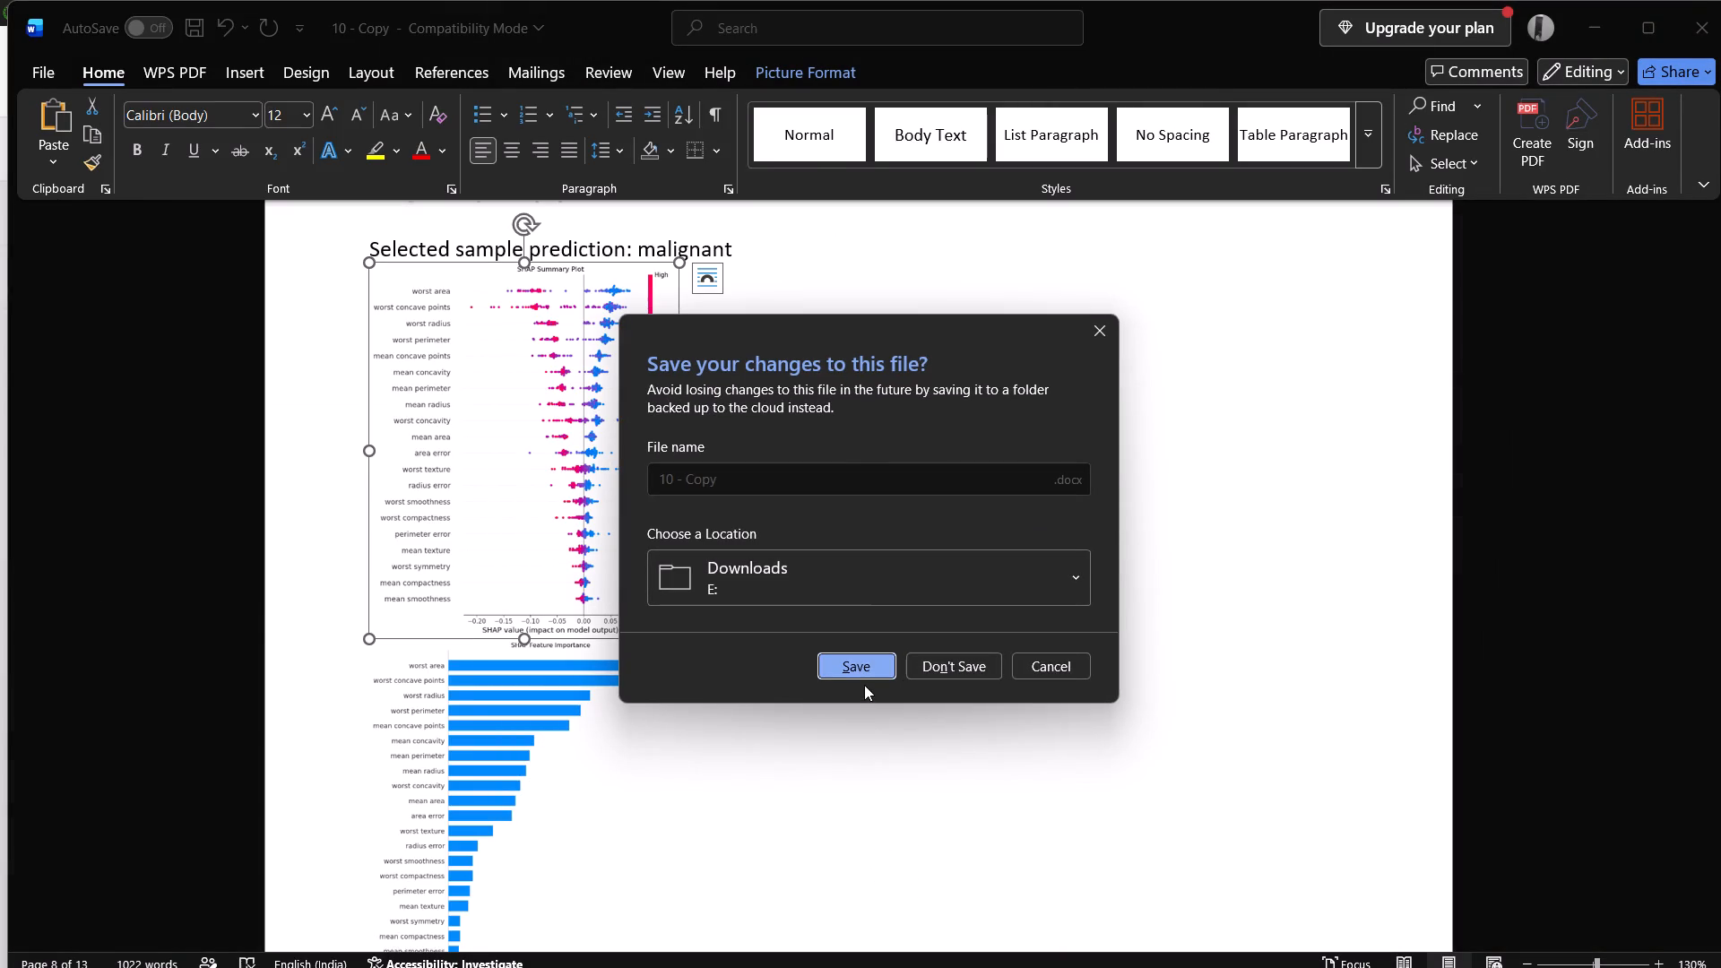
pyautogui.click(865, 658)
# Close Anaconda Navigator.
pyautogui.click(1720, 7)
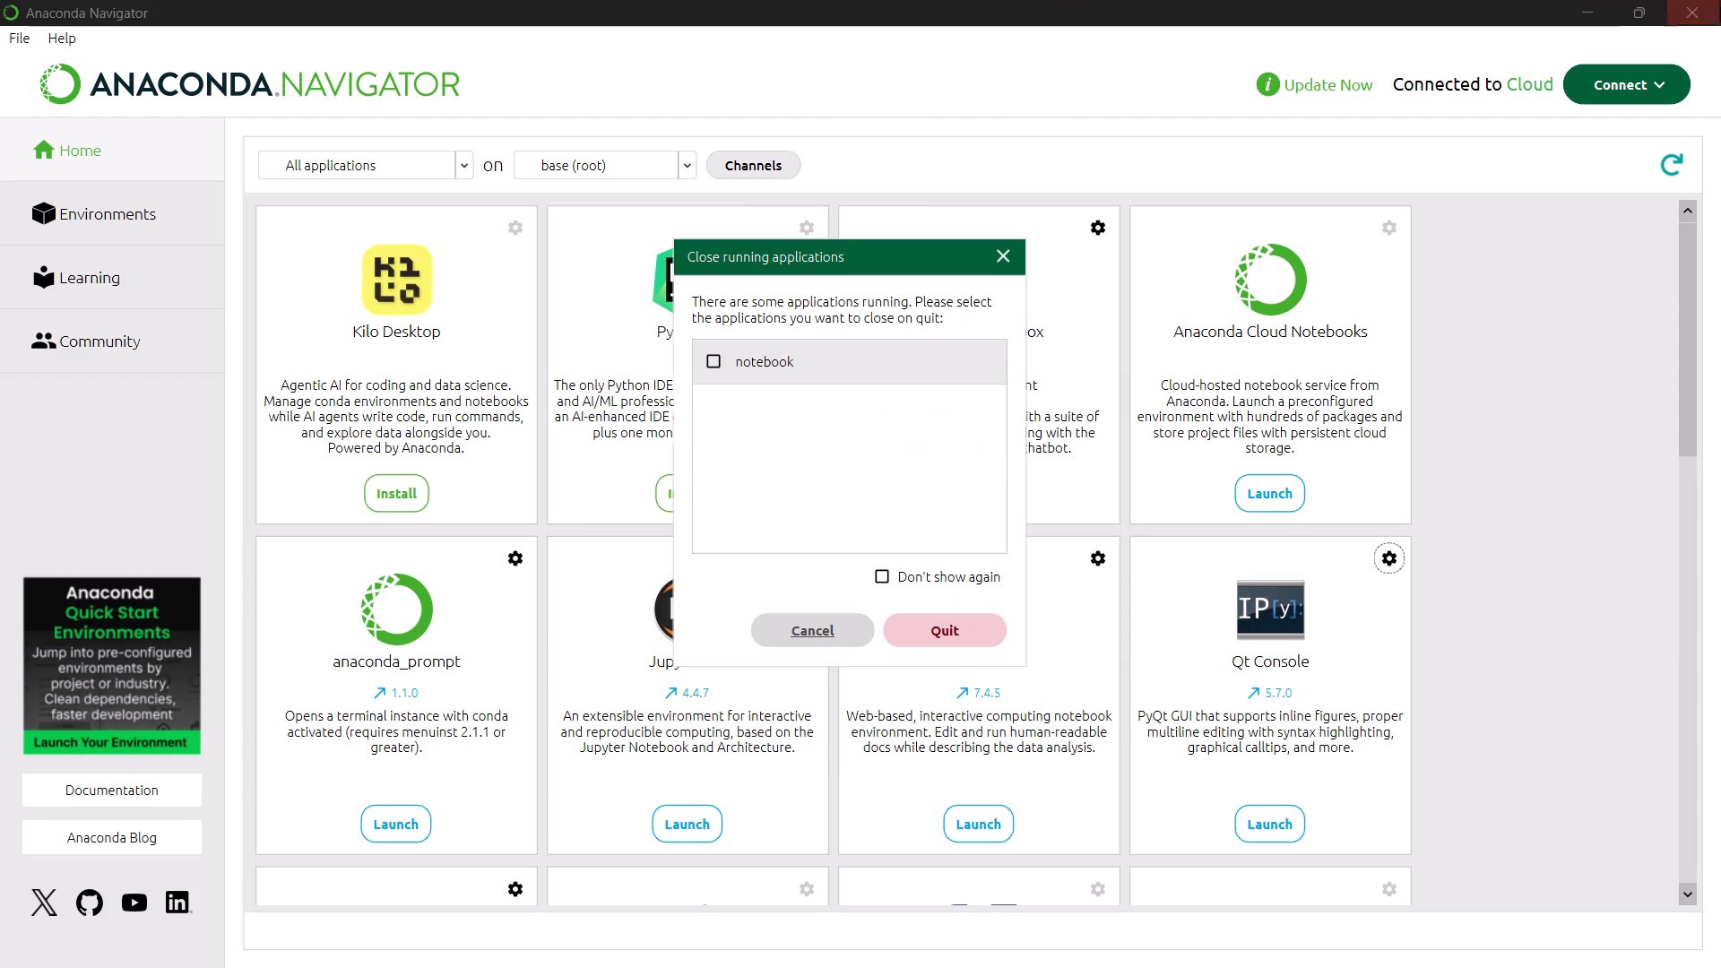
# Quit Anaconda Navigator without selecting the running notebook application for closing, and approve the quit request.
pyautogui.click(942, 642)
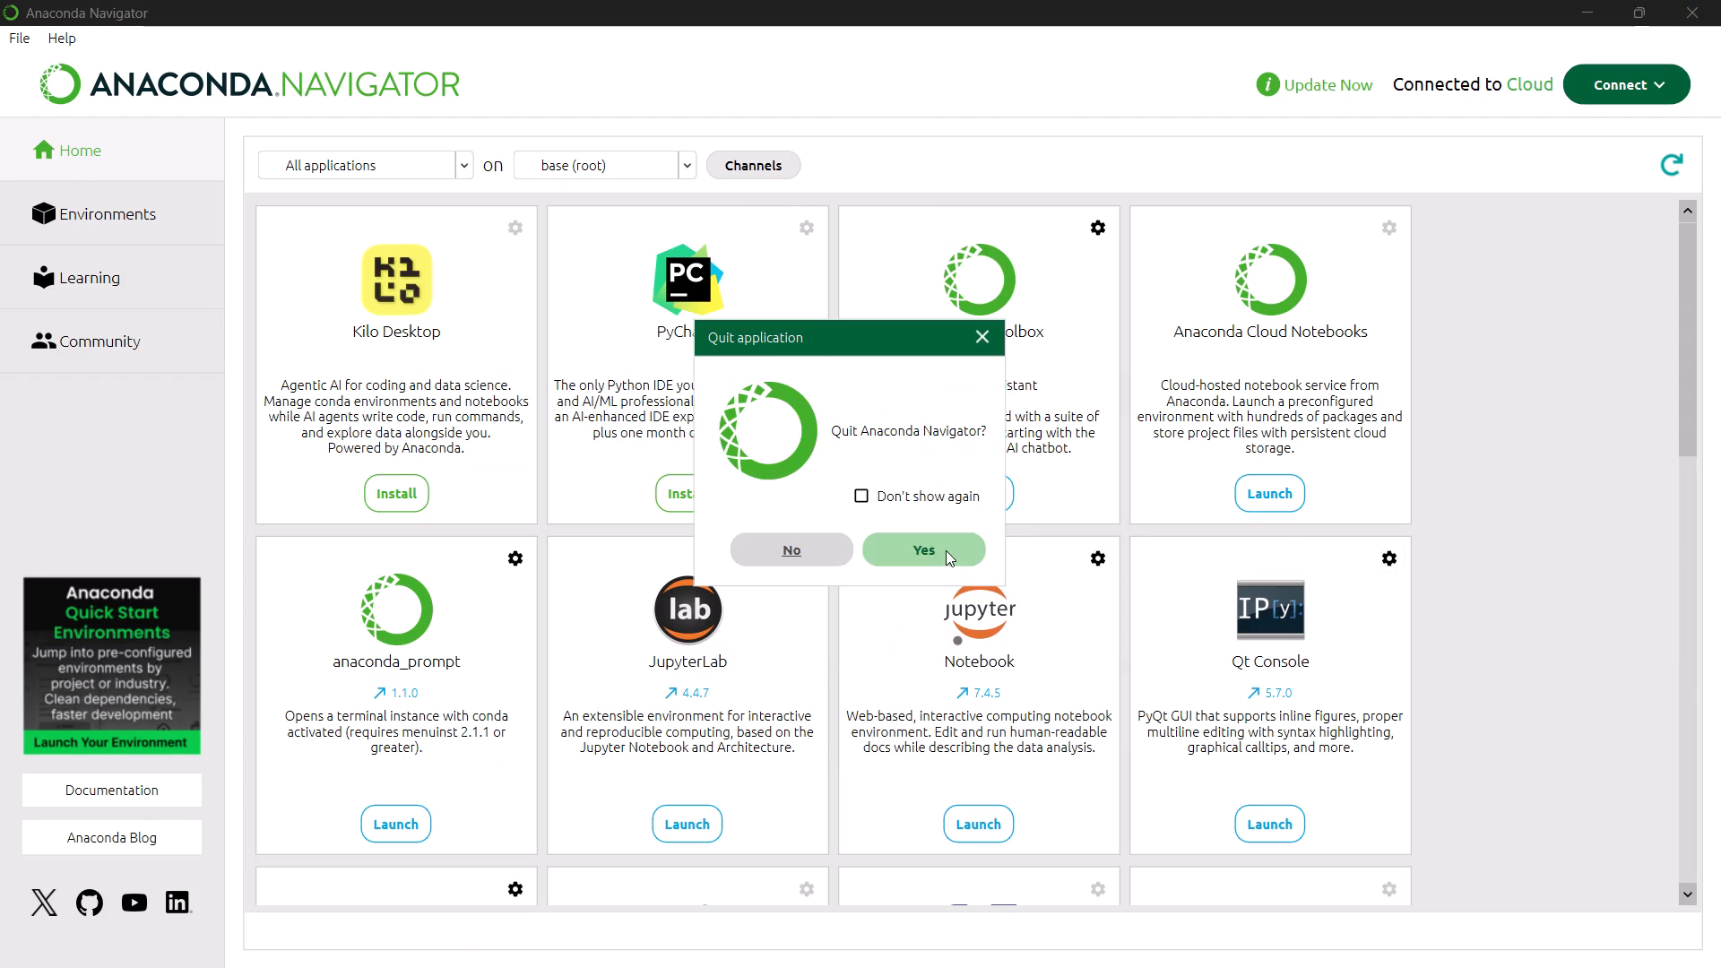
pyautogui.click(946, 550)
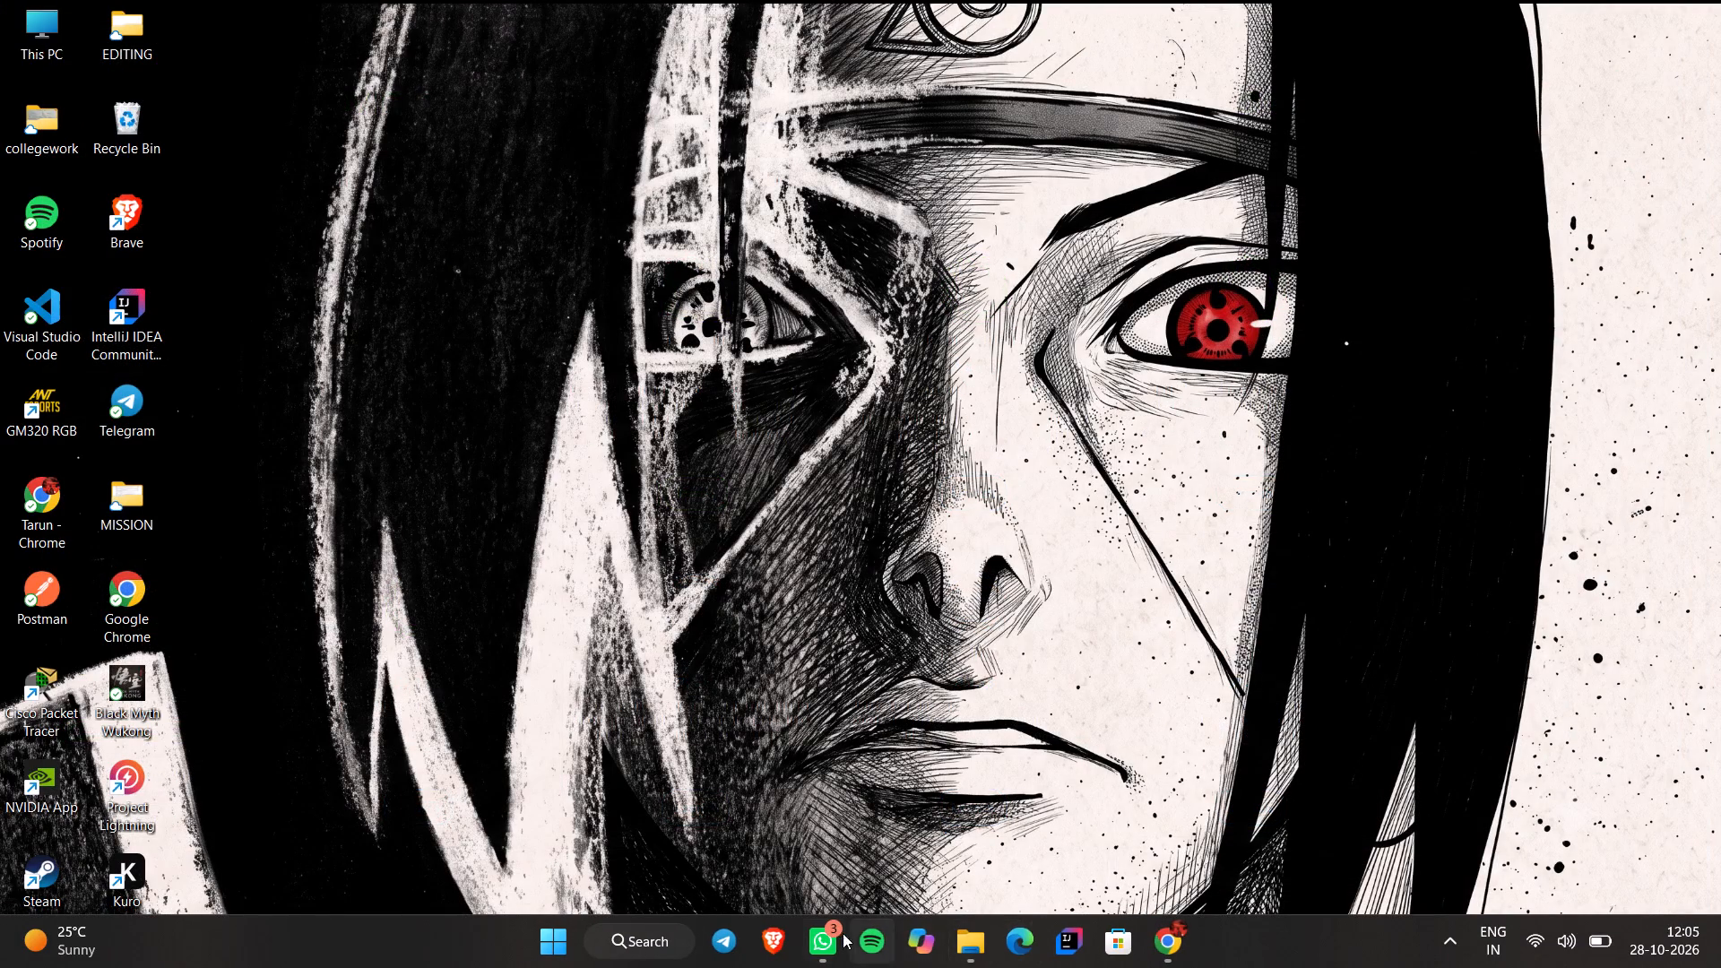
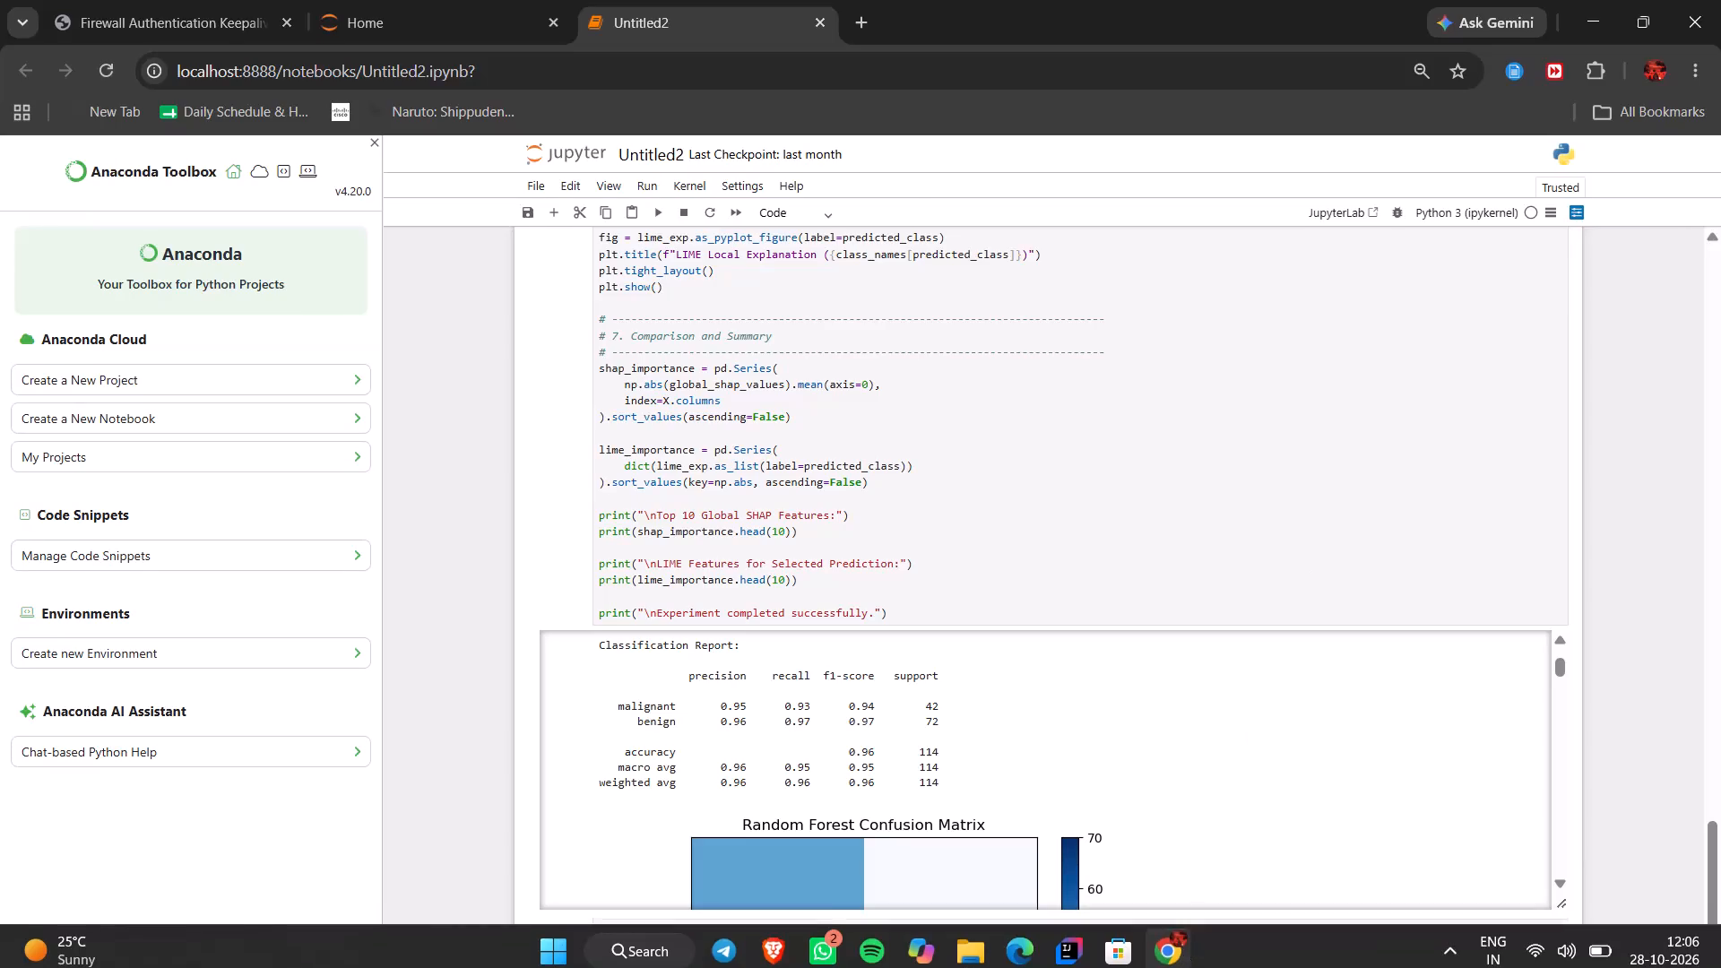
# Close the Untitled2 notebook and the Jupyter Home page, leaving the firewall authentication page open.
pyautogui.click(821, 17)
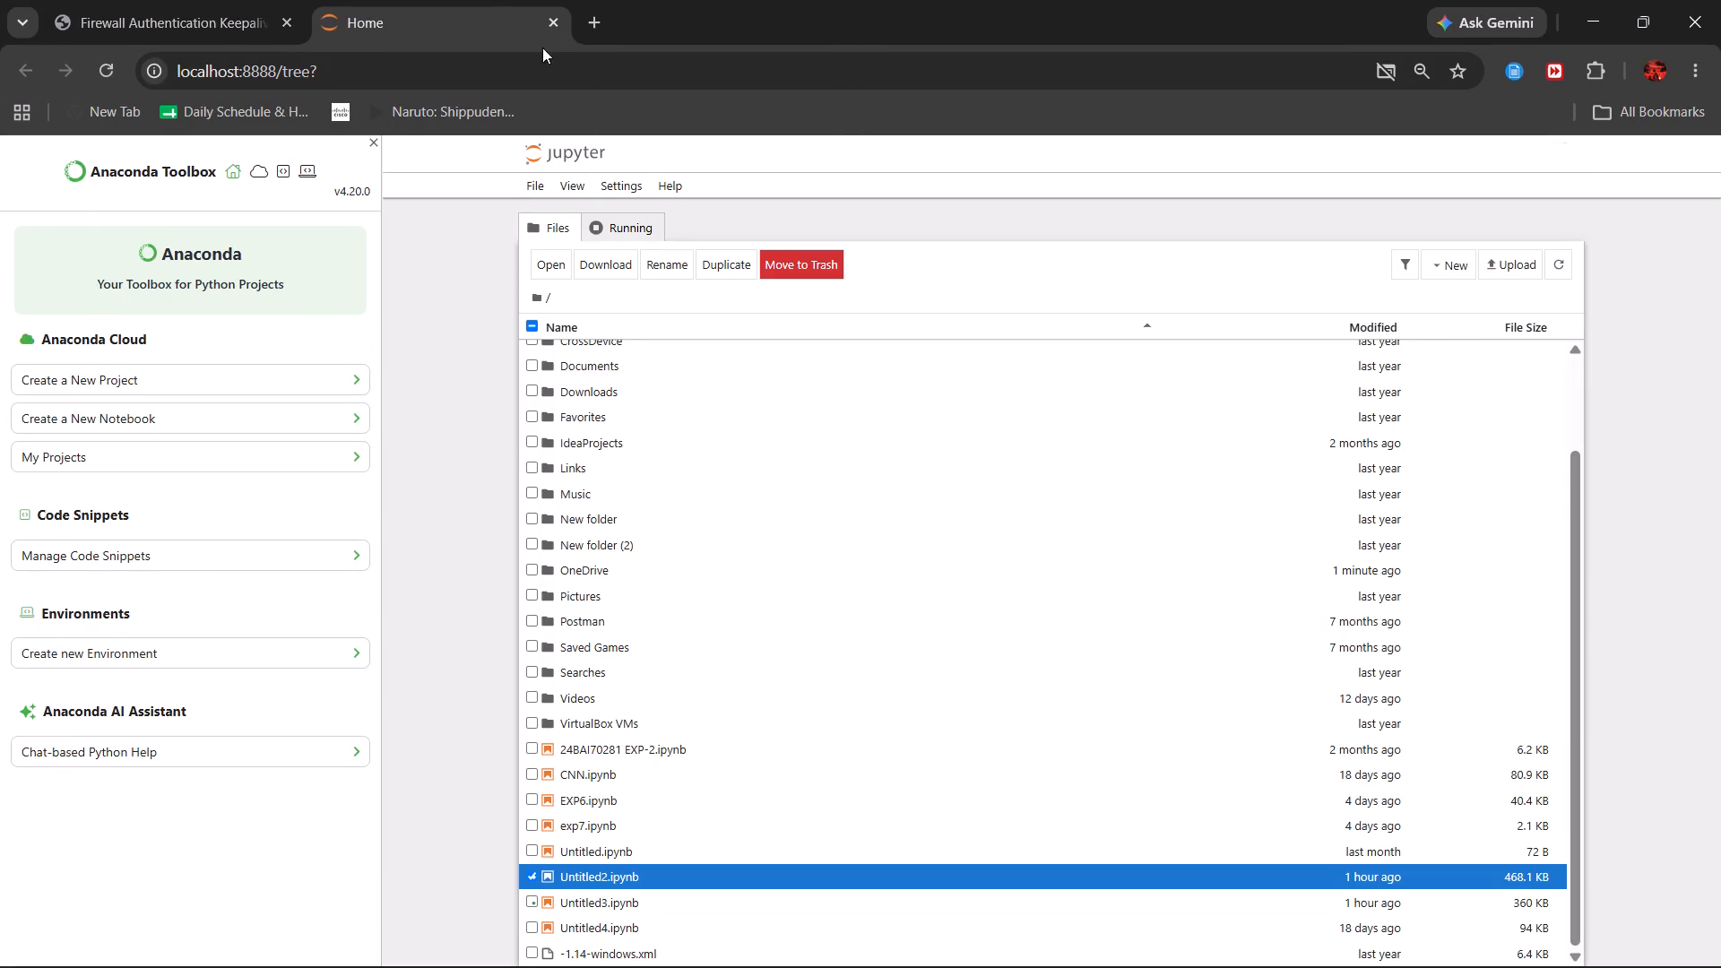
pyautogui.click(559, 20)
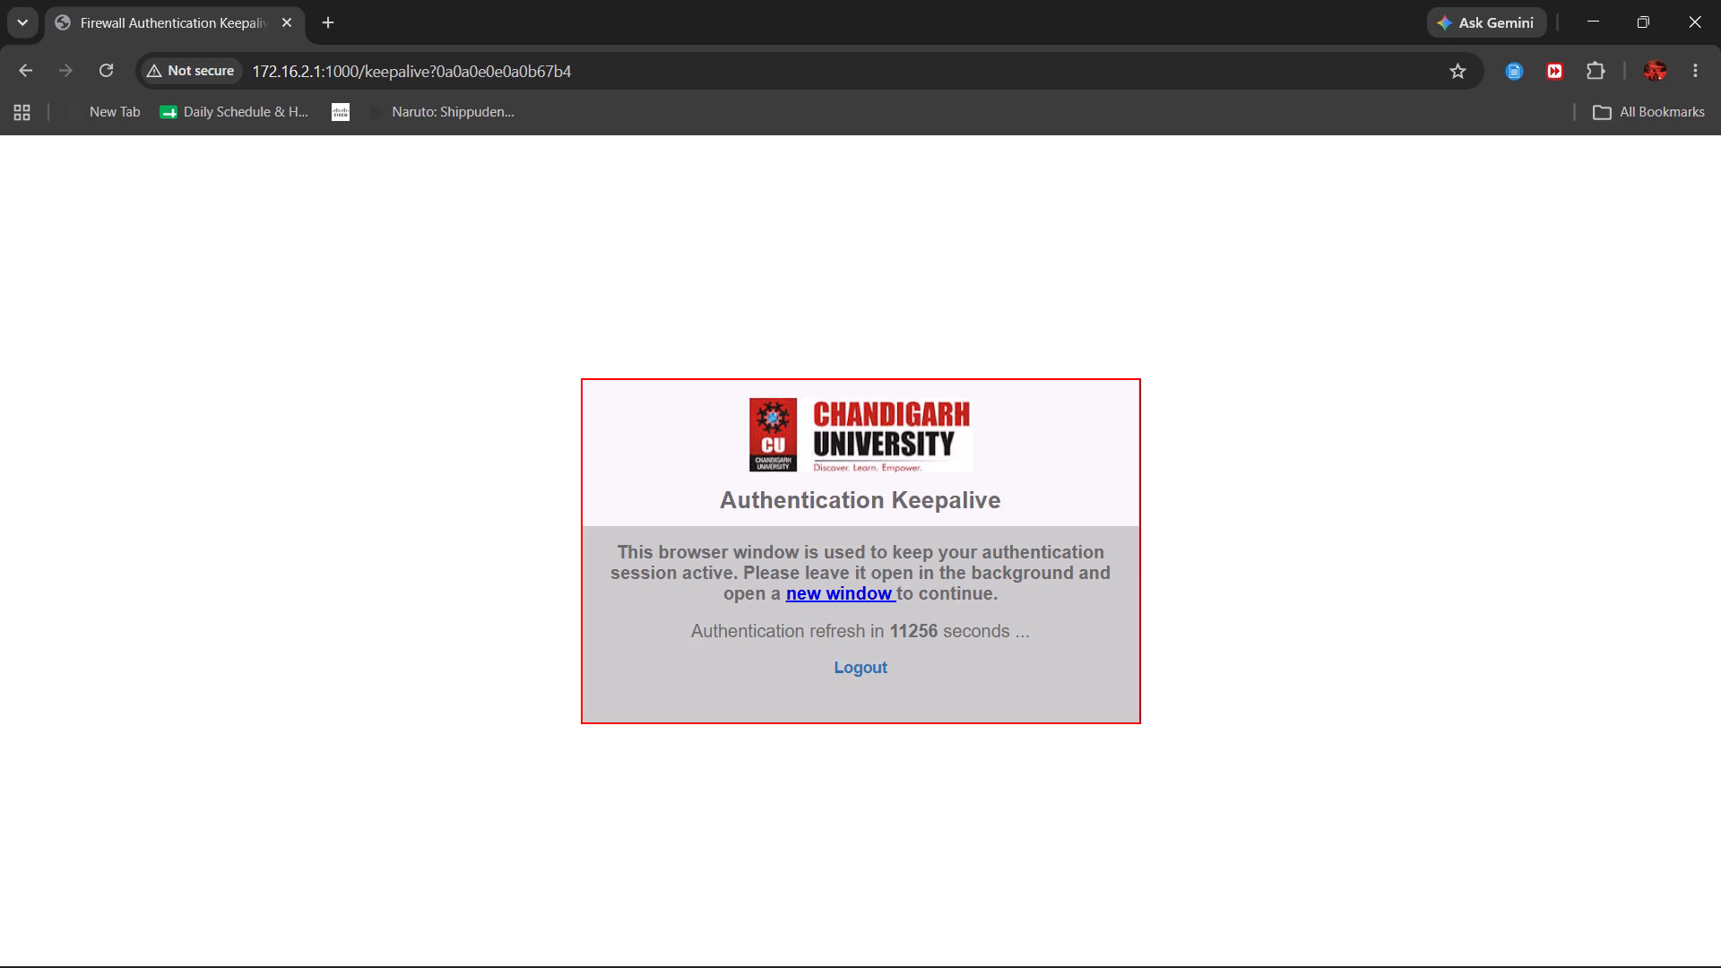
# Open Windows Search to find an app.
pyautogui.click(656, 943)
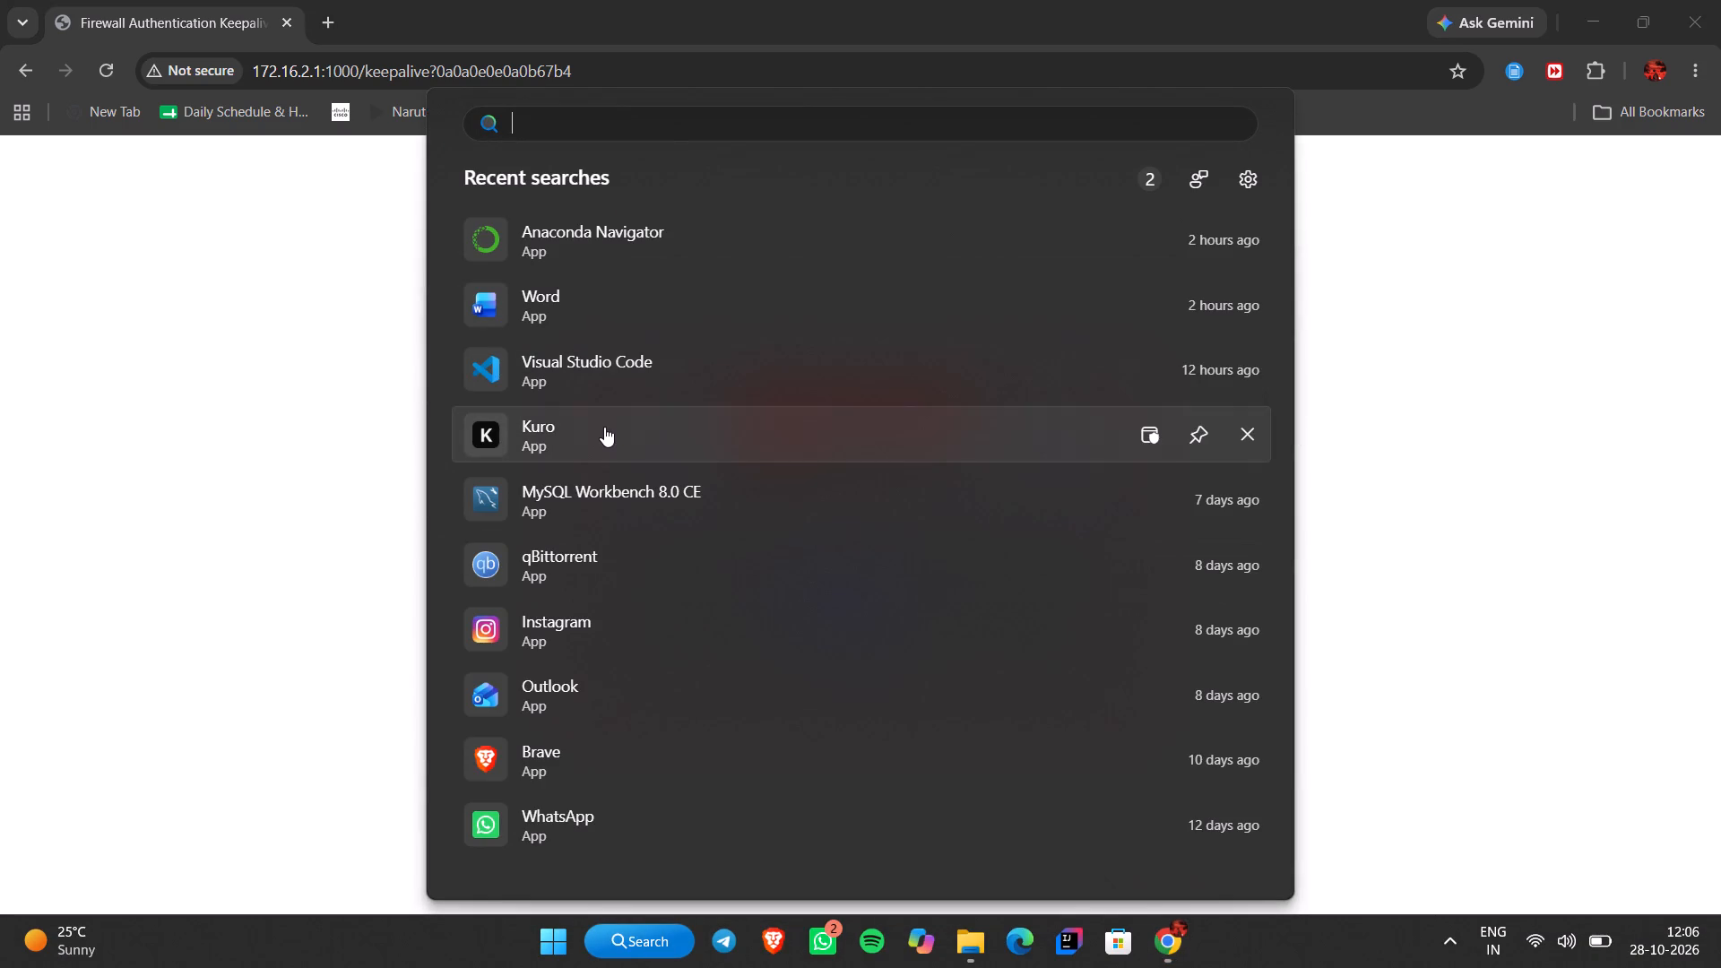
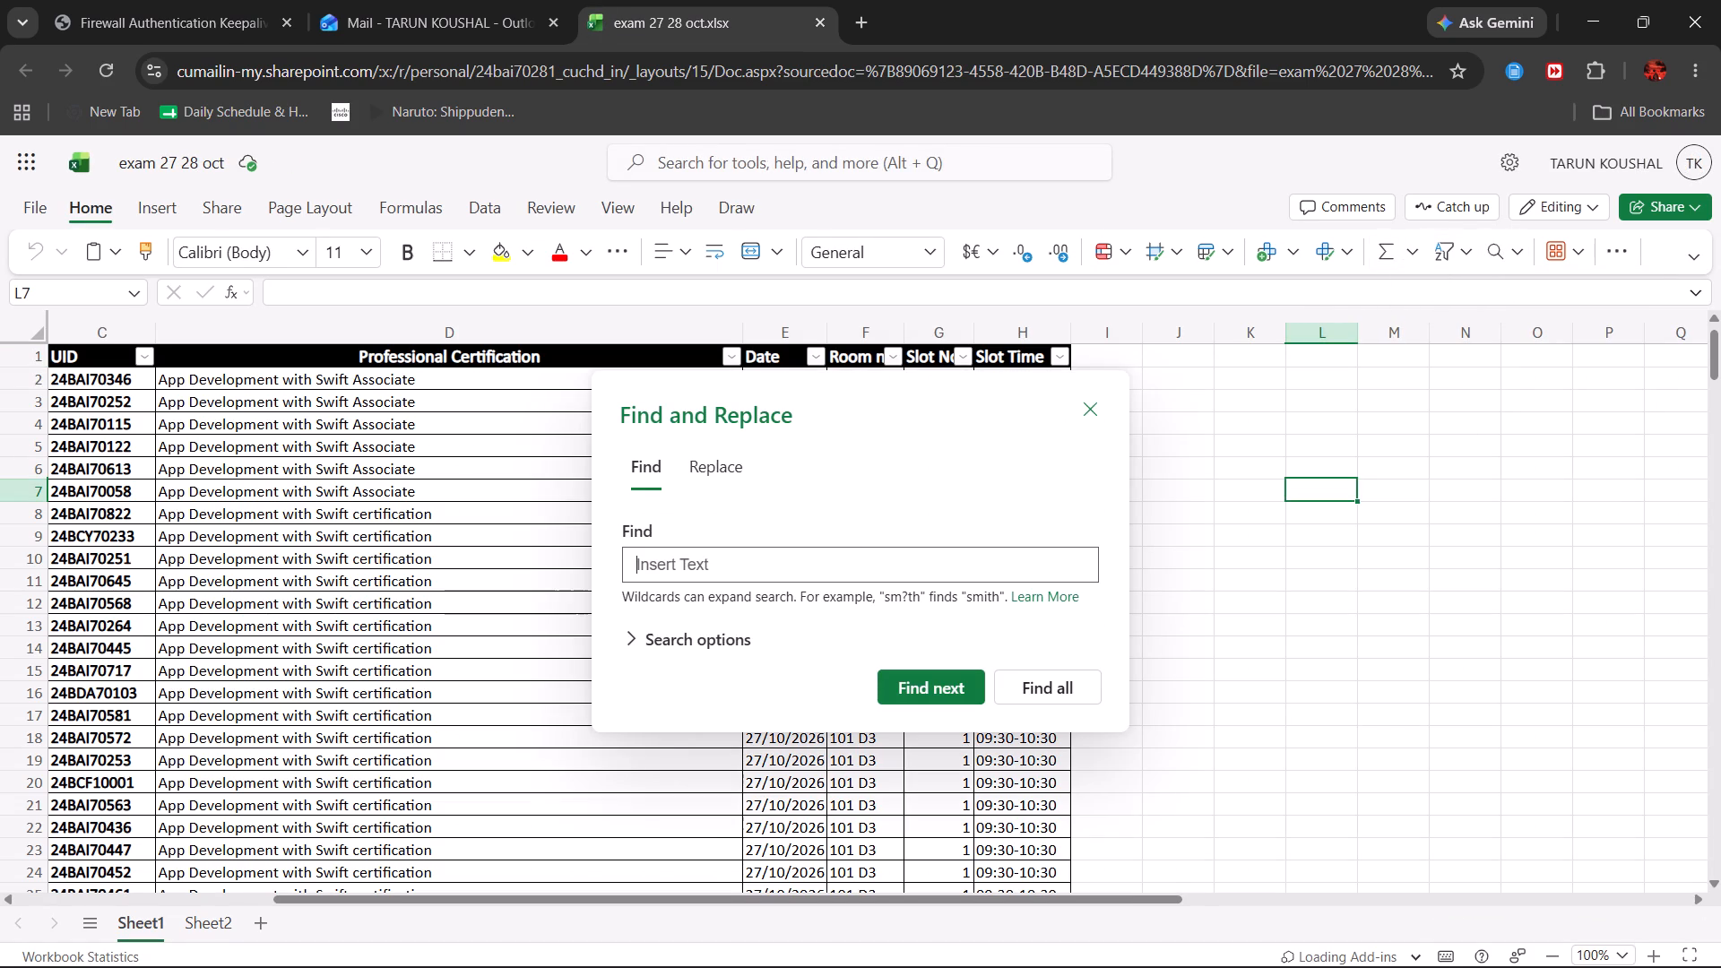
# Search Sheet1 of the exam 27 28 oct workbook for the student's own UID.
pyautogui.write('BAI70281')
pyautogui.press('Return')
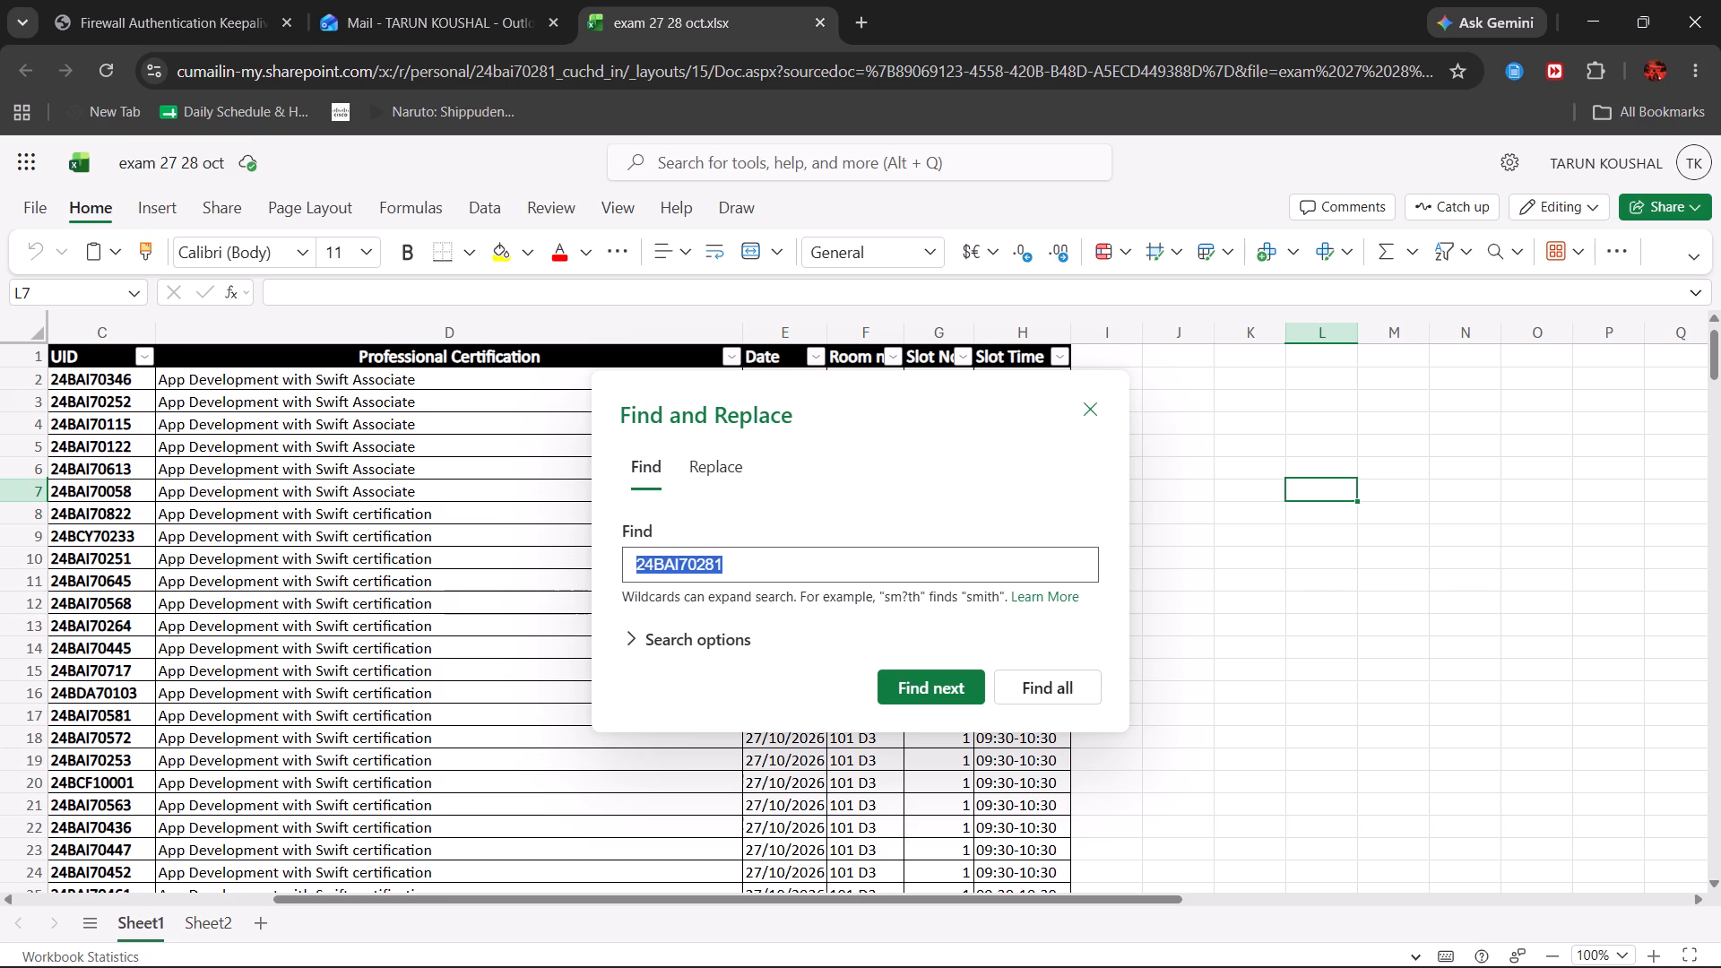
# Find the student's own UID in the exam 27 28 oct workbook and check that row's name, certification, date, room and slot time.
pyautogui.click(904, 689)
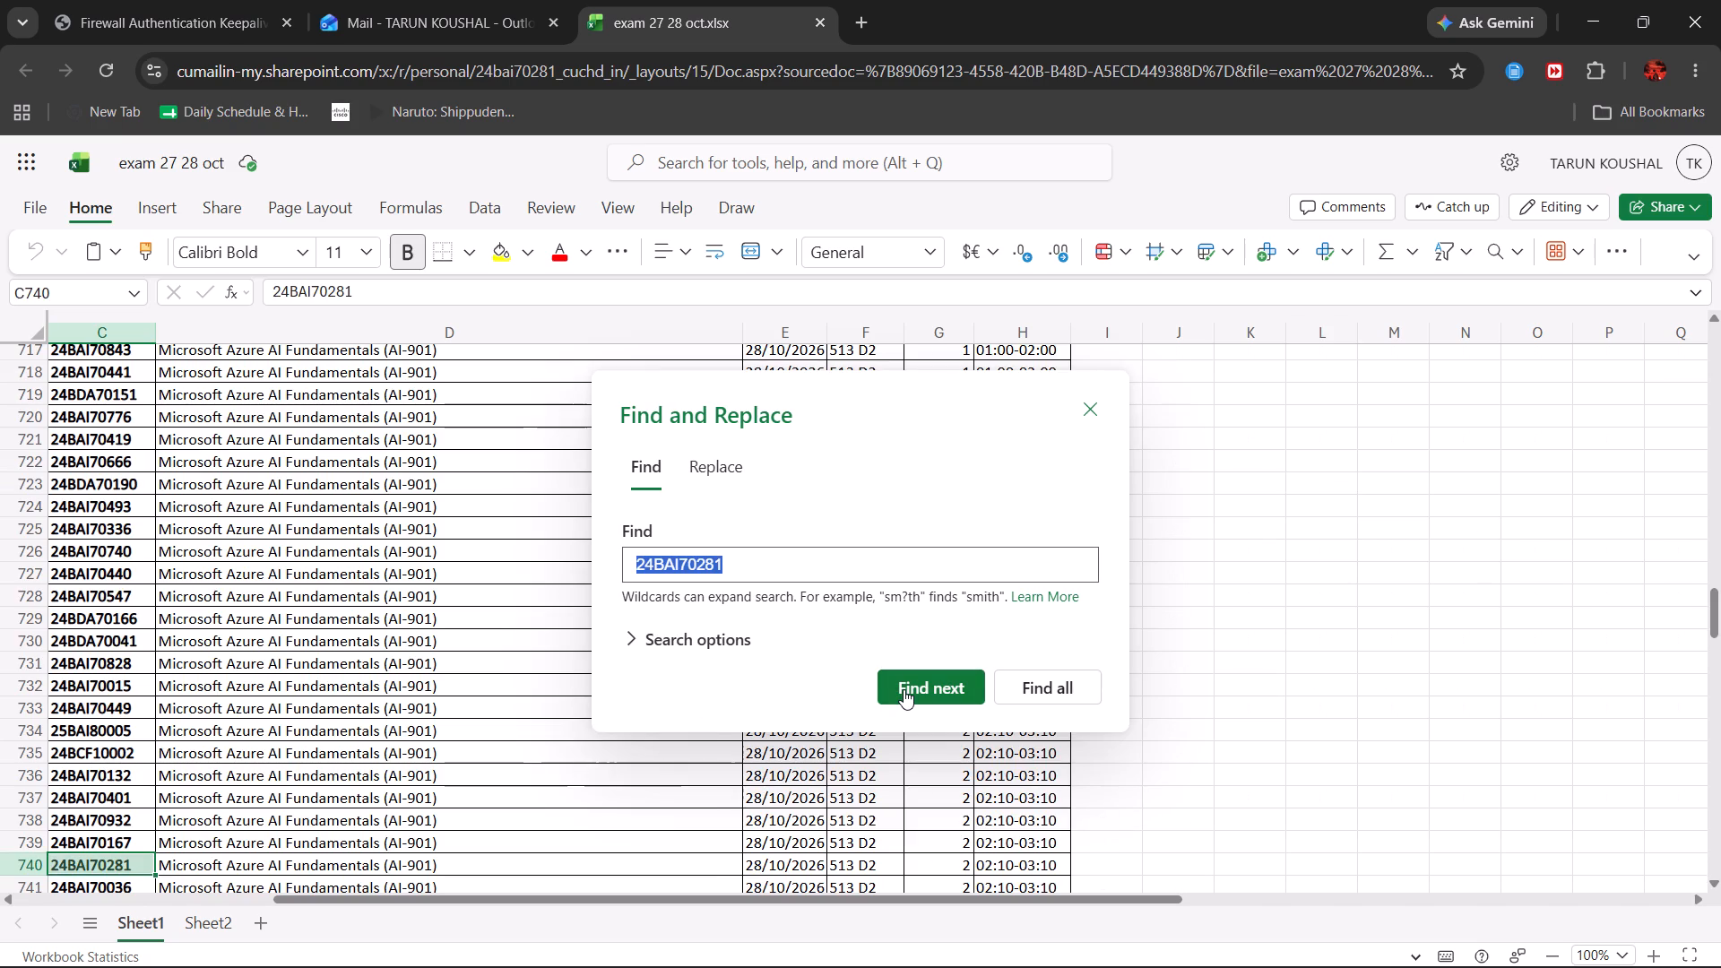
pyautogui.click(1088, 412)
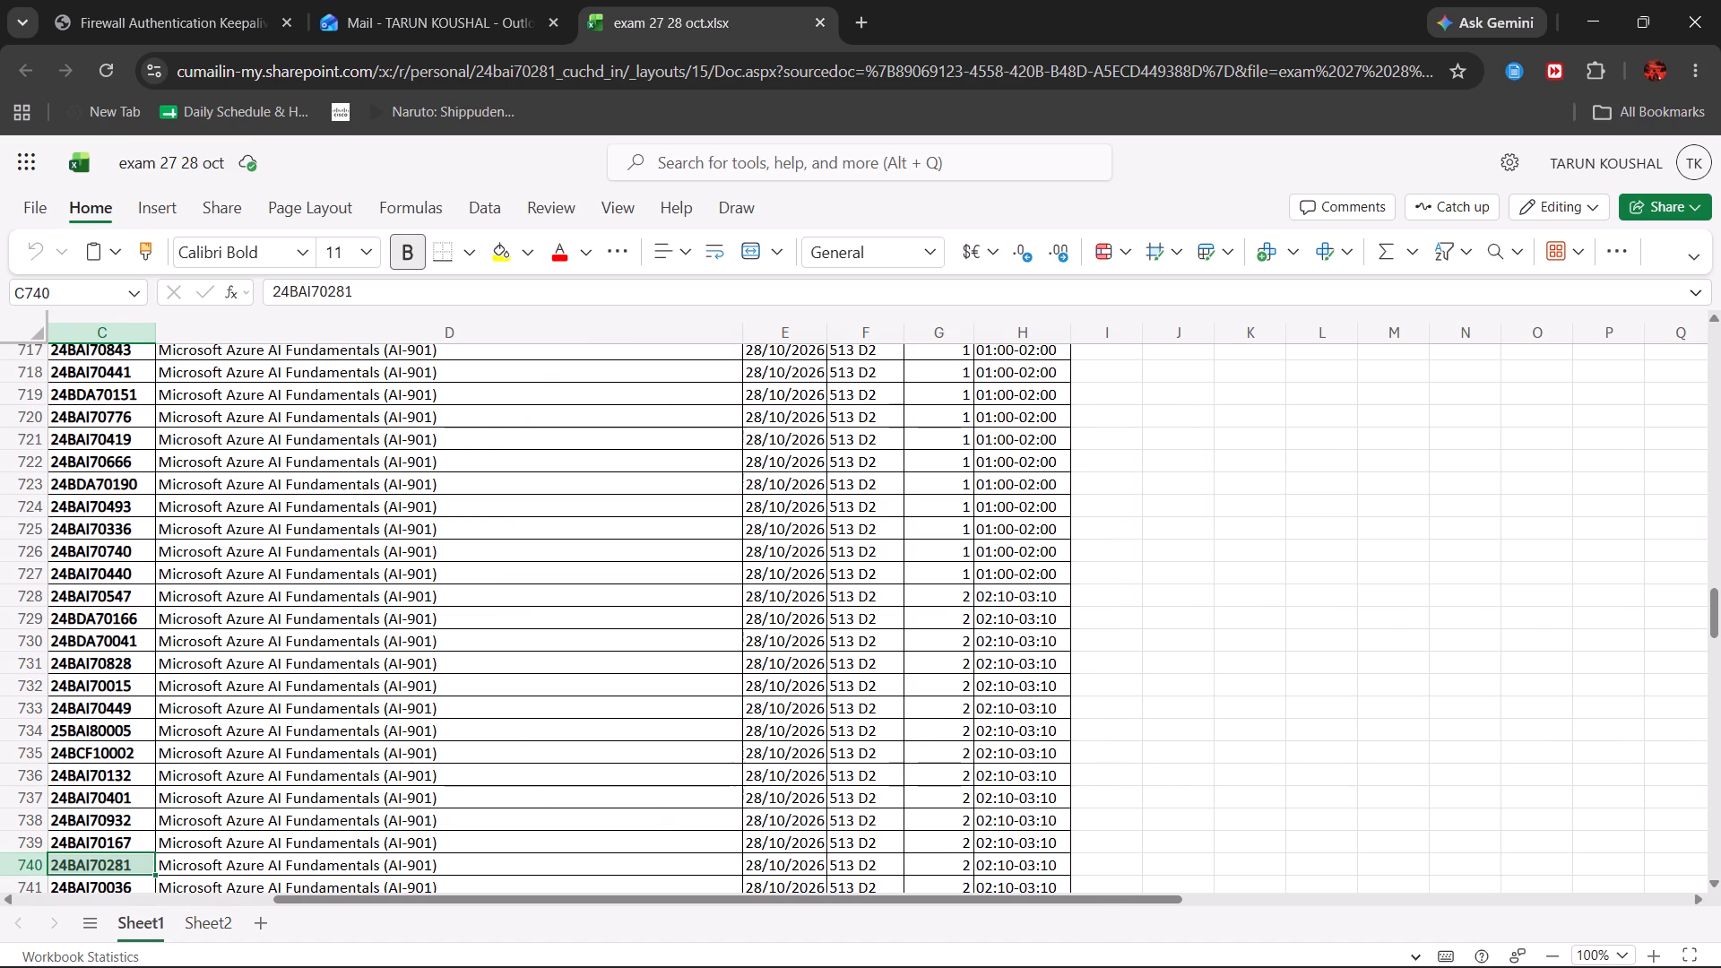
pyautogui.scroll(-2, 1088, 412)
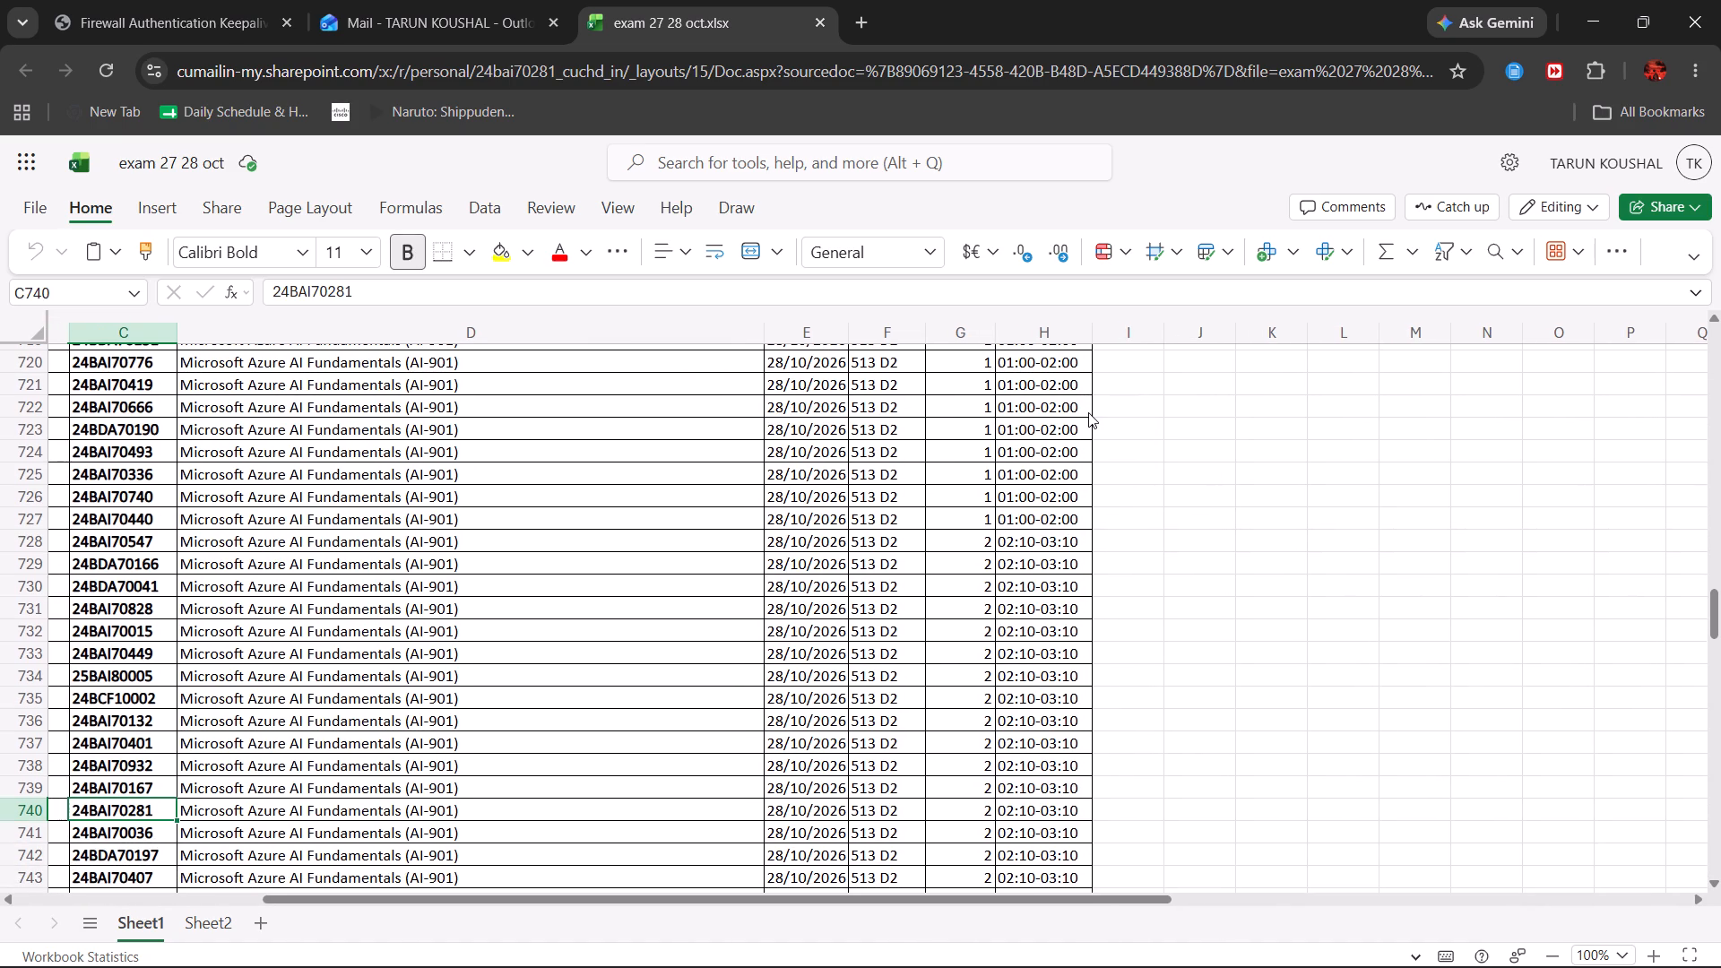
pyautogui.scroll(-1, 1088, 412)
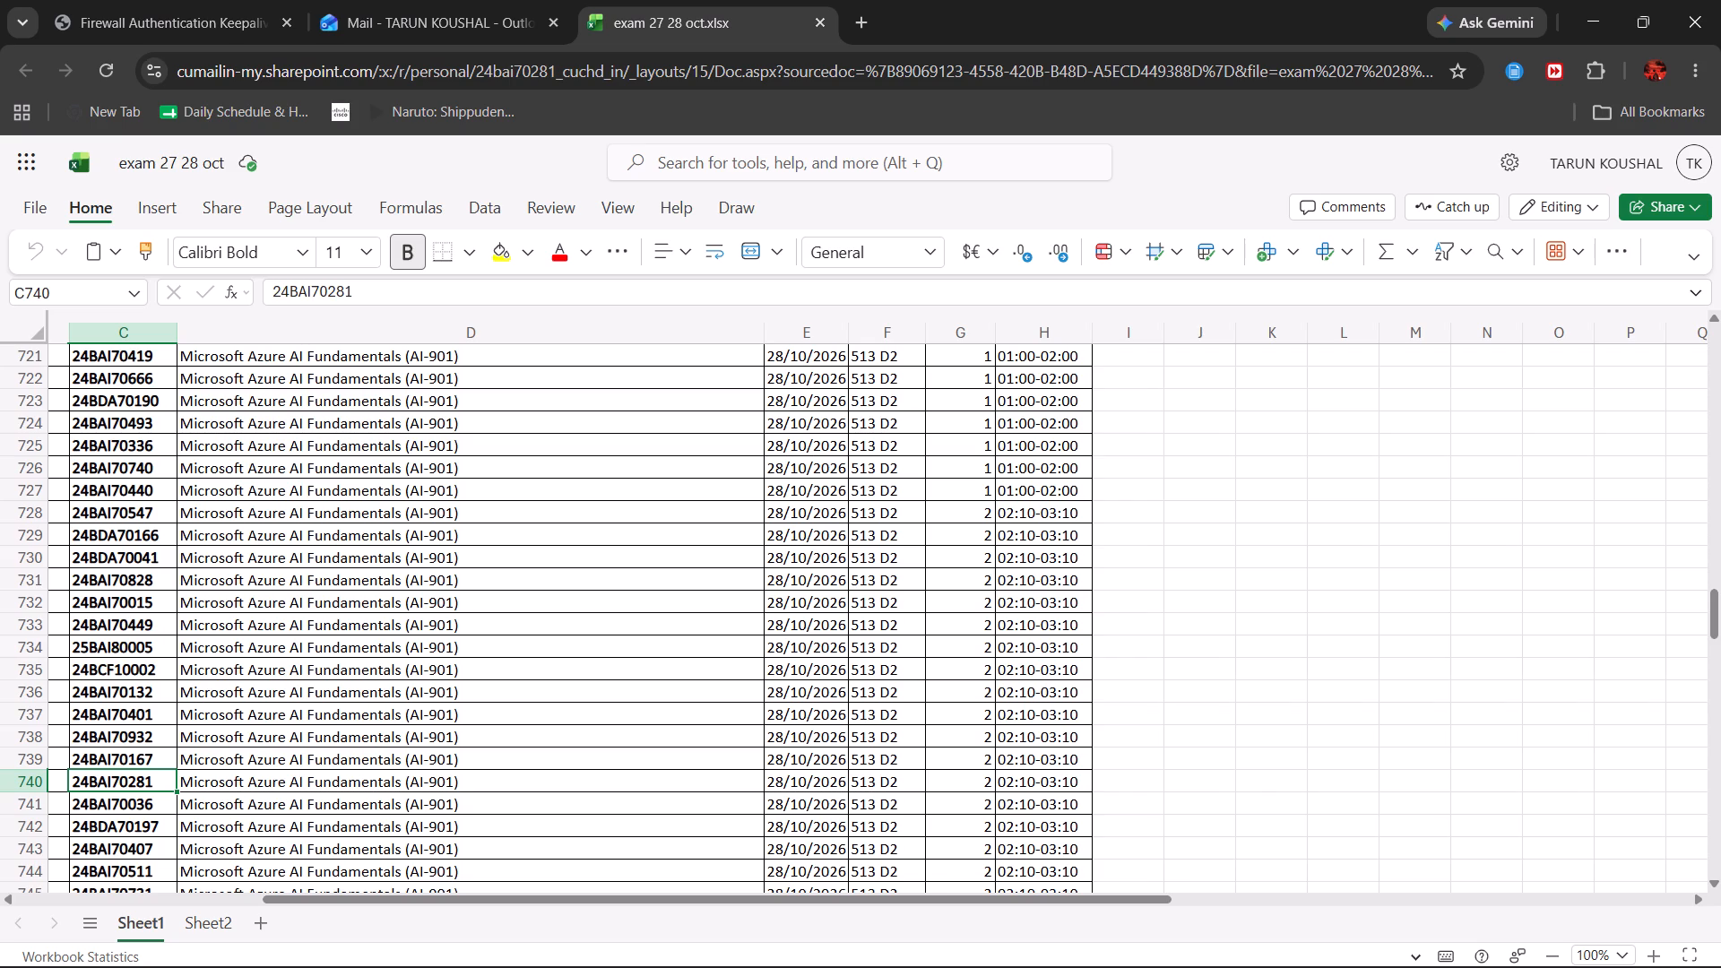
pyautogui.scroll(-1, 1088, 412)
pyautogui.hscroll(1, 1088, 412)
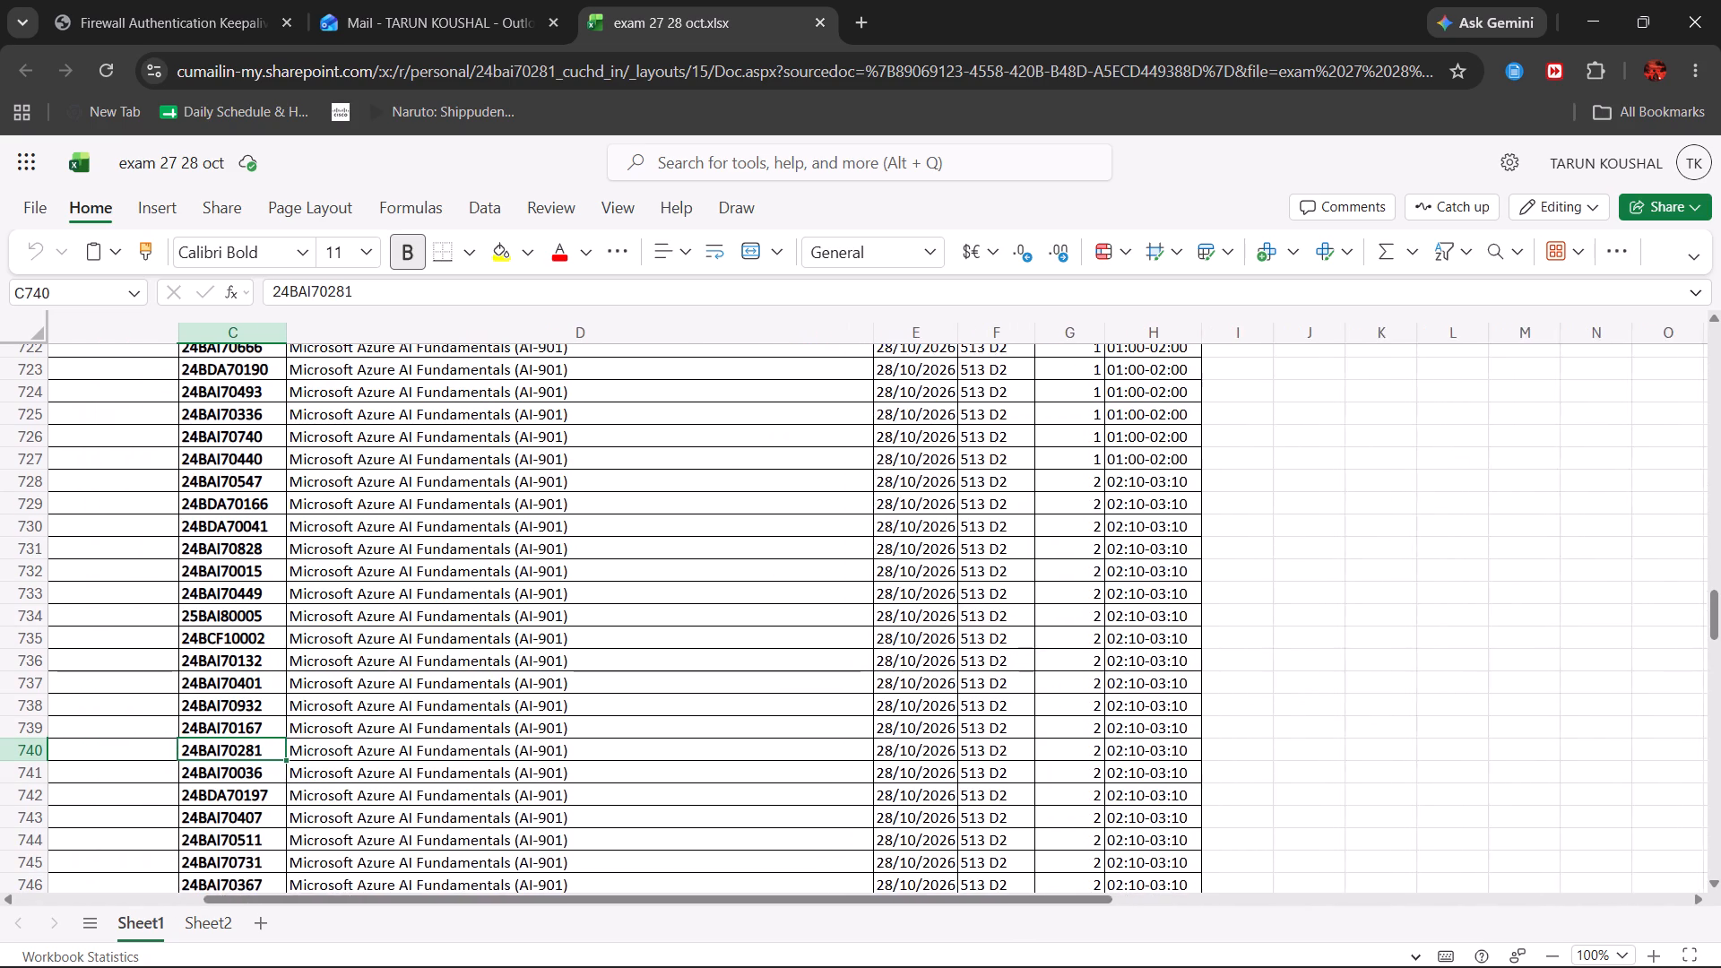
pyautogui.hscroll(2, 1088, 412)
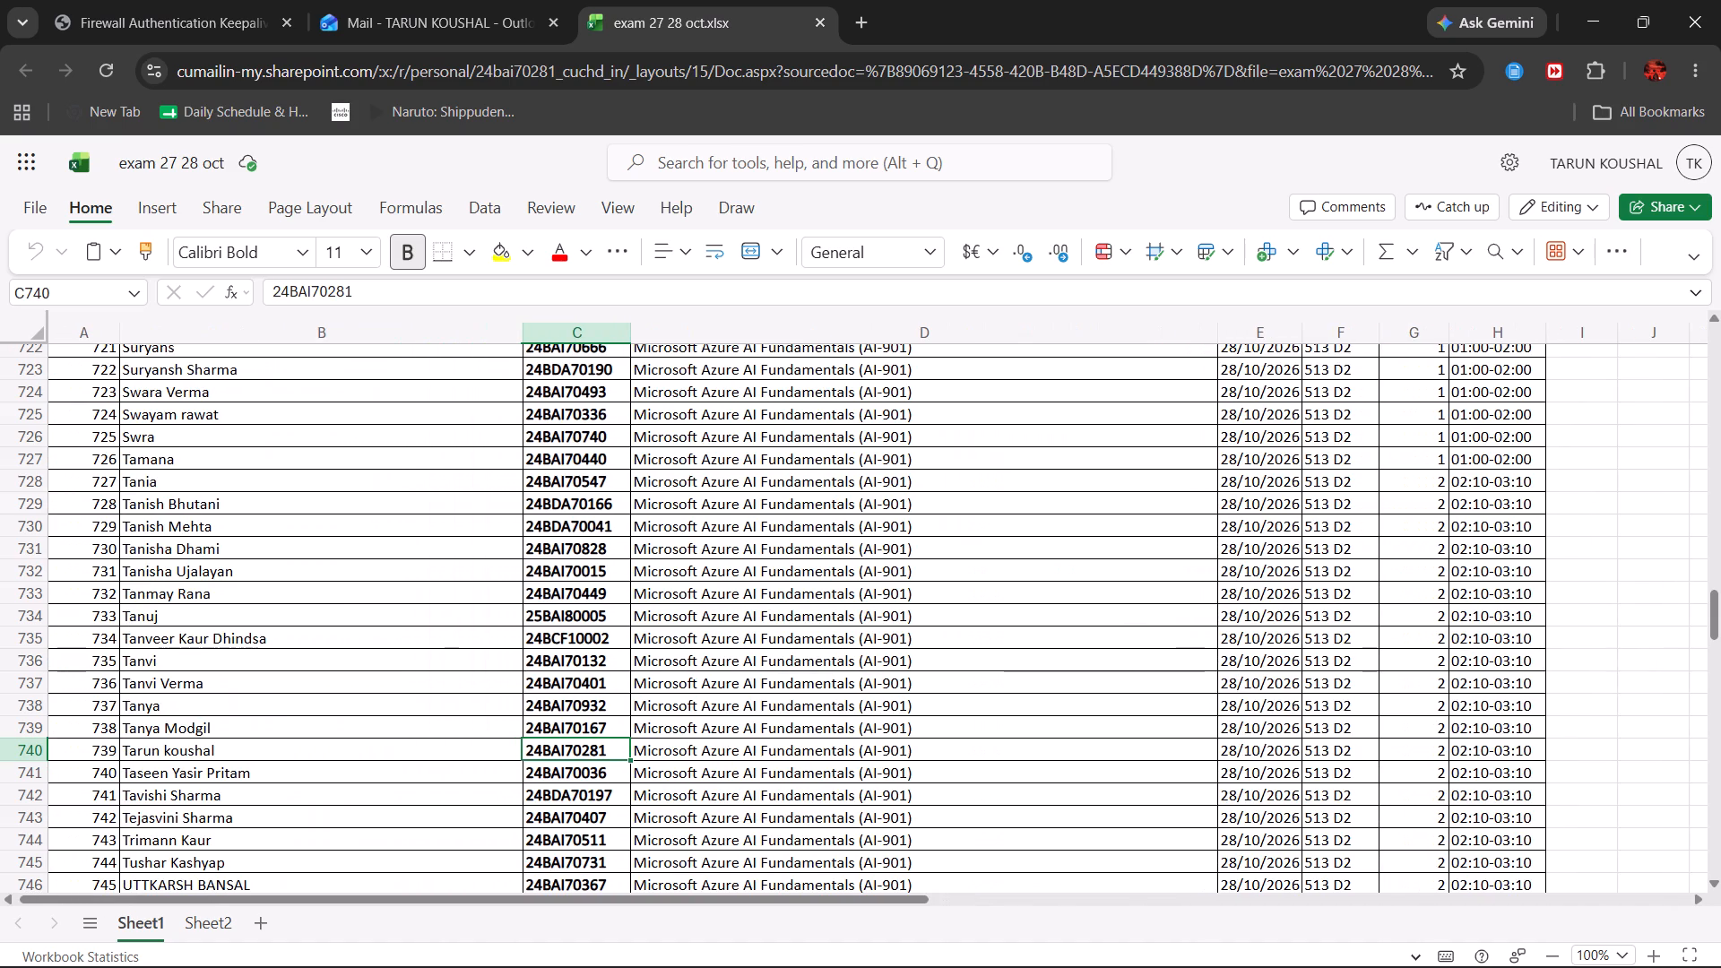
# Highlight the student's own row 740 on Sheet1 and re-check its exam date, room and slot time.
pyautogui.hscroll(2, 1088, 412)
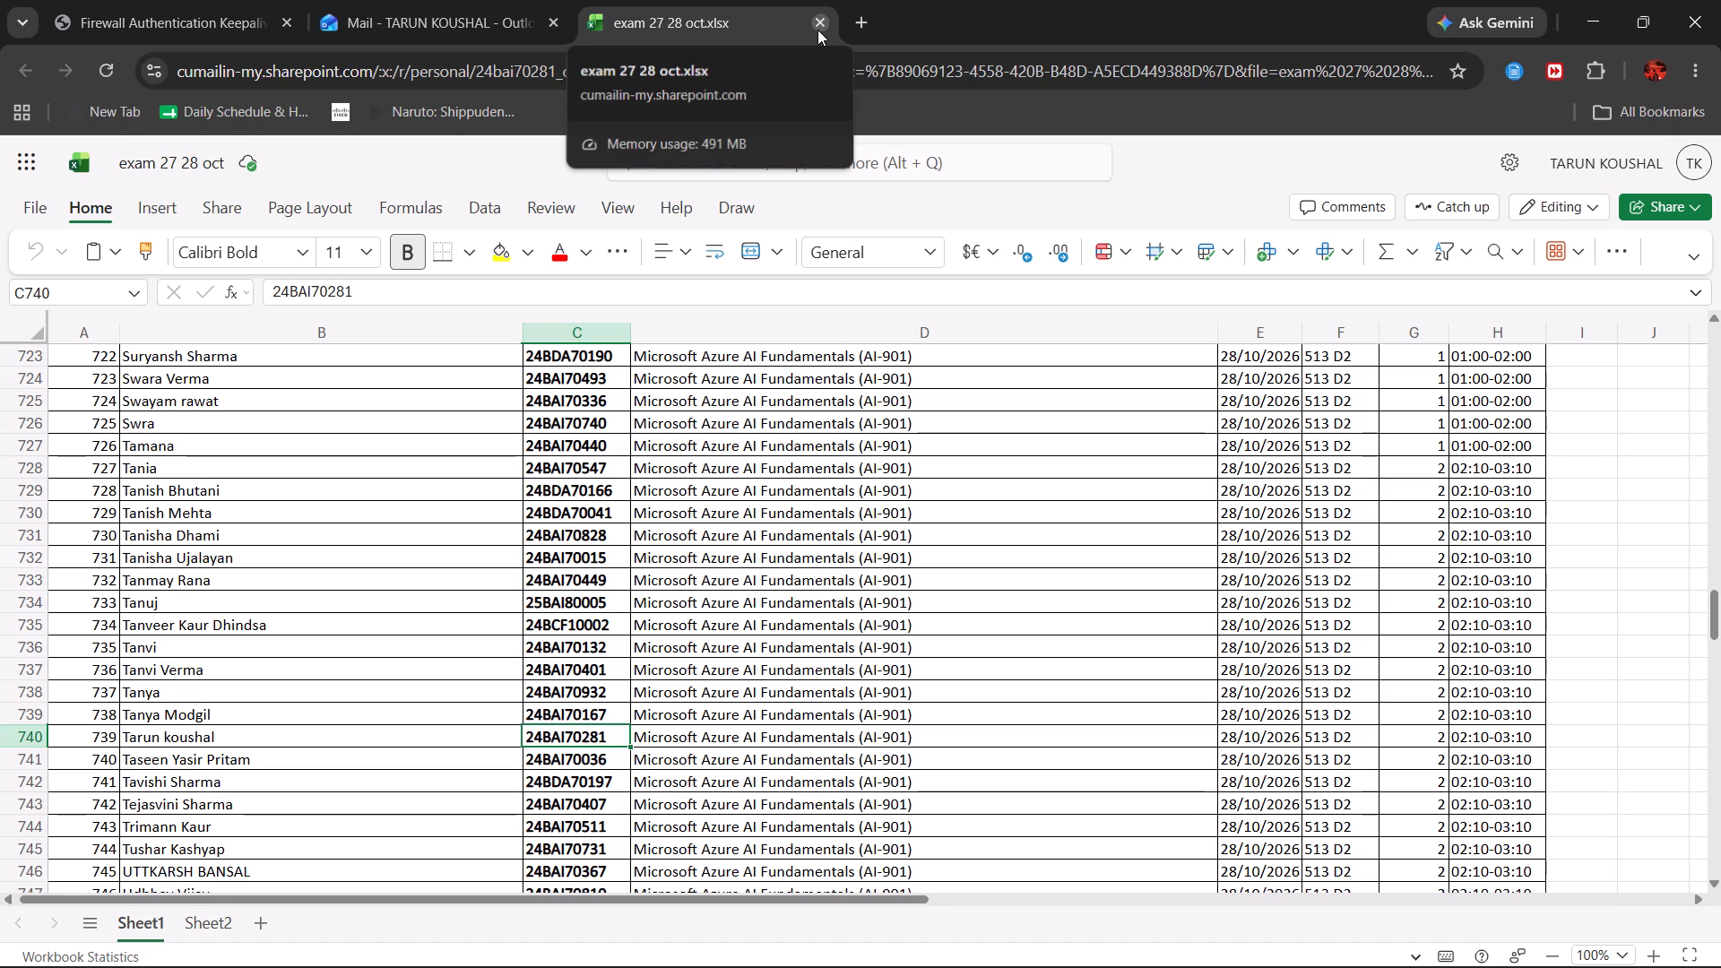
pyautogui.scroll(-2, 817, 30)
pyautogui.scroll(-2, 717, 333)
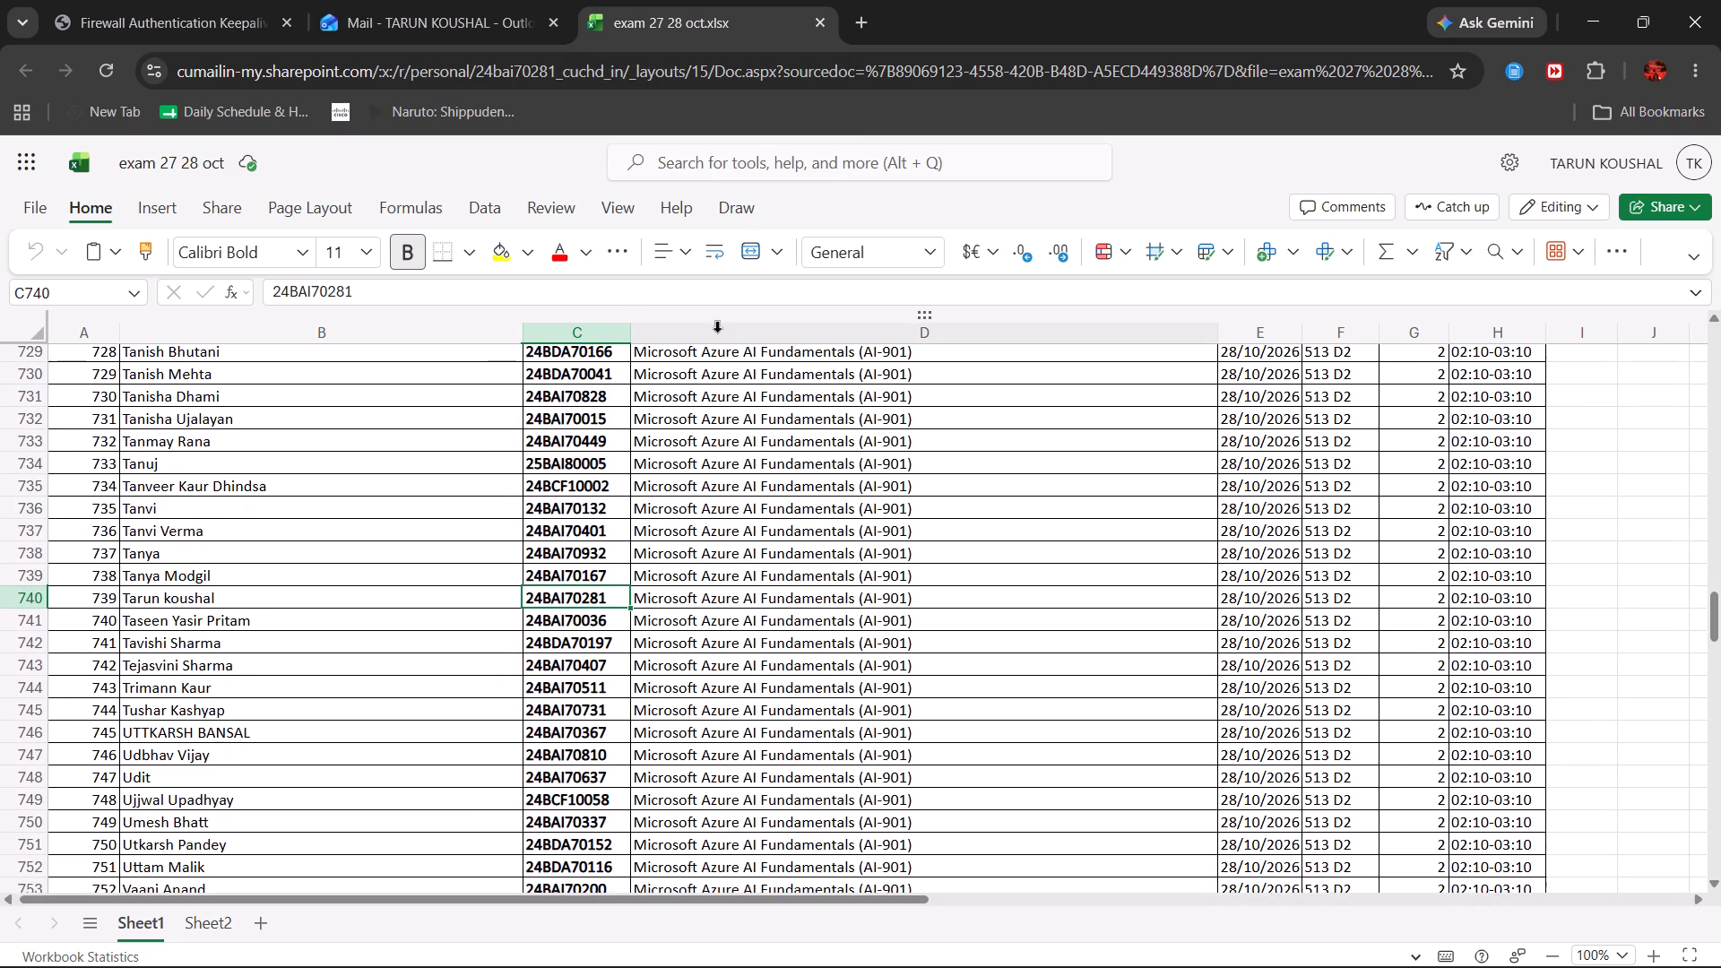
pyautogui.scroll(-1, 717, 333)
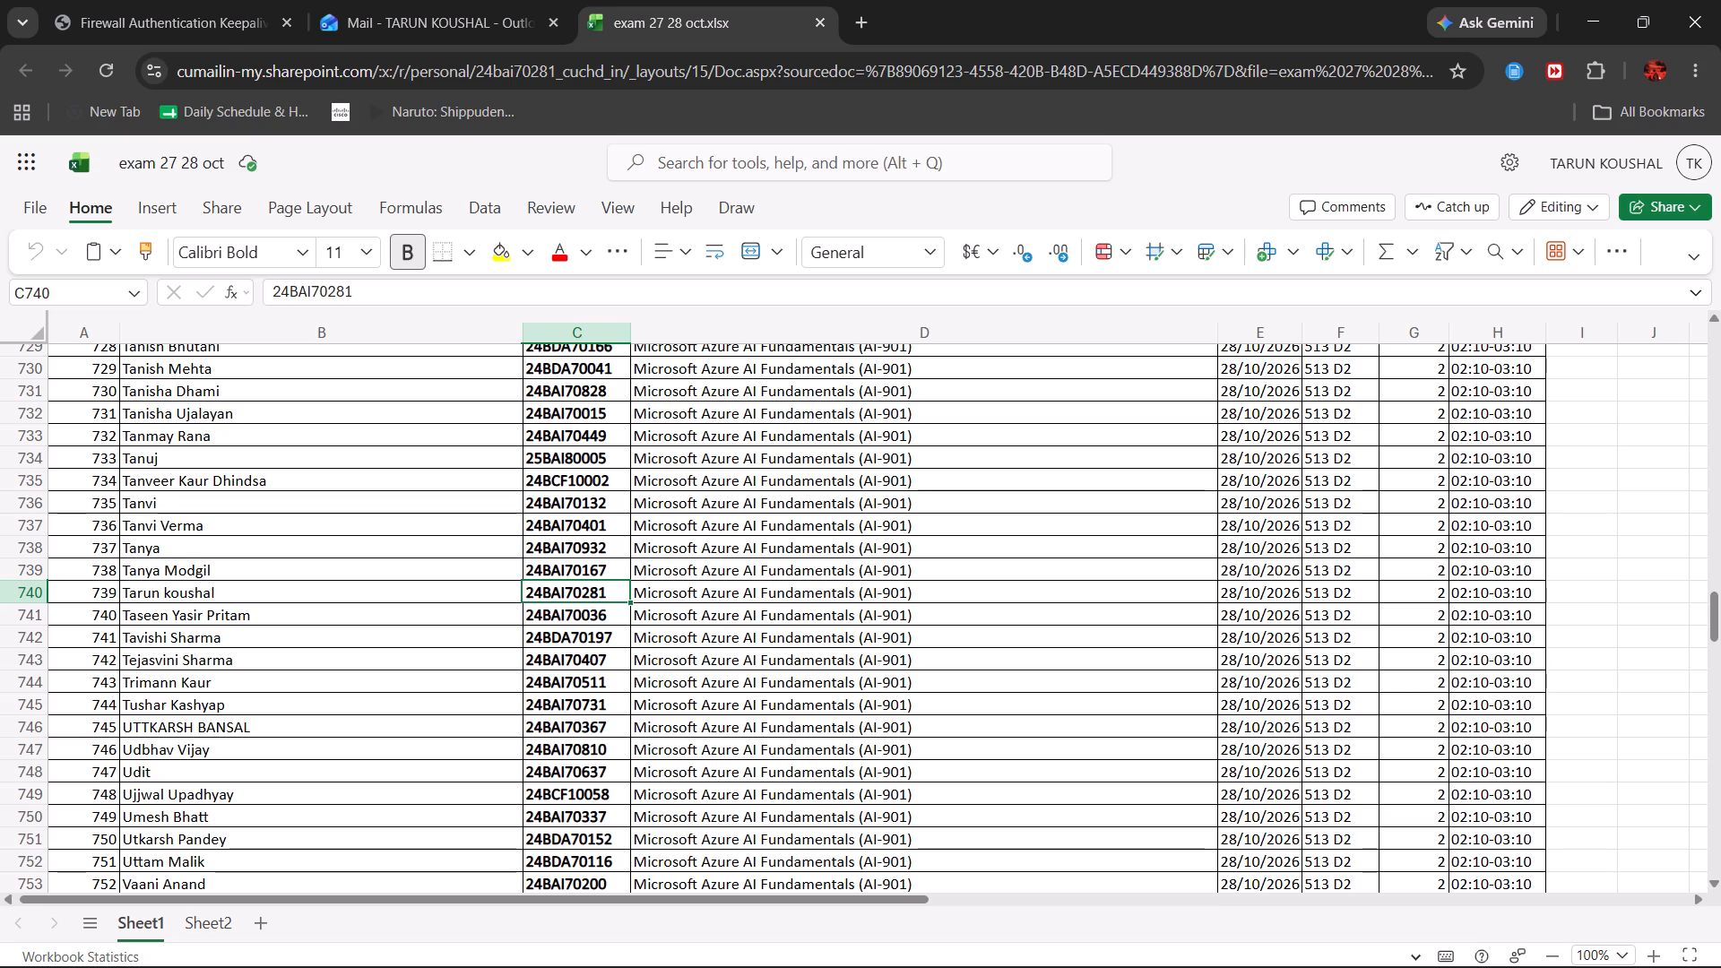
pyautogui.click(1352, 598)
pyautogui.click(1500, 604)
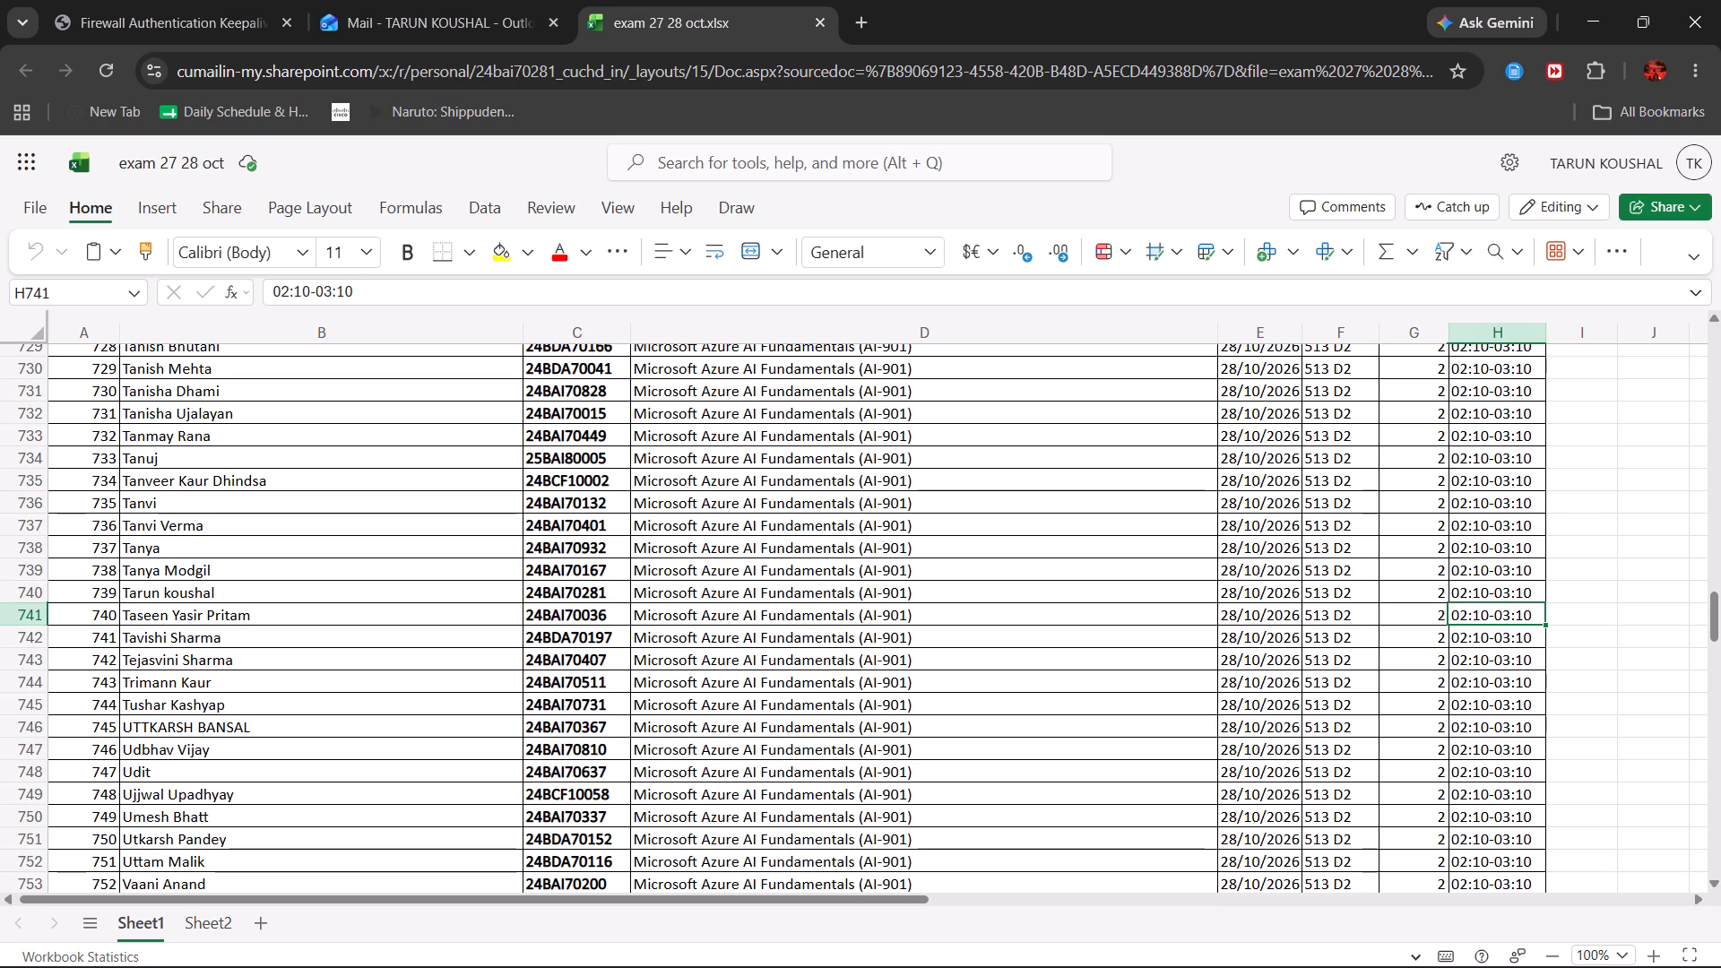
pyautogui.click(1495, 599)
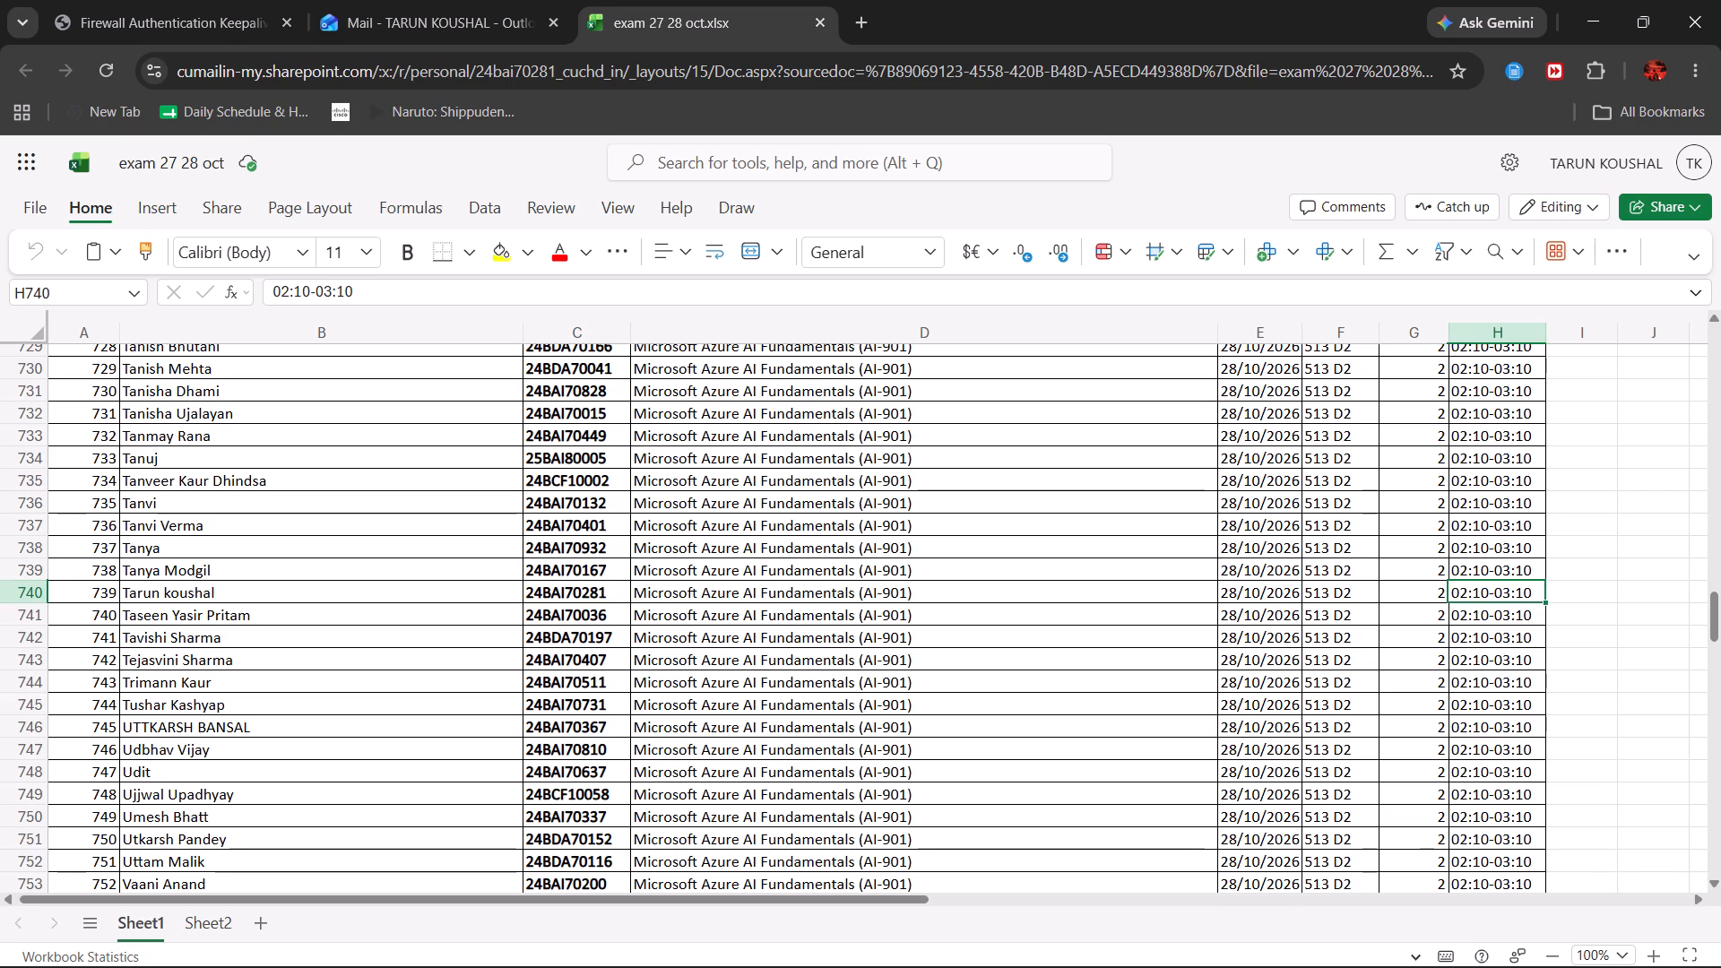
pyautogui.doubleClick(22, 584)
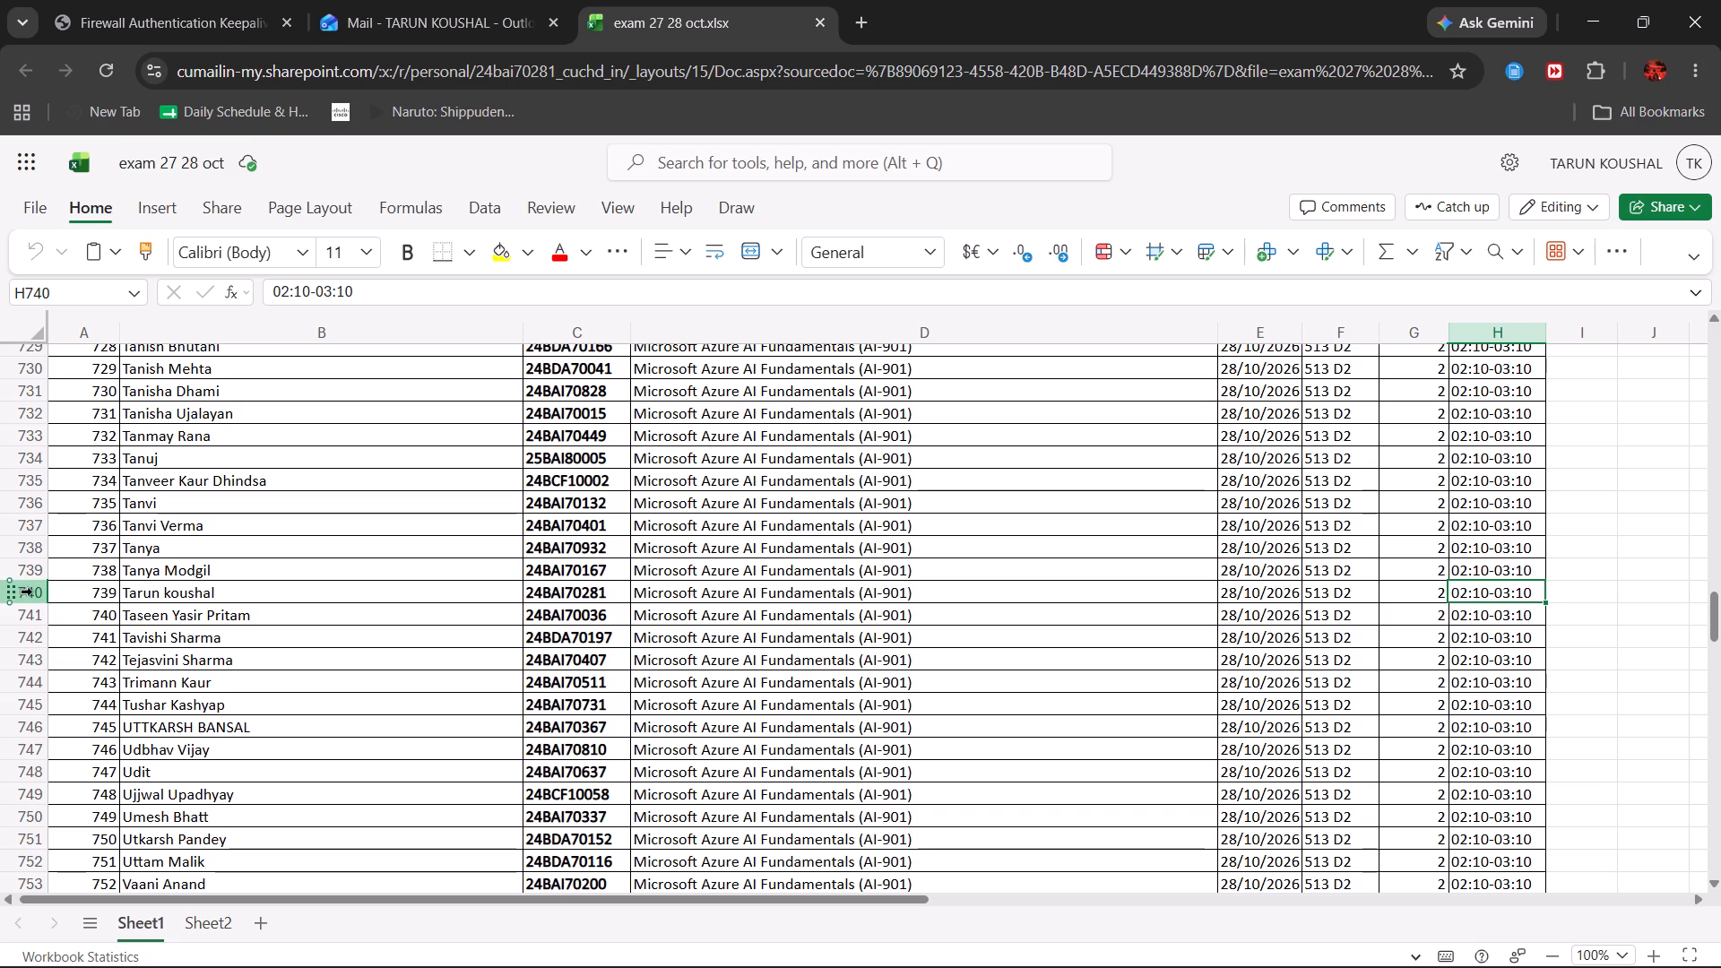
pyautogui.tripleClick(31, 591)
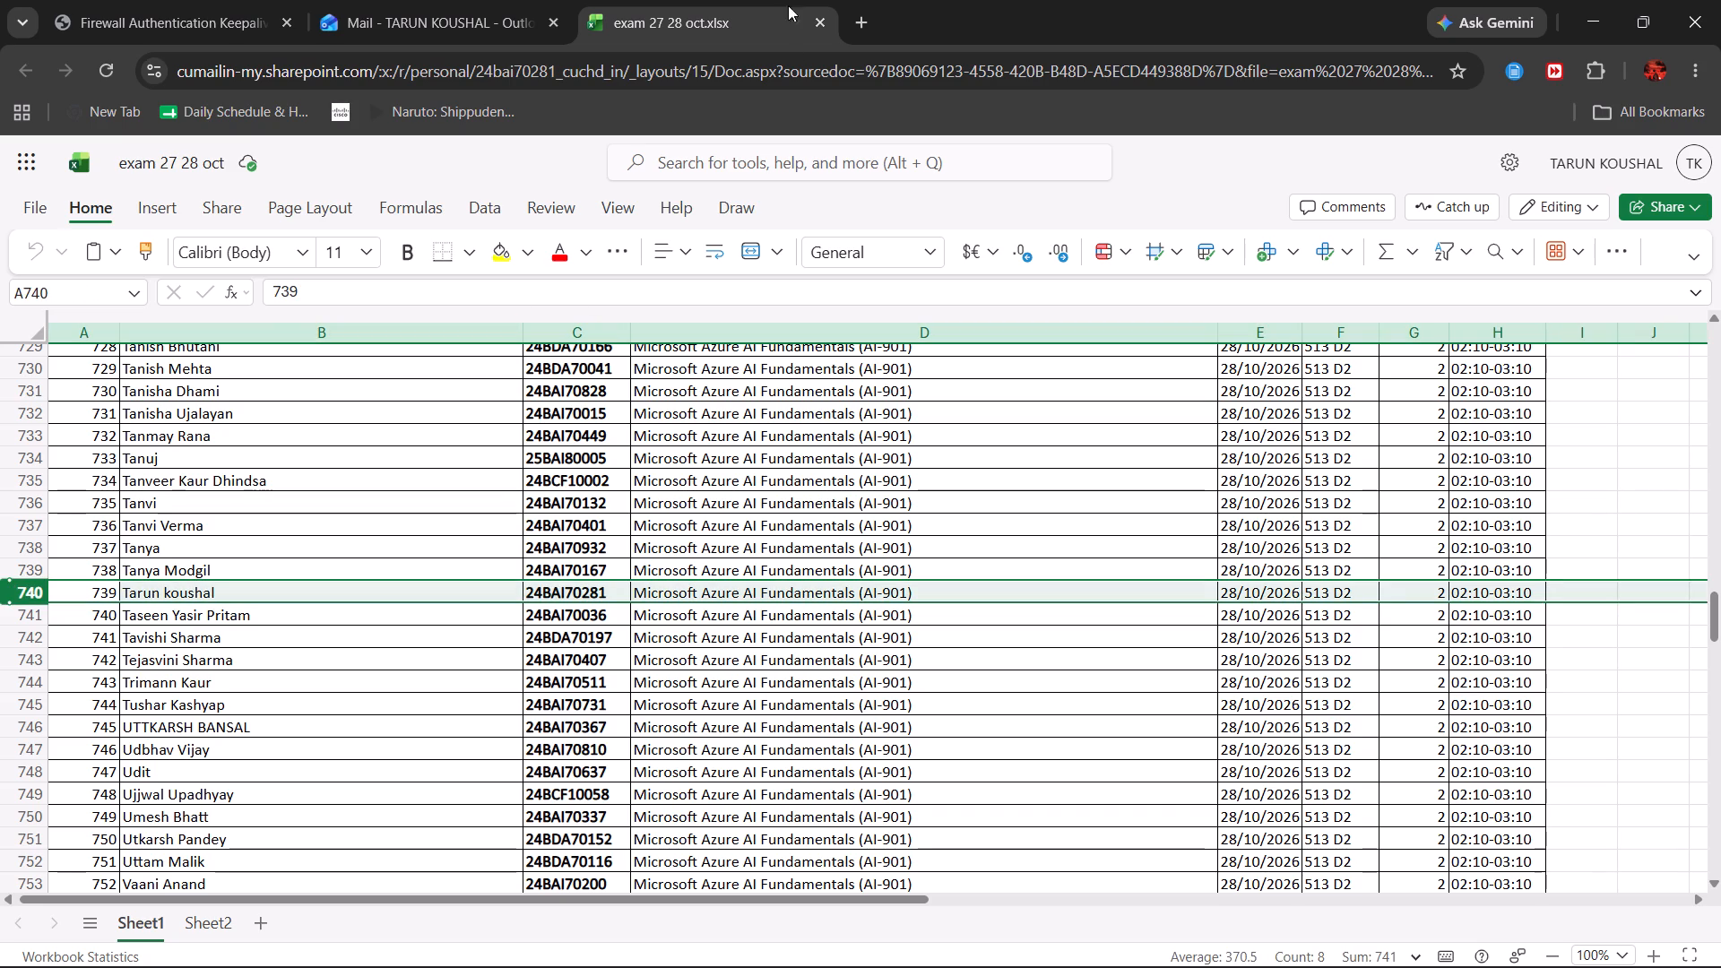